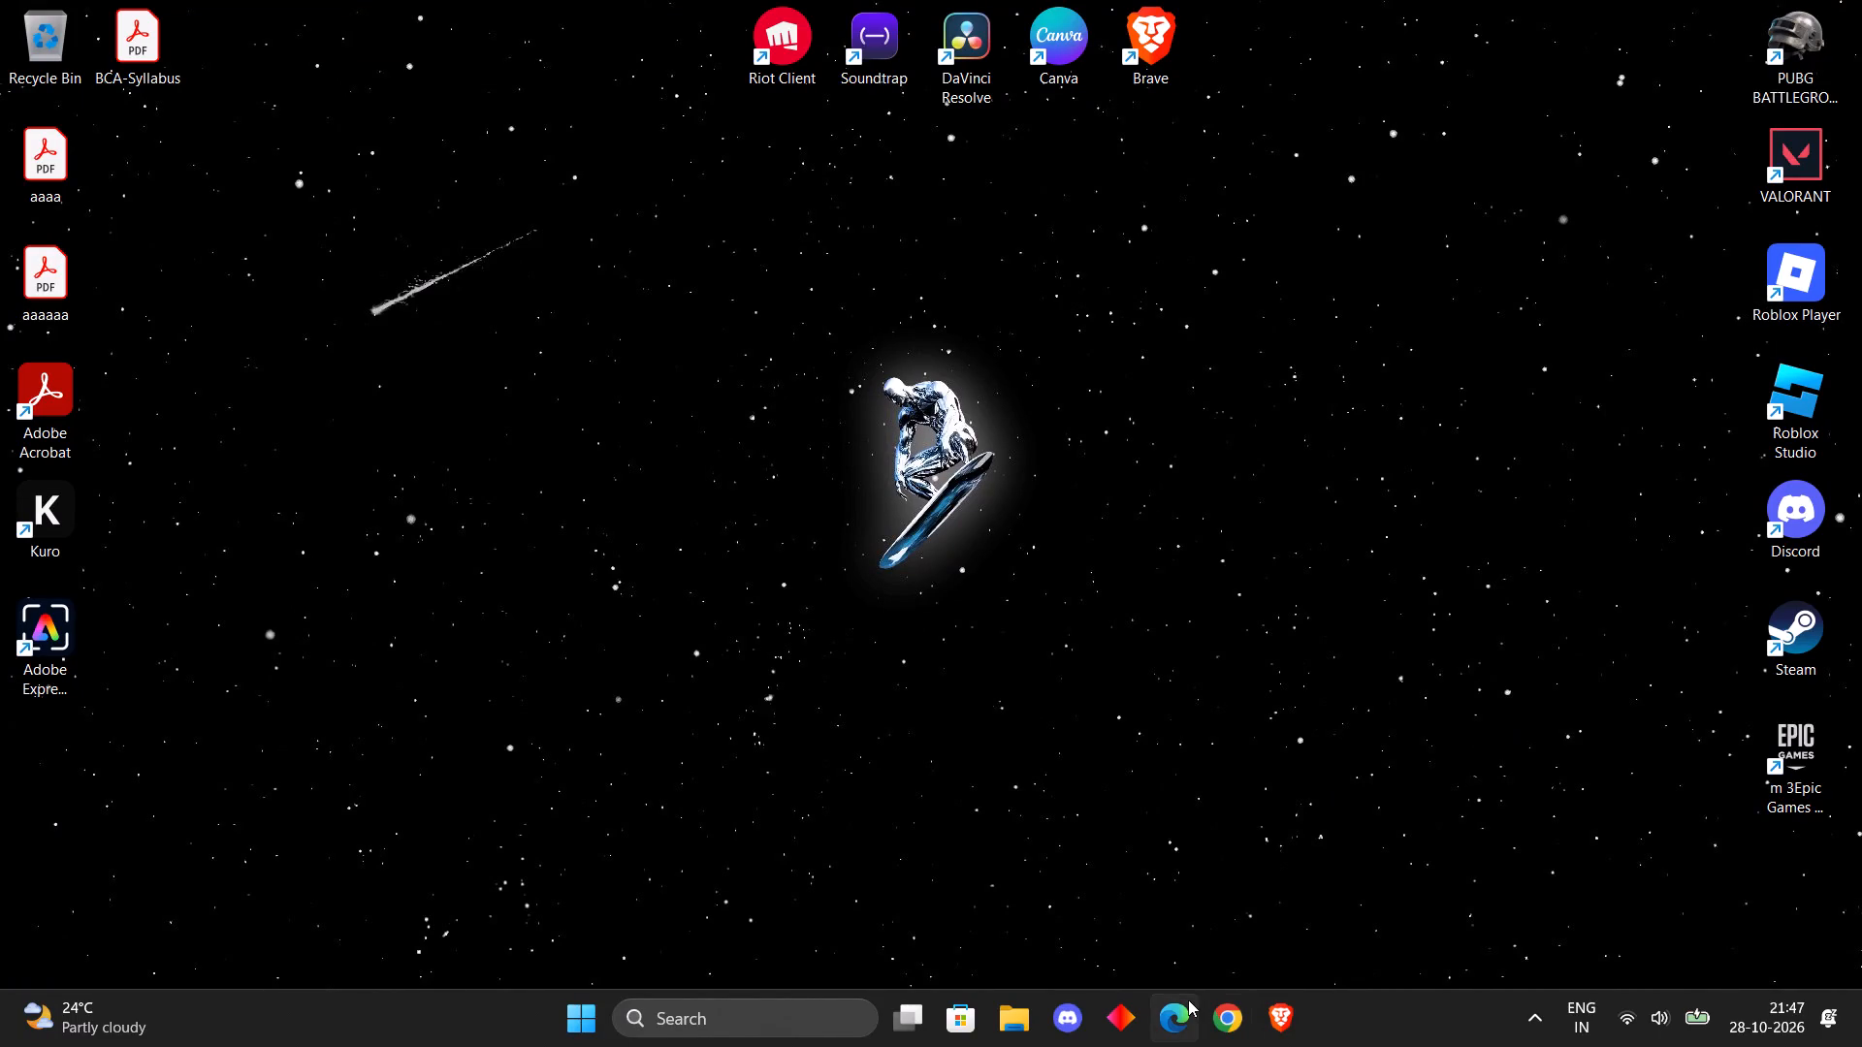
# Open Google Chrome and search Google for "nobrokerhood".
pyautogui.click(1222, 1018)
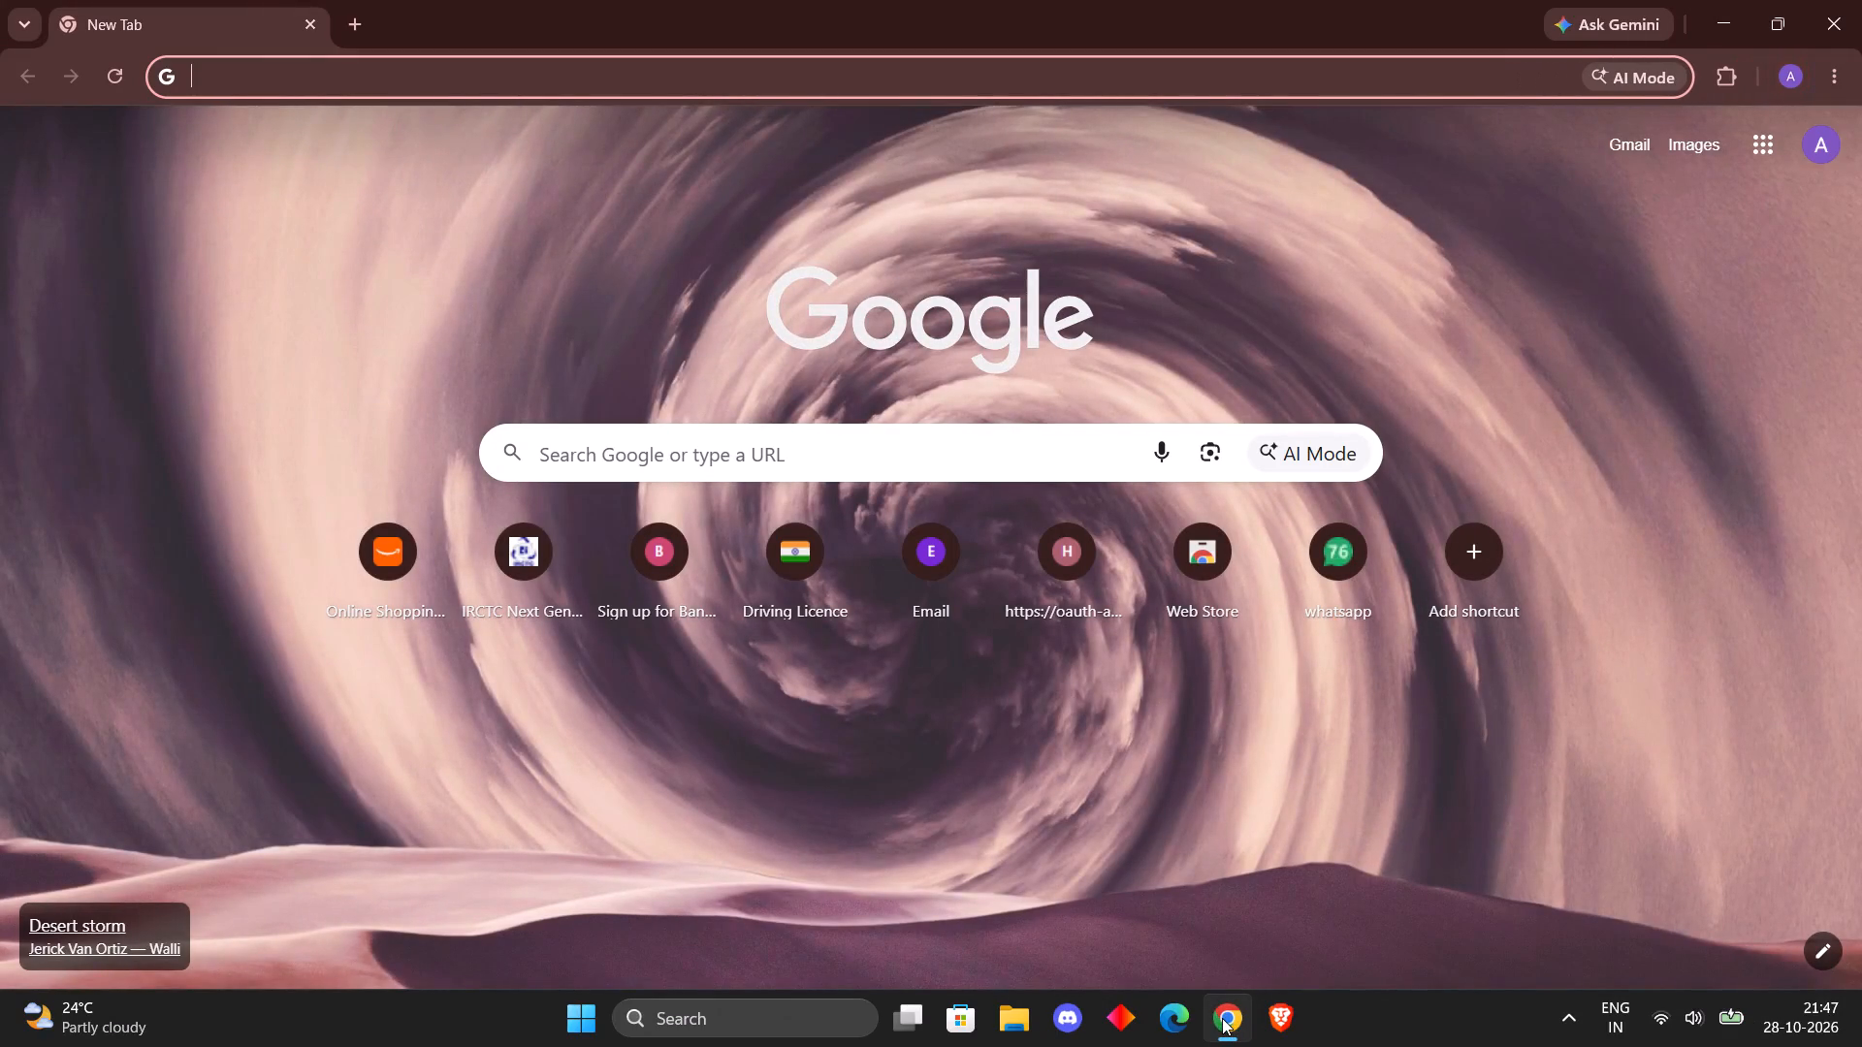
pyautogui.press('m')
pyautogui.press('BackSpace')
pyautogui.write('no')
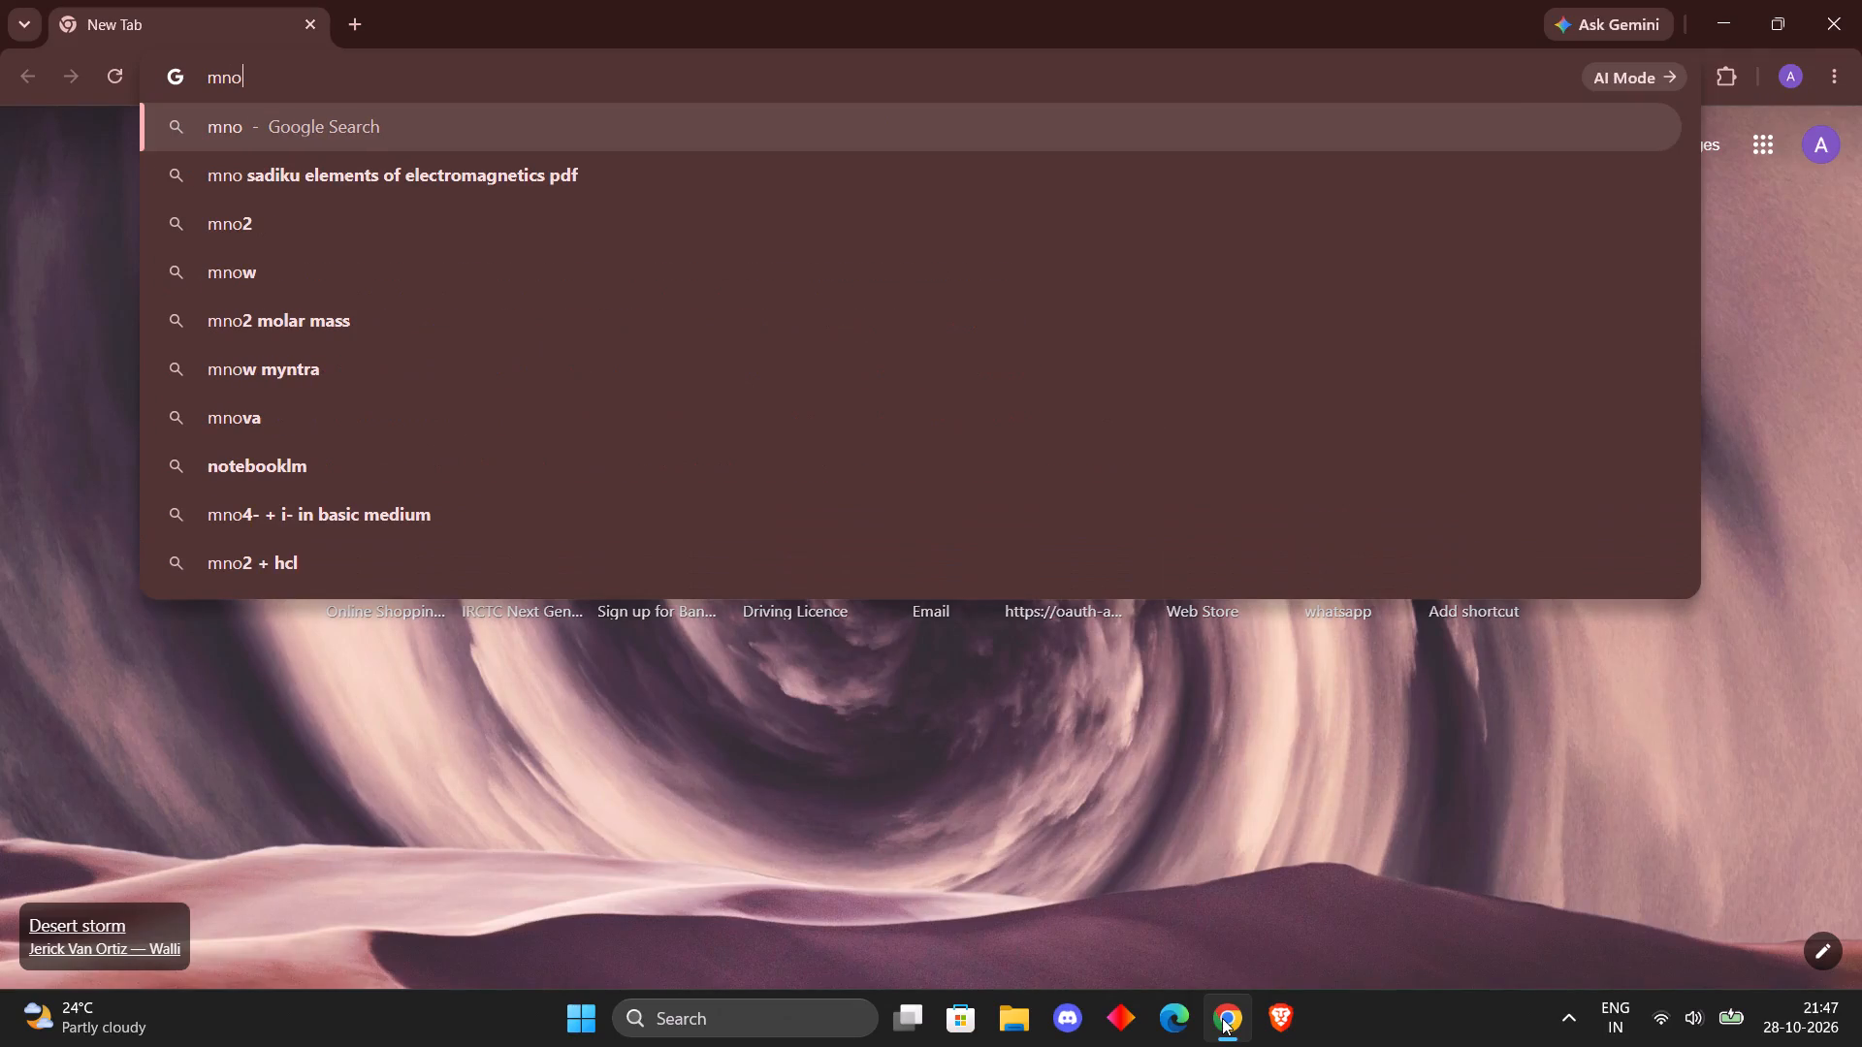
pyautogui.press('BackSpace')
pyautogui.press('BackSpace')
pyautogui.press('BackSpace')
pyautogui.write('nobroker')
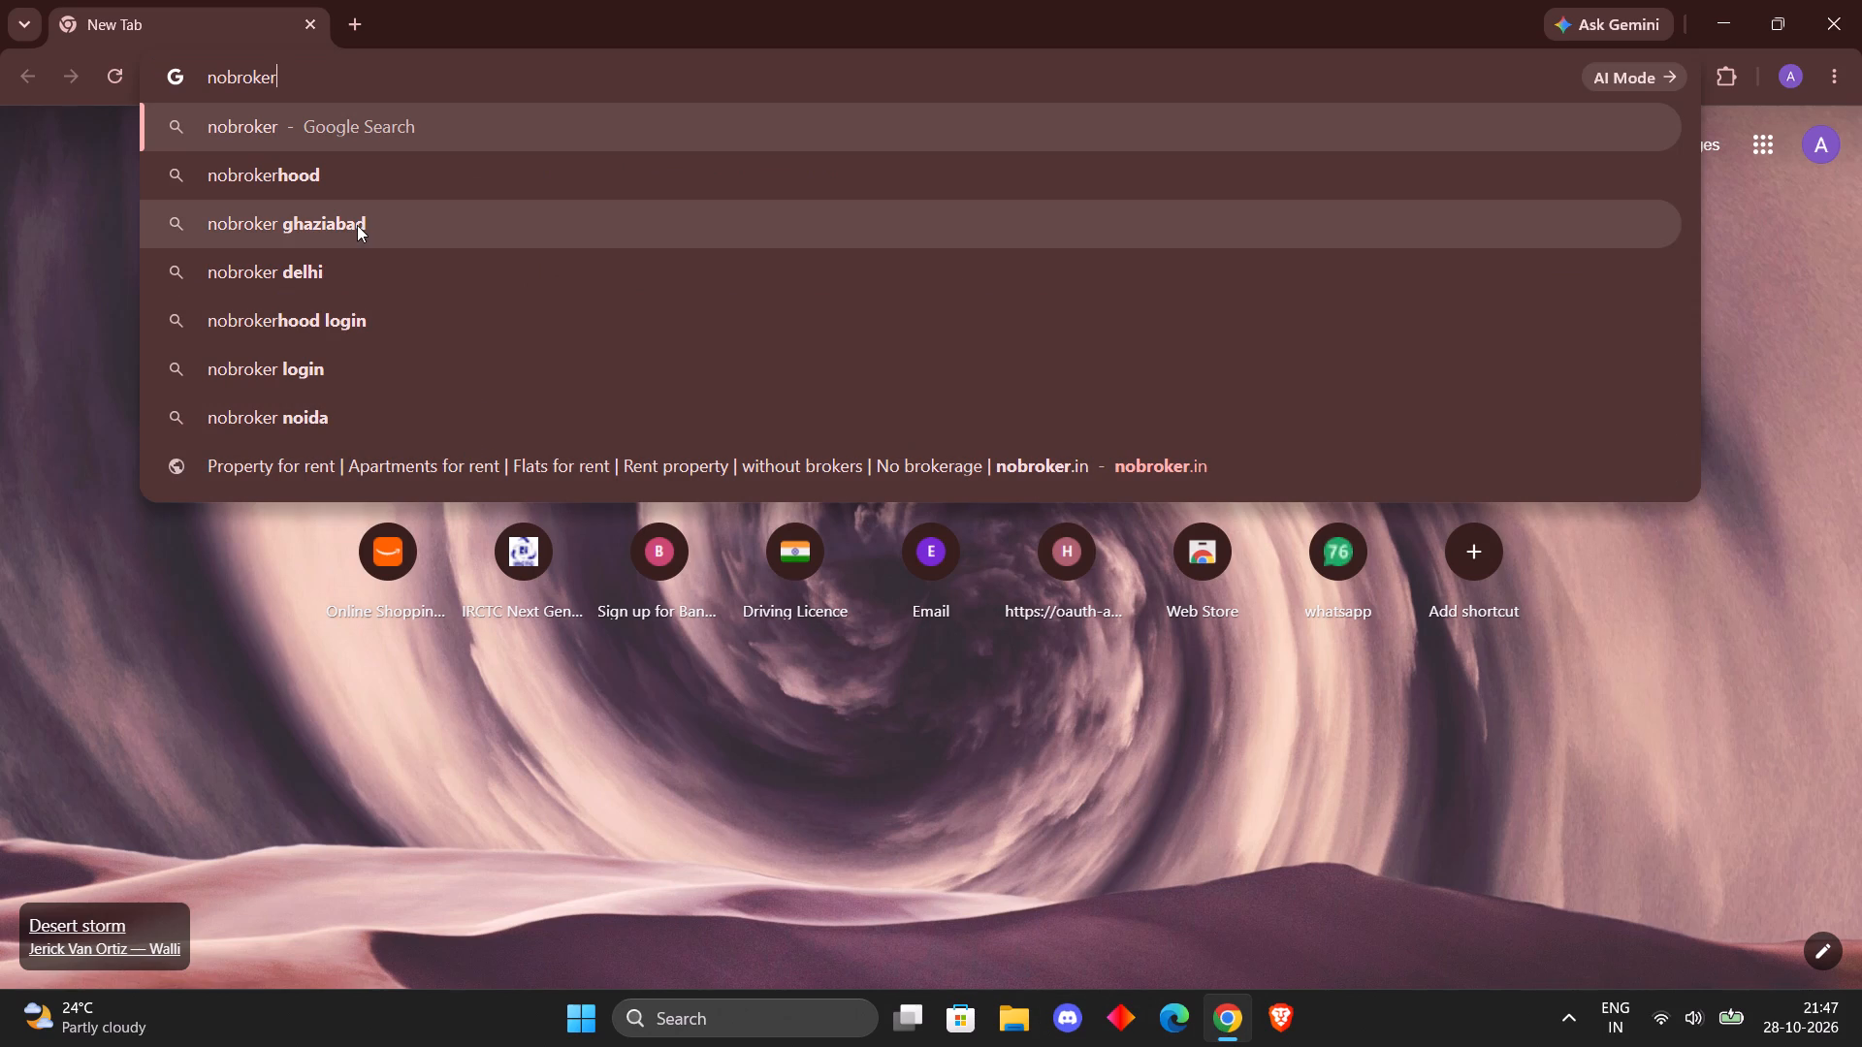
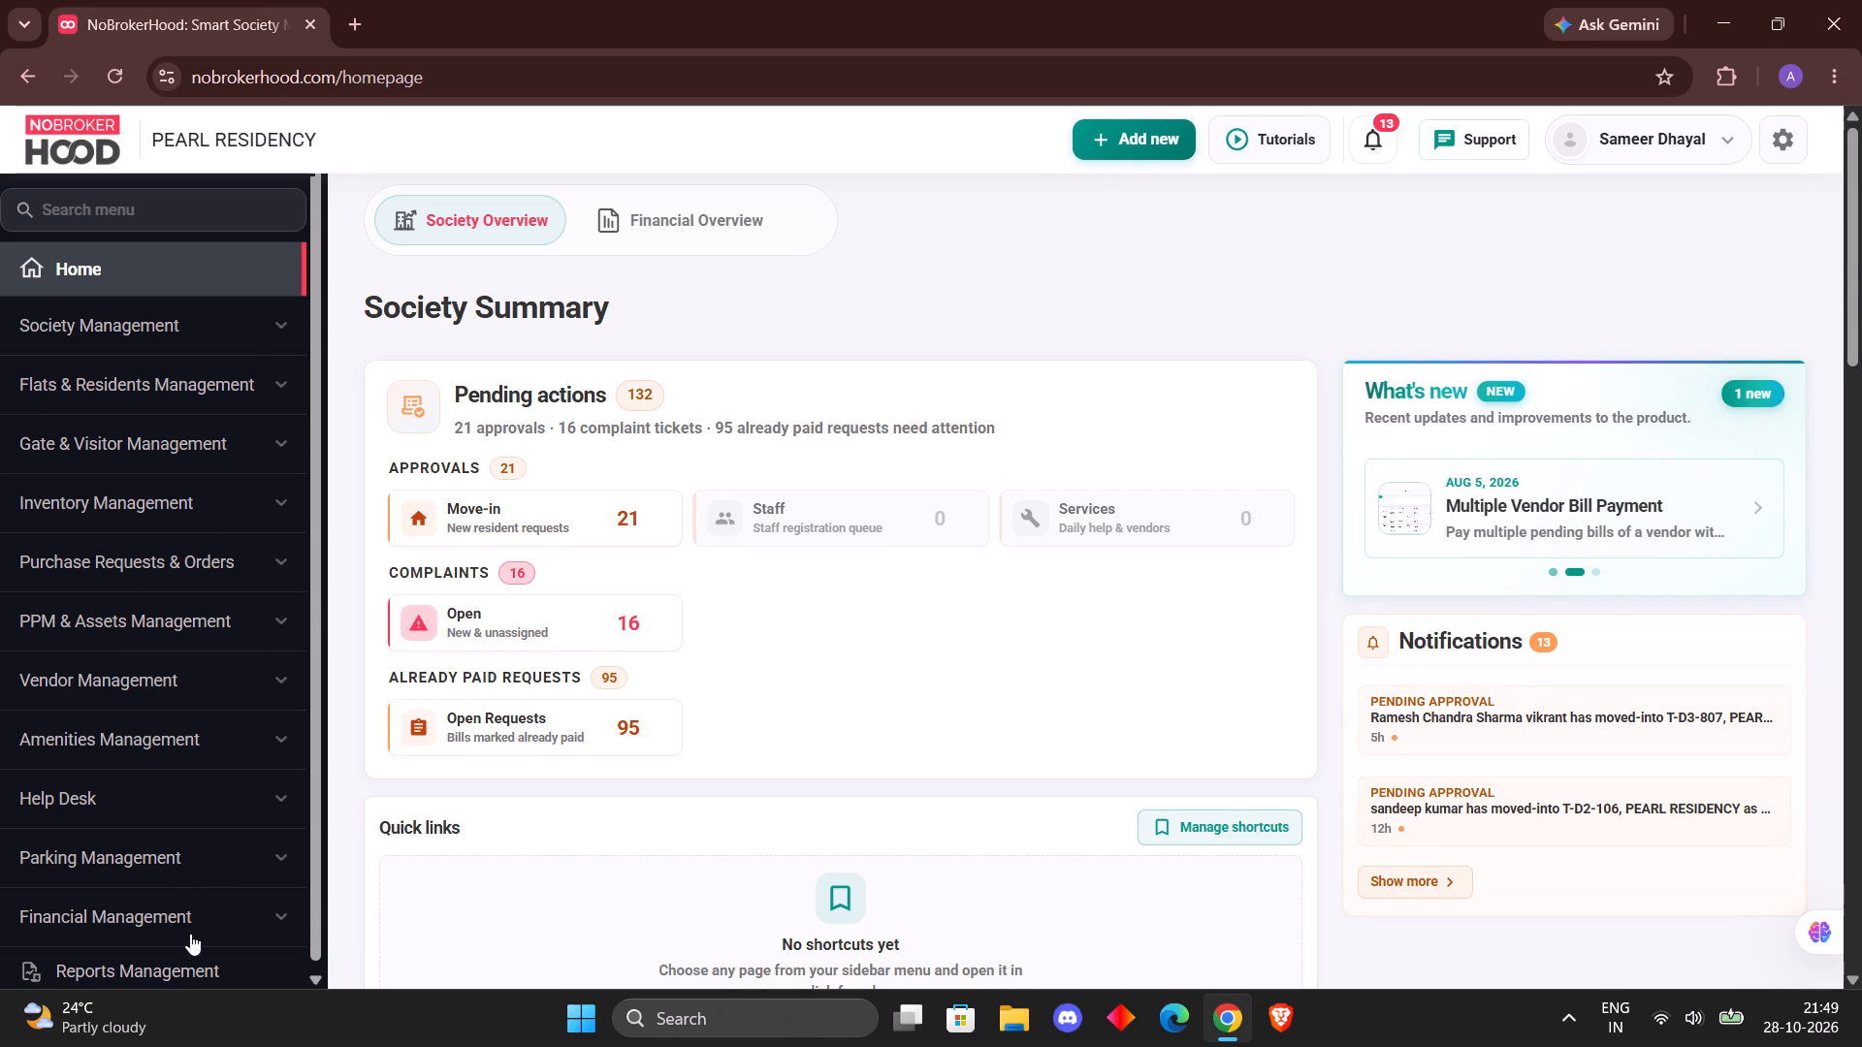
# Open the Already Paid Bills page in the Billing section of Financial Management.
pyautogui.click(207, 915)
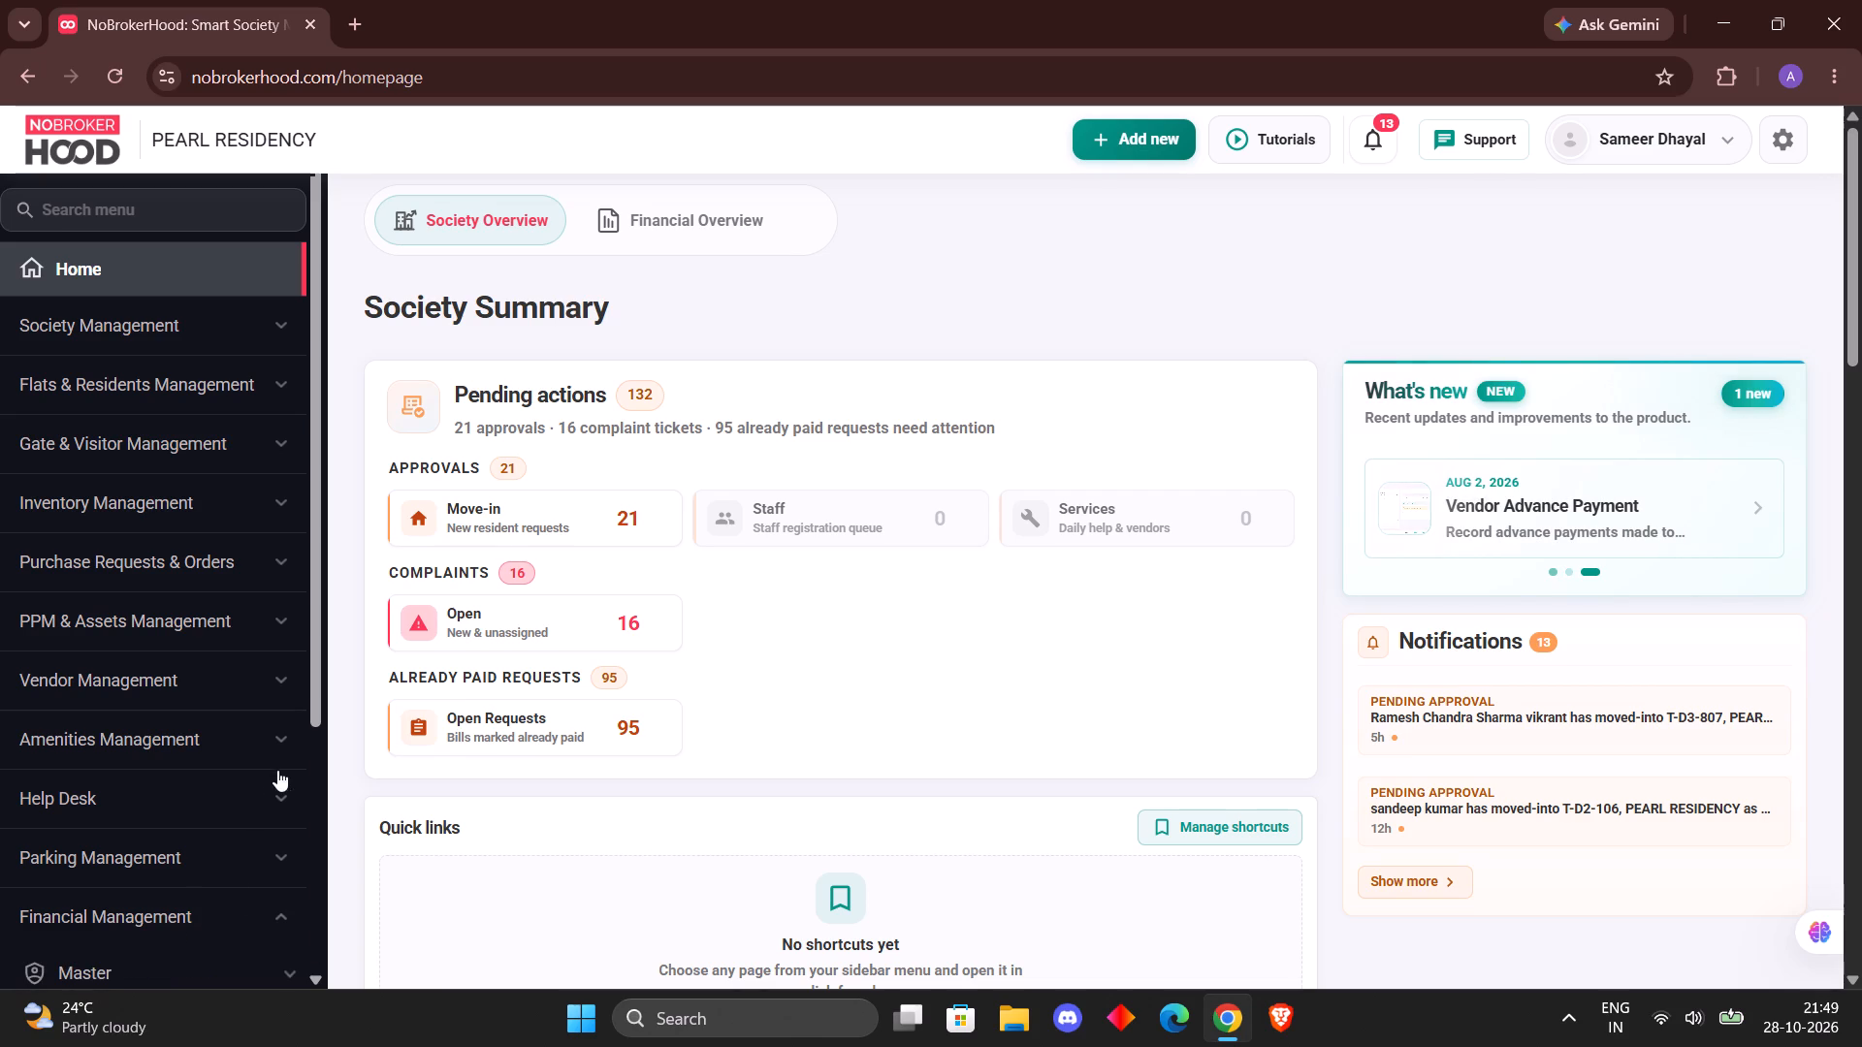
pyautogui.moveTo(321, 682); pyautogui.dragTo(316, 890)
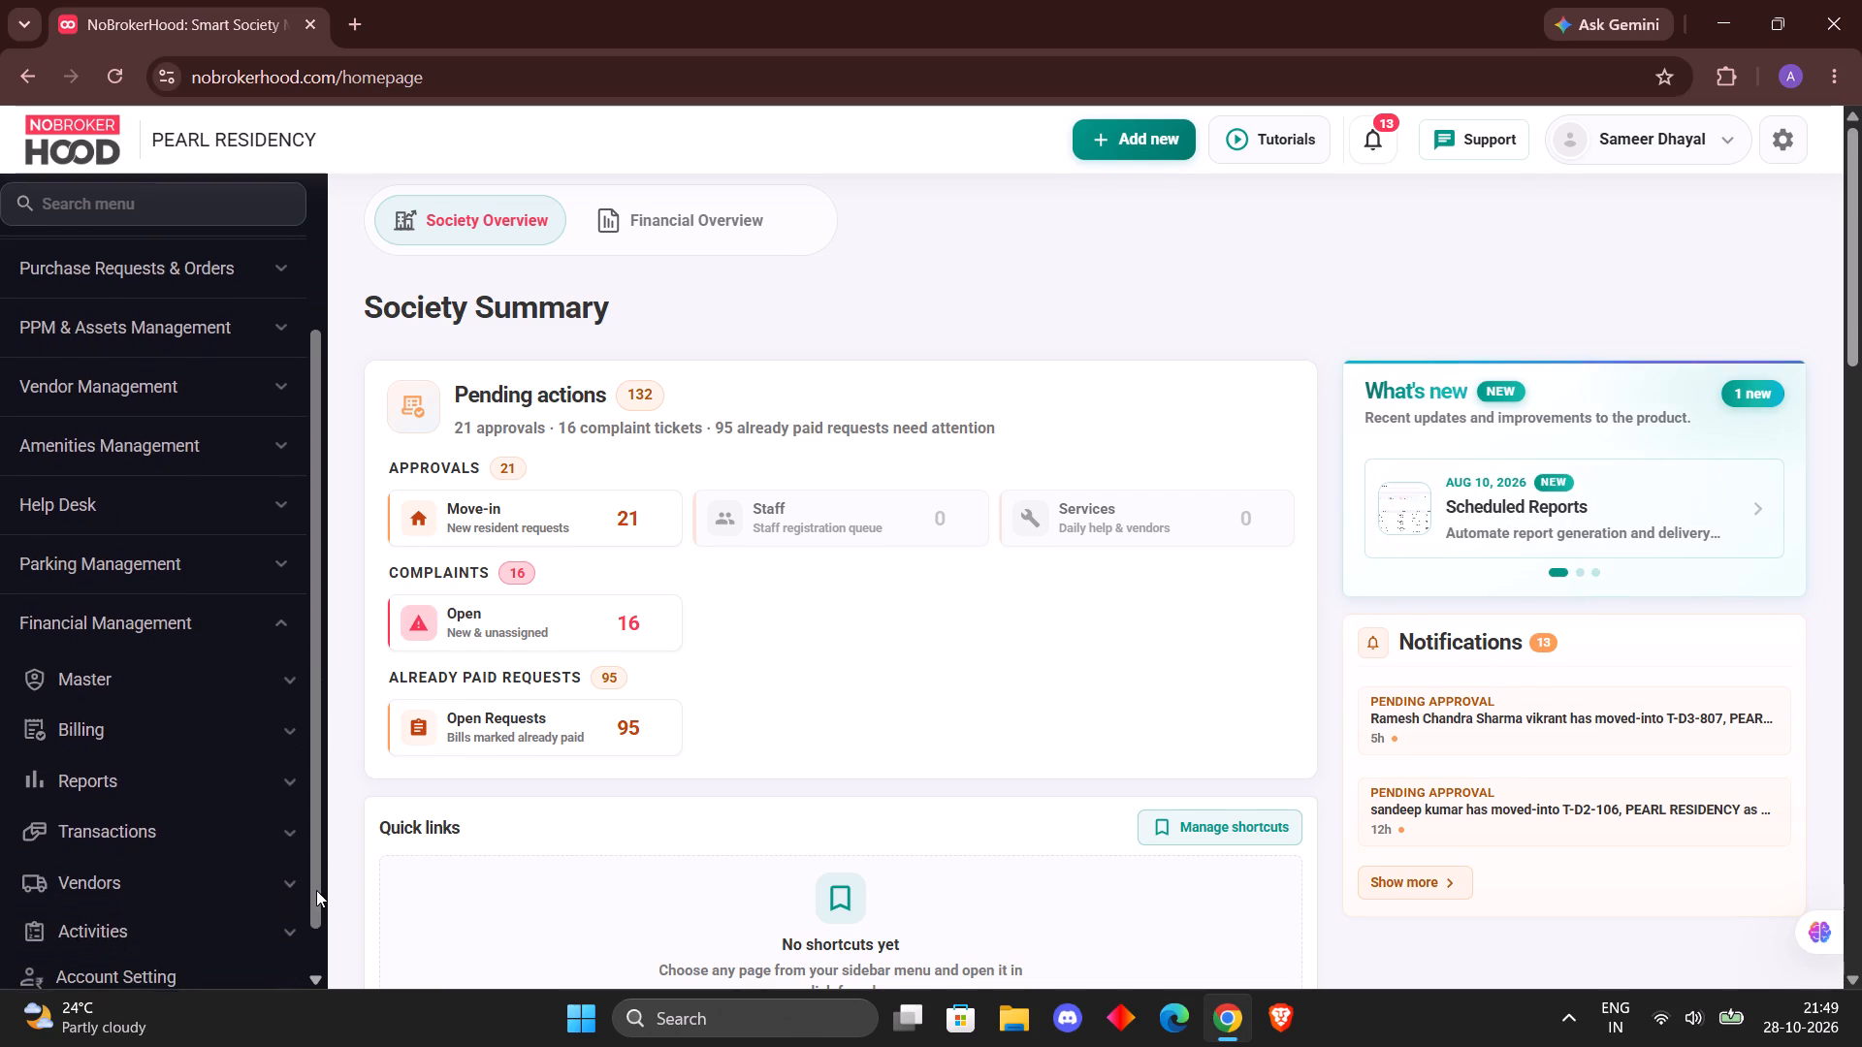
pyautogui.moveTo(316, 890); pyautogui.dragTo(315, 894)
pyautogui.click(294, 694)
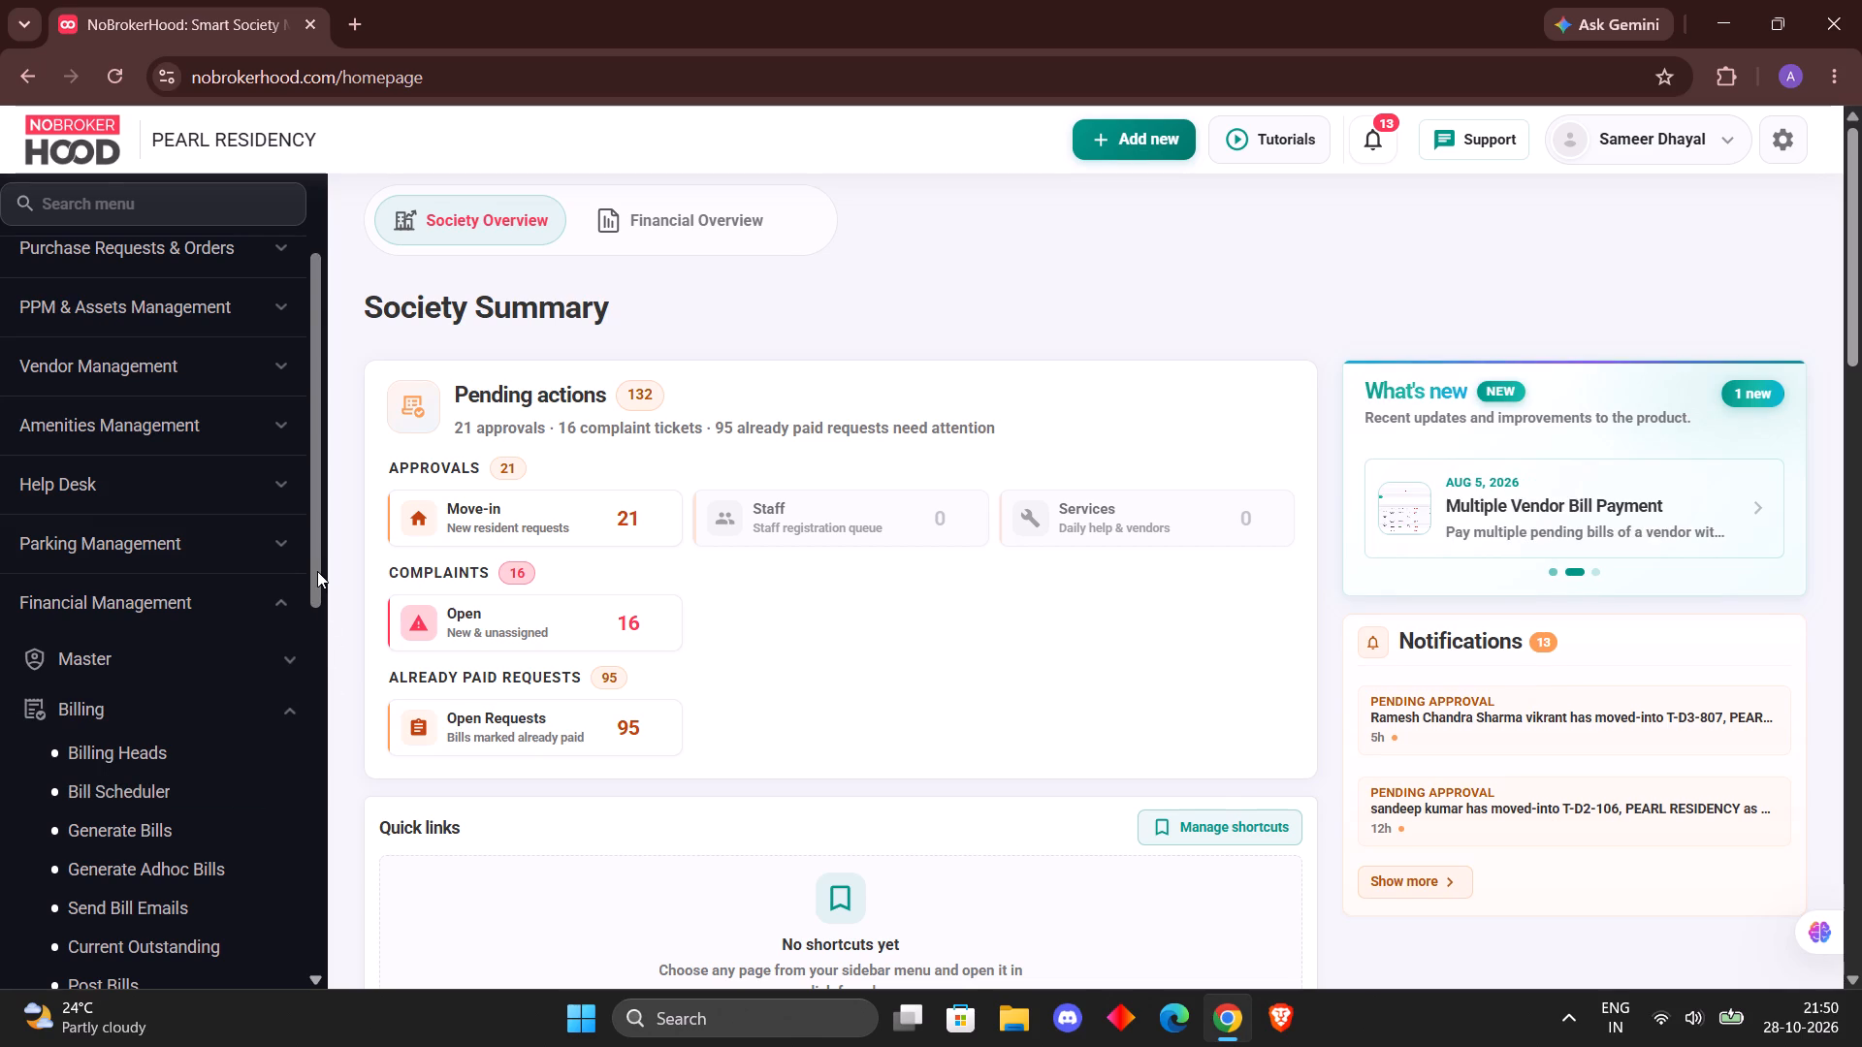
pyautogui.moveTo(317, 571); pyautogui.dragTo(325, 714)
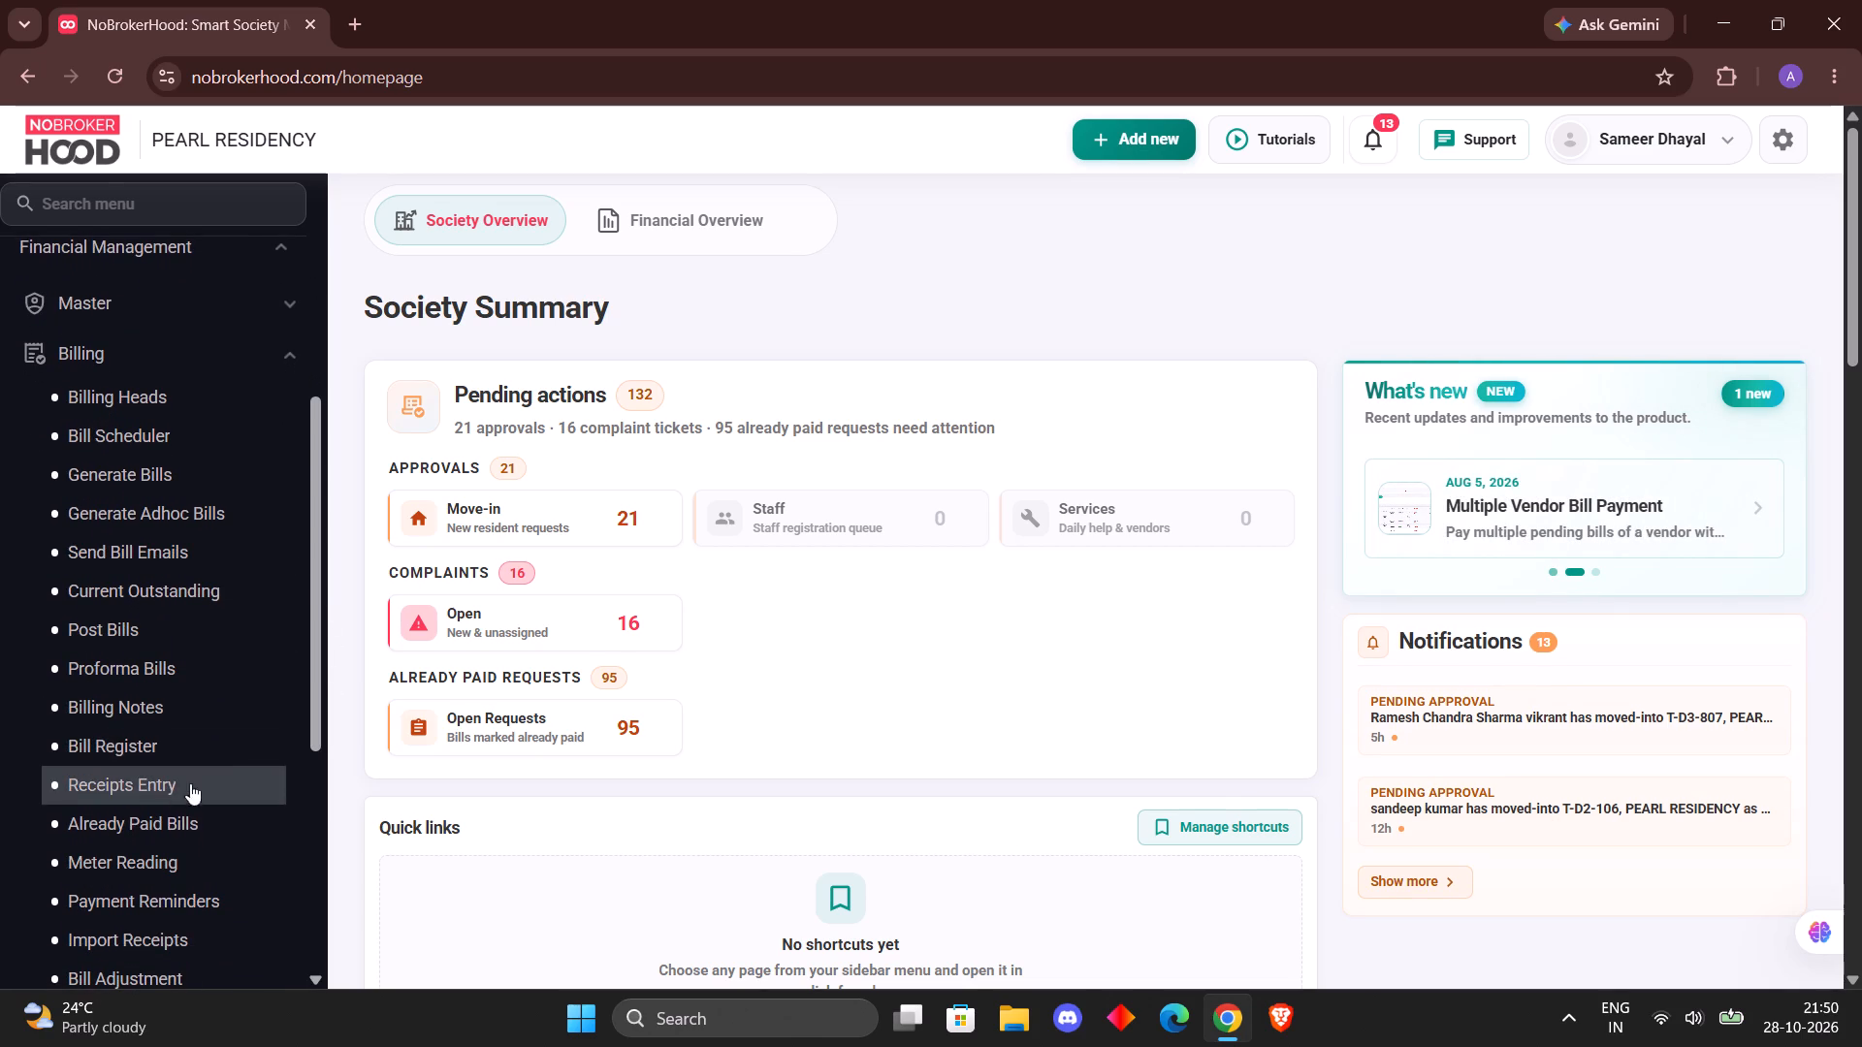
pyautogui.click(150, 817)
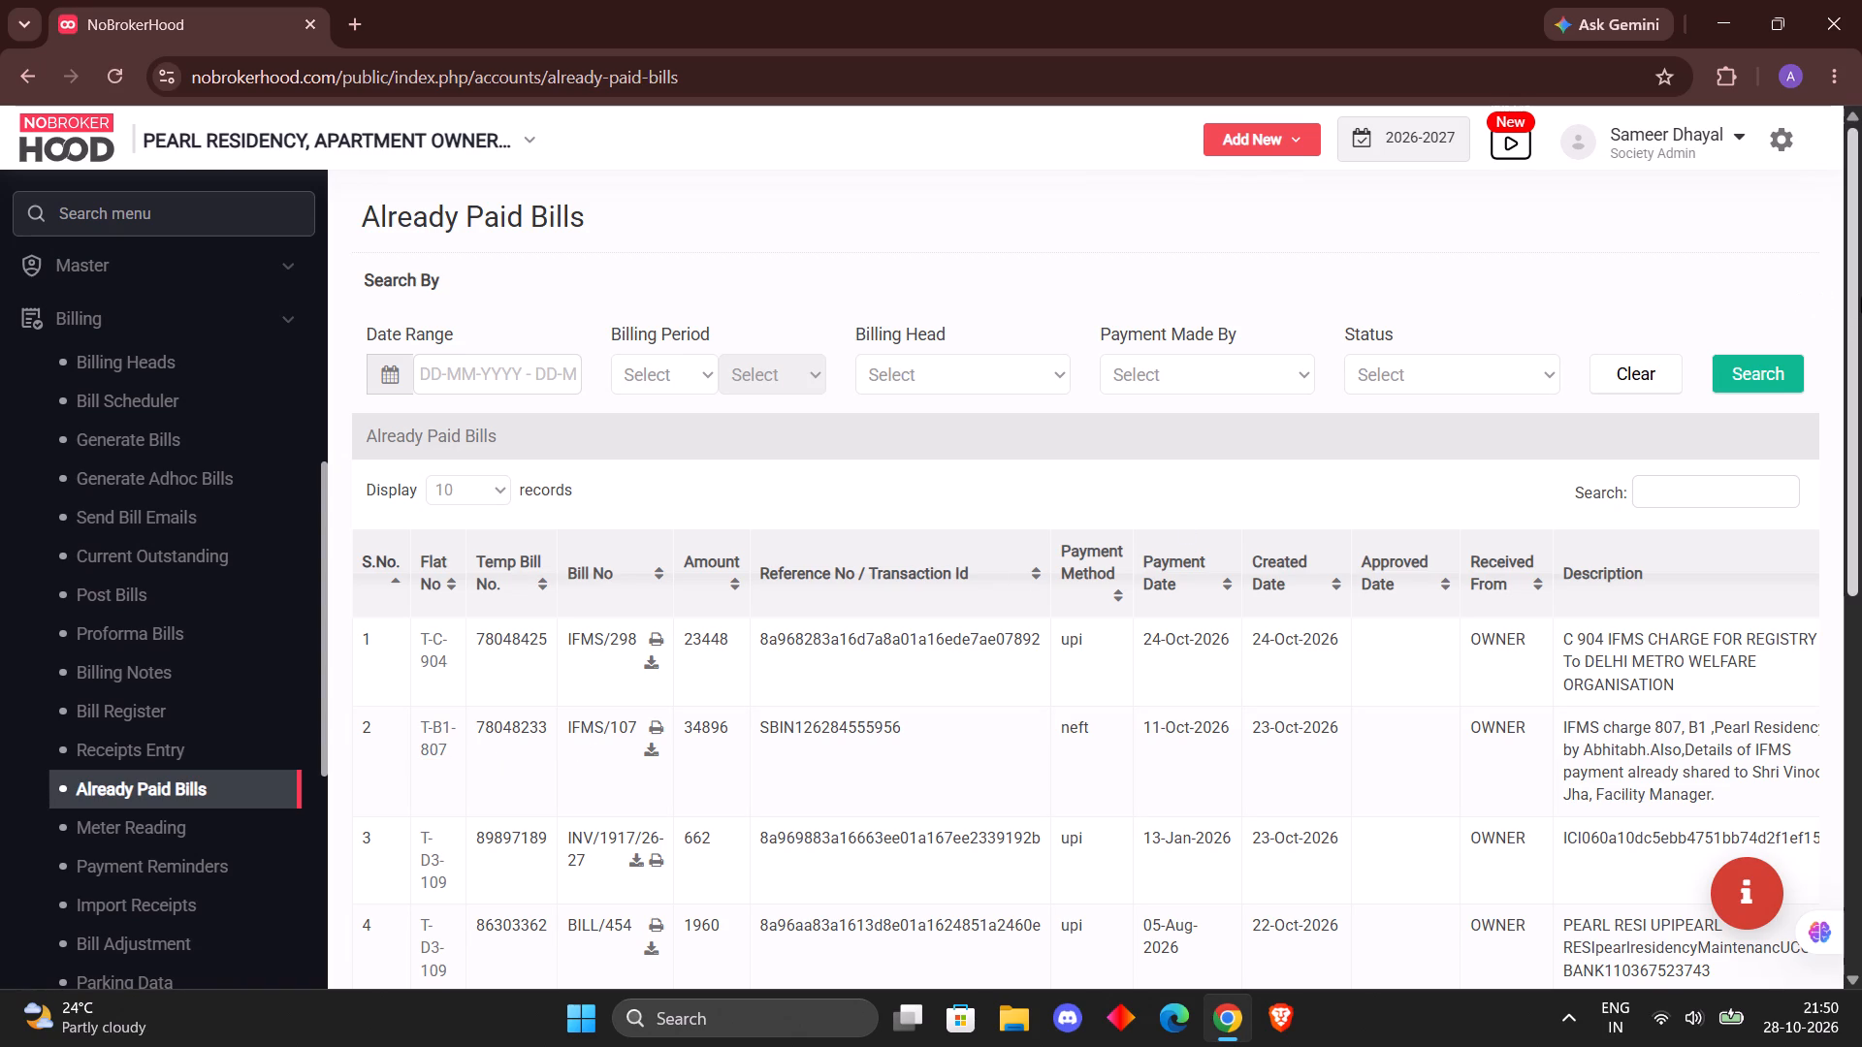
# Review the already paid requests on the first page of the list, down to its last entry.
pyautogui.moveTo(1852, 298); pyautogui.dragTo(1861, 366)
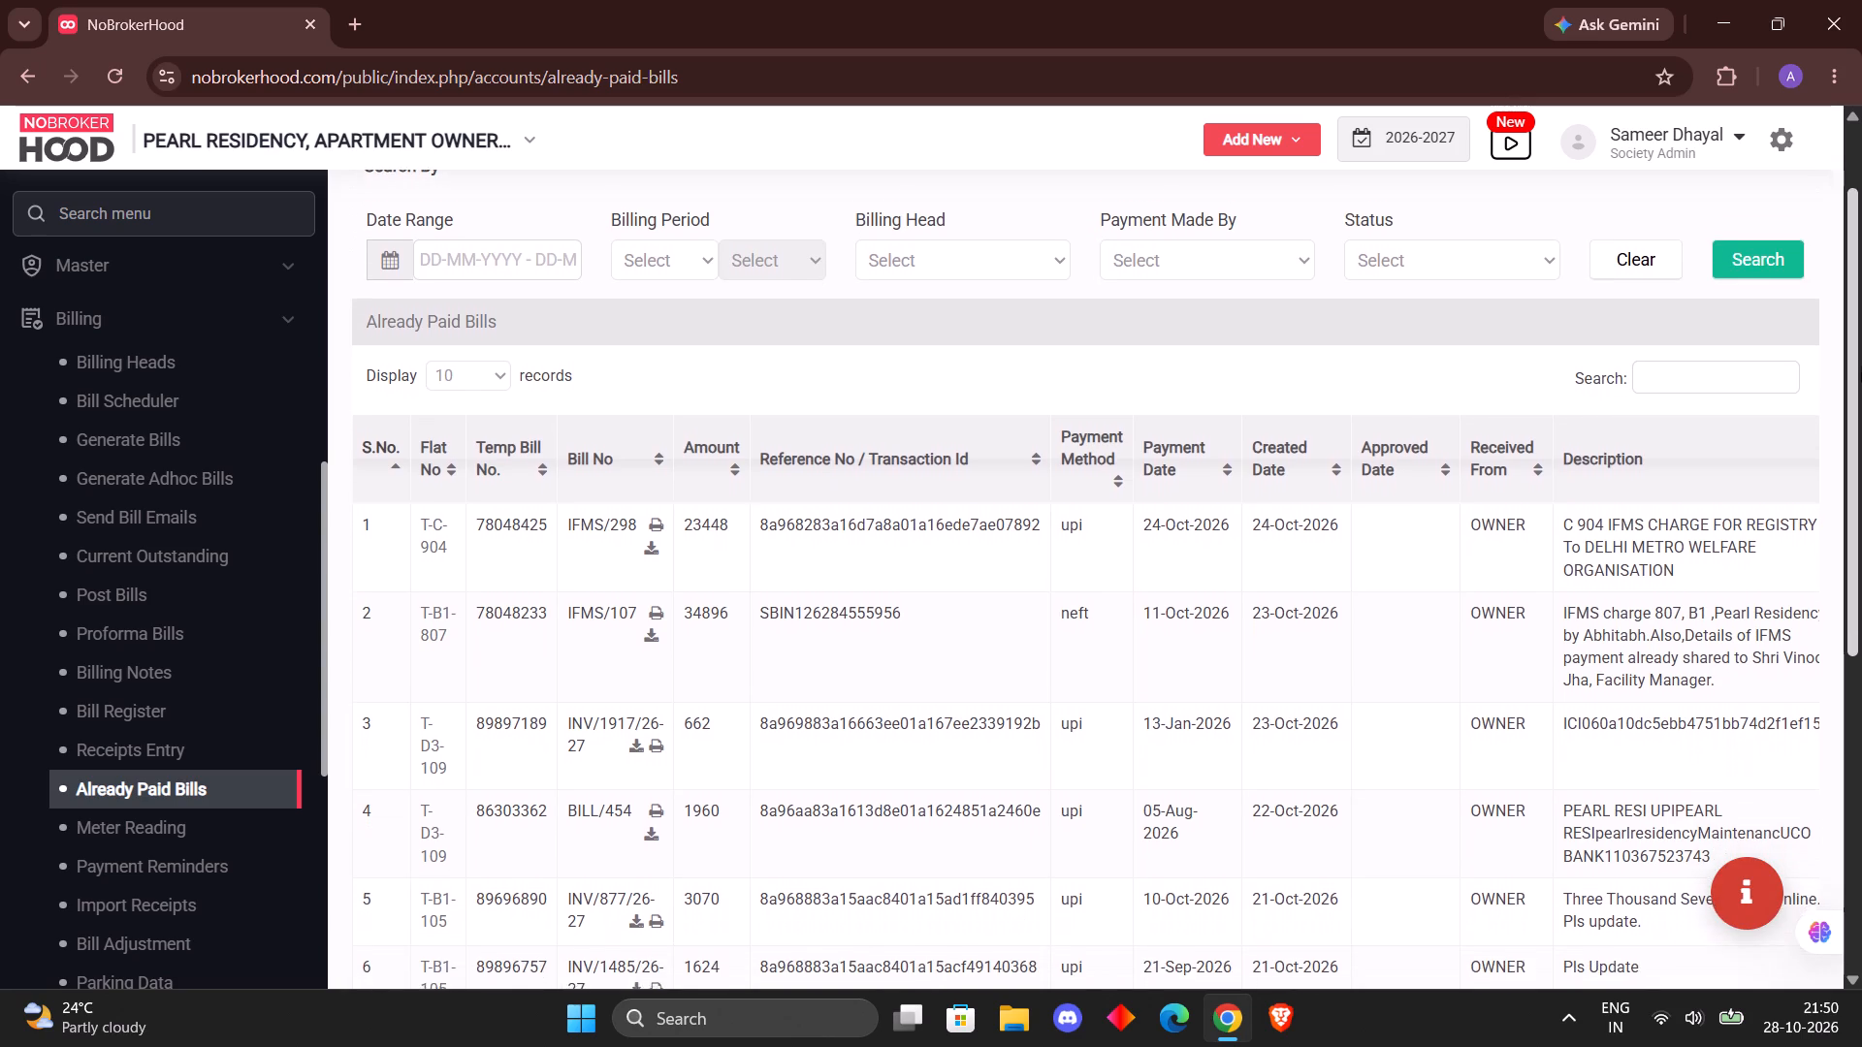
pyautogui.moveTo(1861, 366); pyautogui.dragTo(1859, 441)
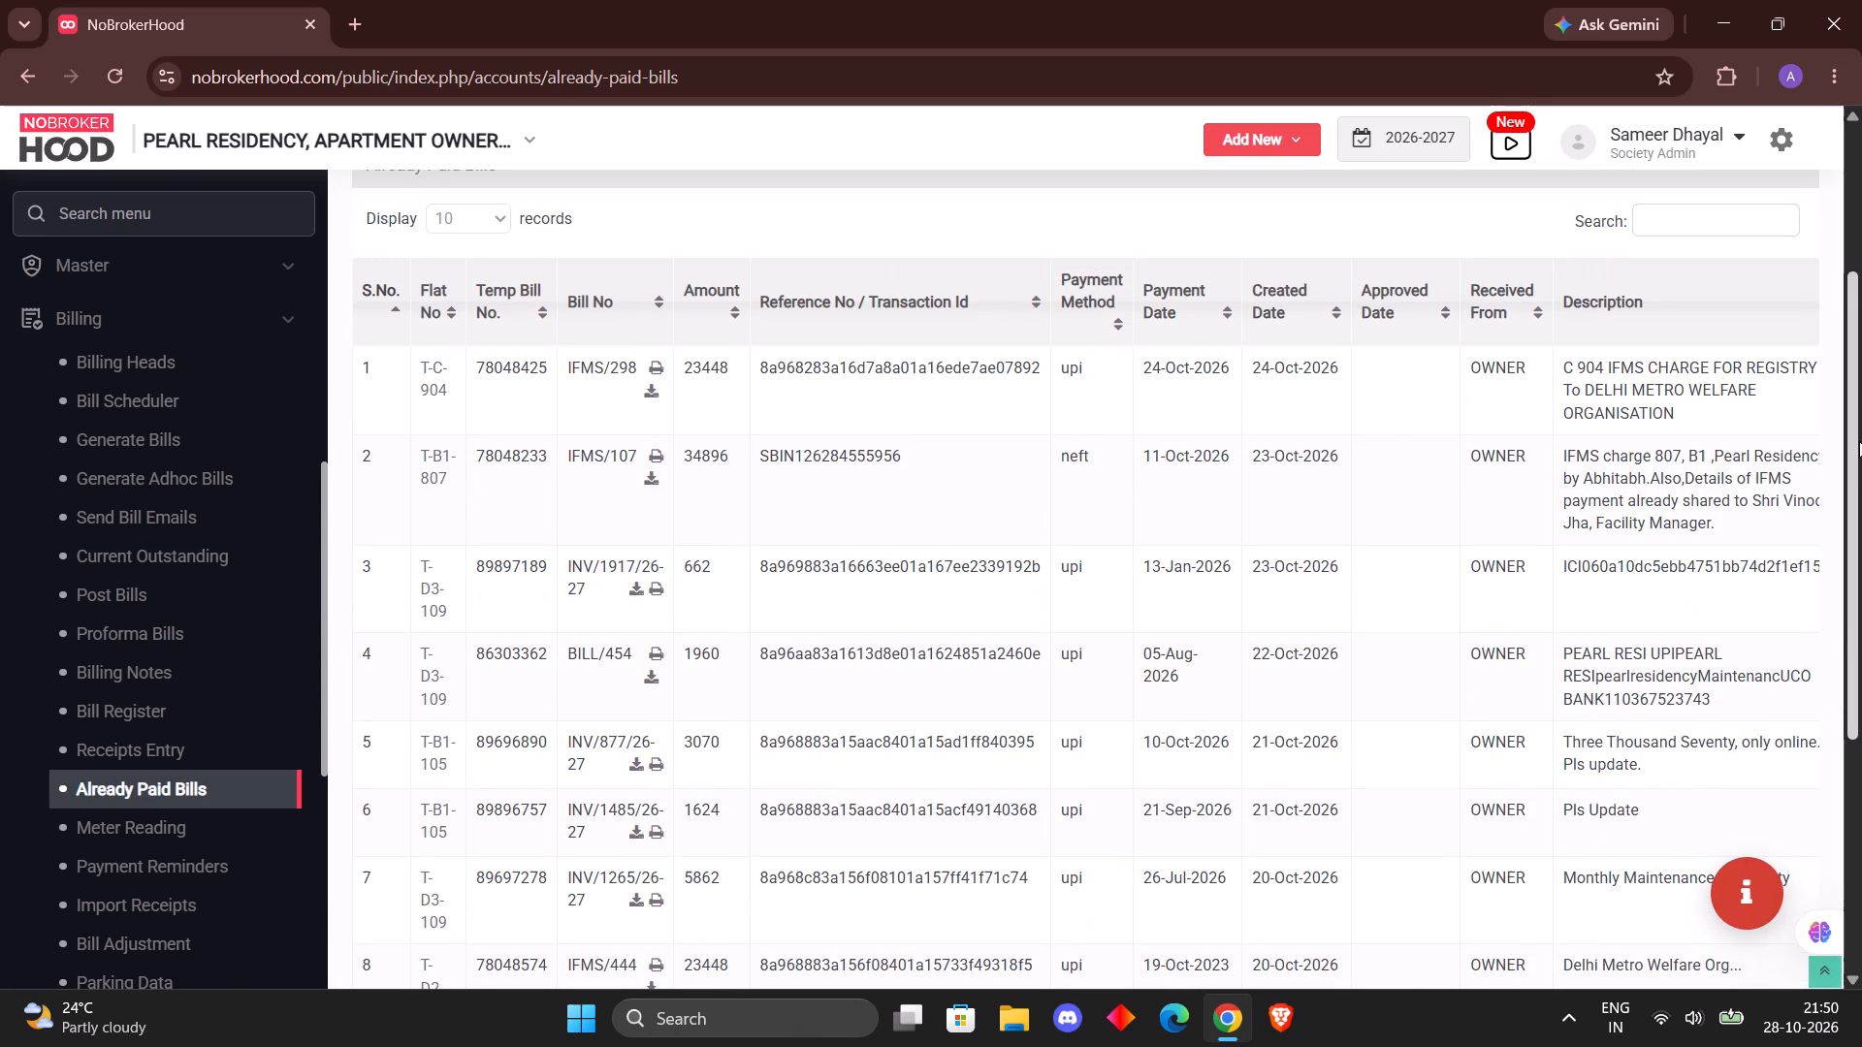
pyautogui.moveTo(1859, 441); pyautogui.dragTo(1857, 410)
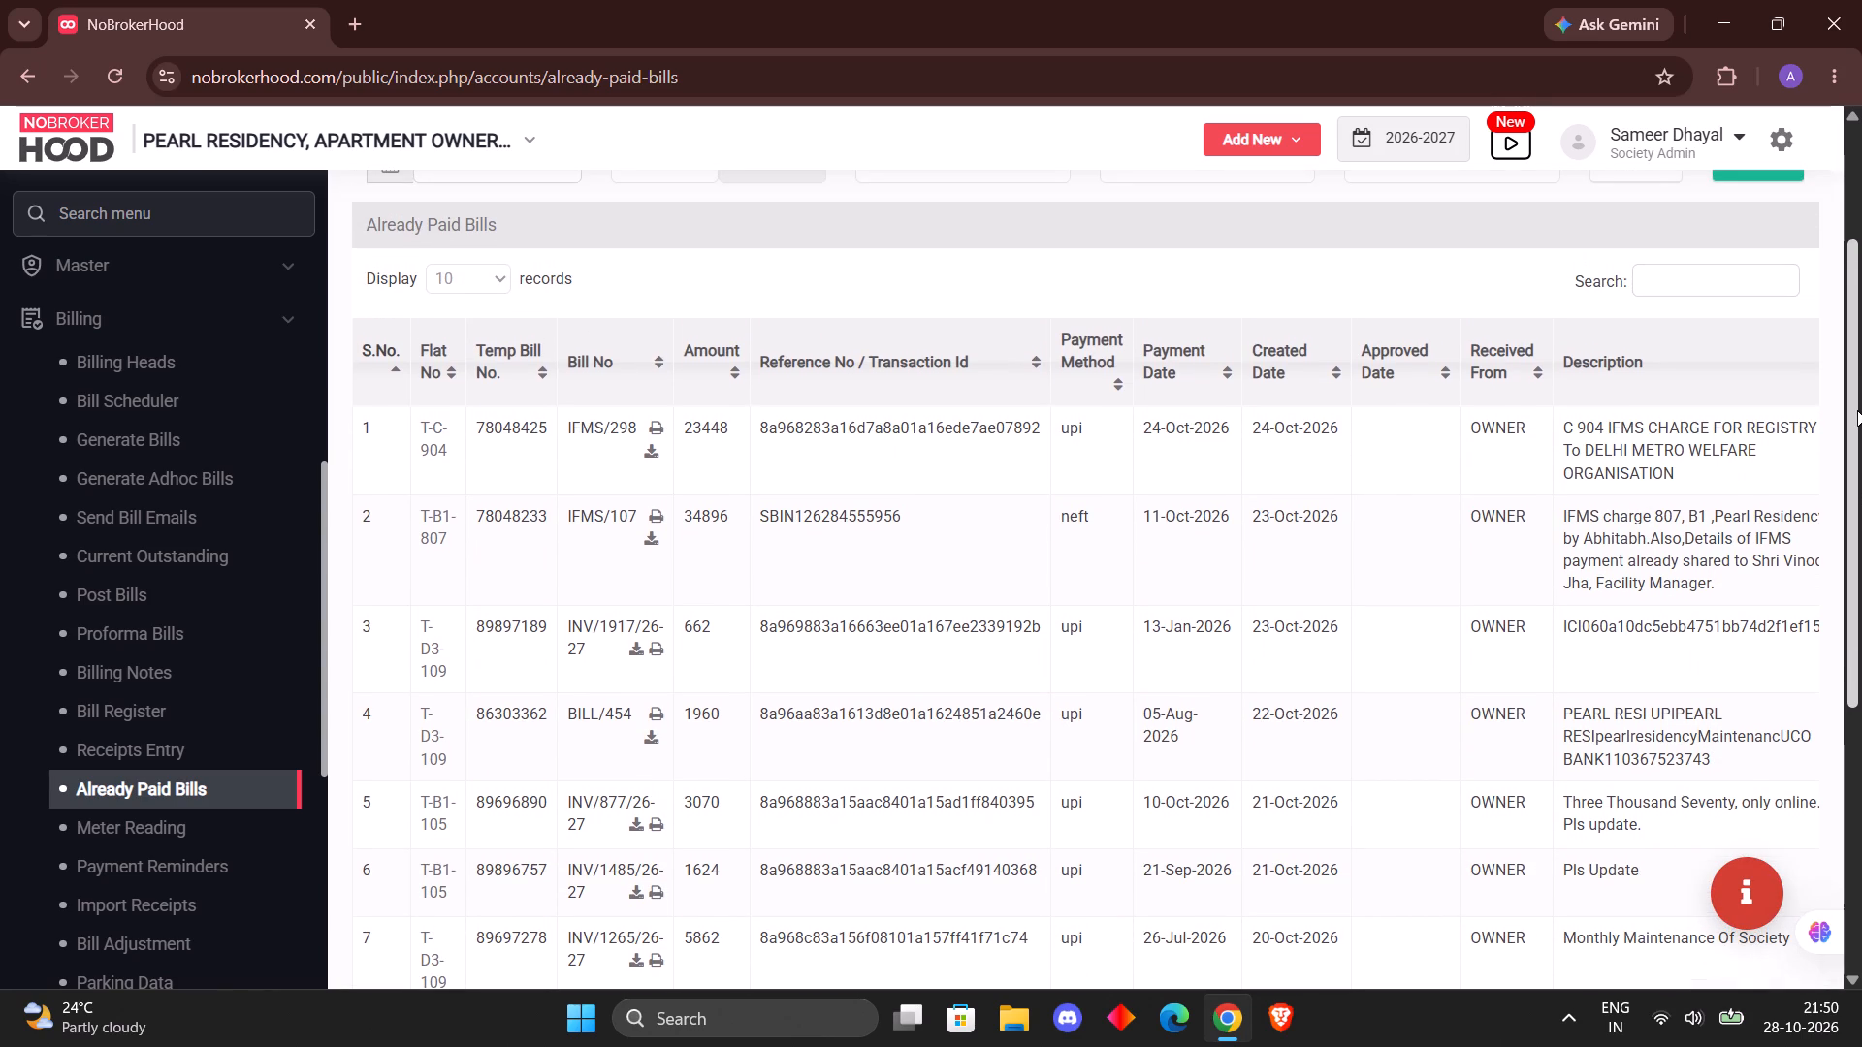
pyautogui.moveTo(1857, 410); pyautogui.dragTo(1860, 461)
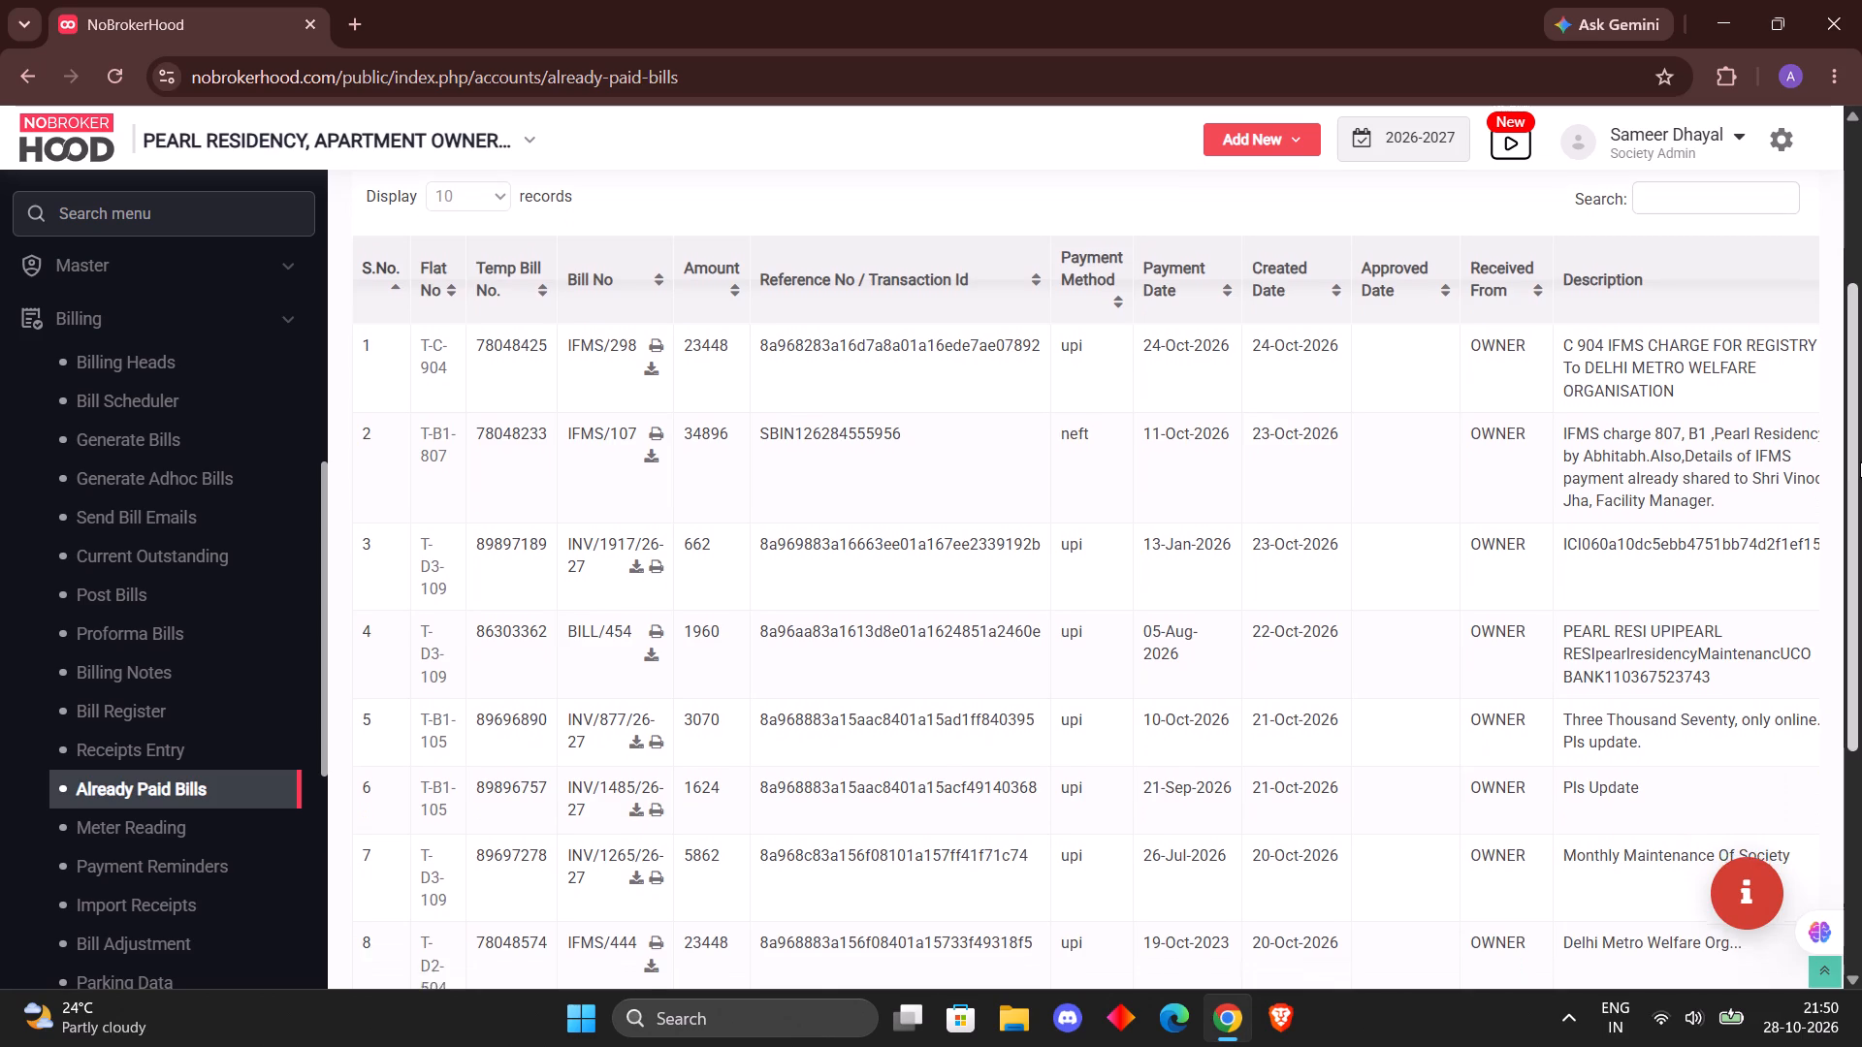
pyautogui.moveTo(1860, 461); pyautogui.dragTo(1847, 414)
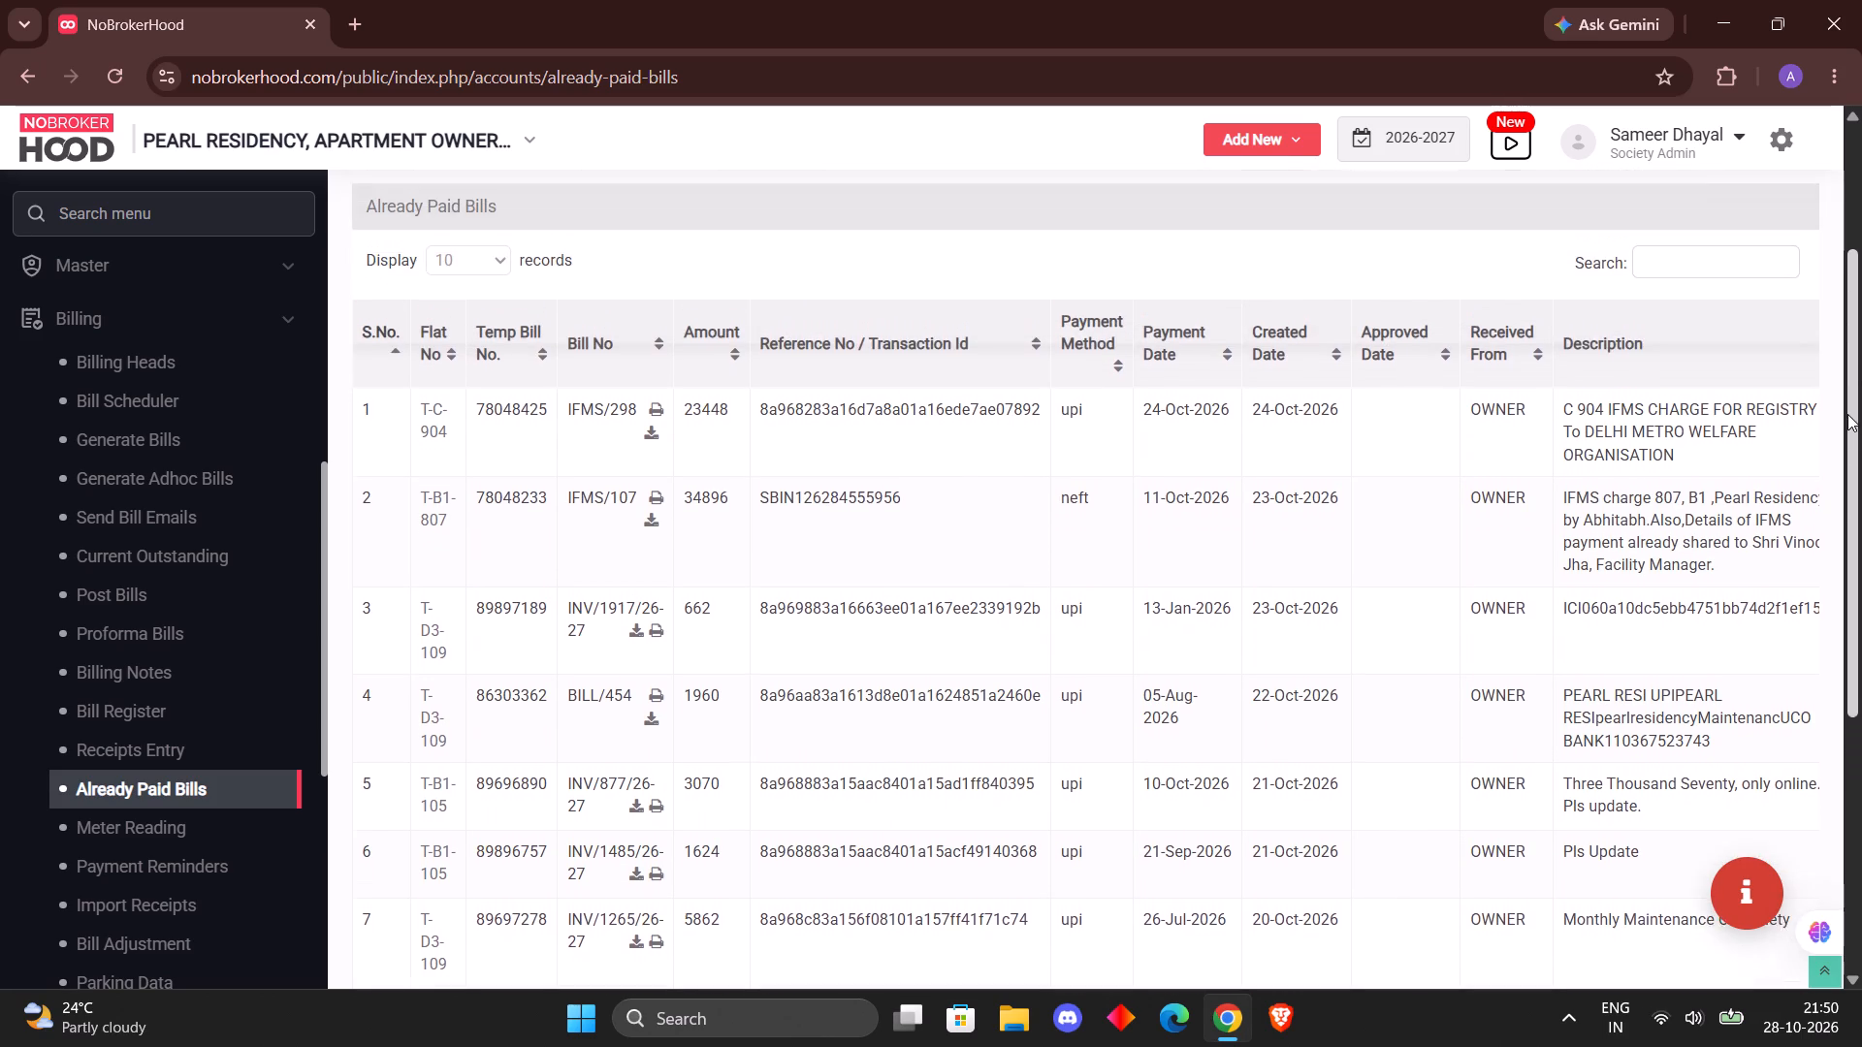
pyautogui.moveTo(1847, 414); pyautogui.dragTo(1856, 579)
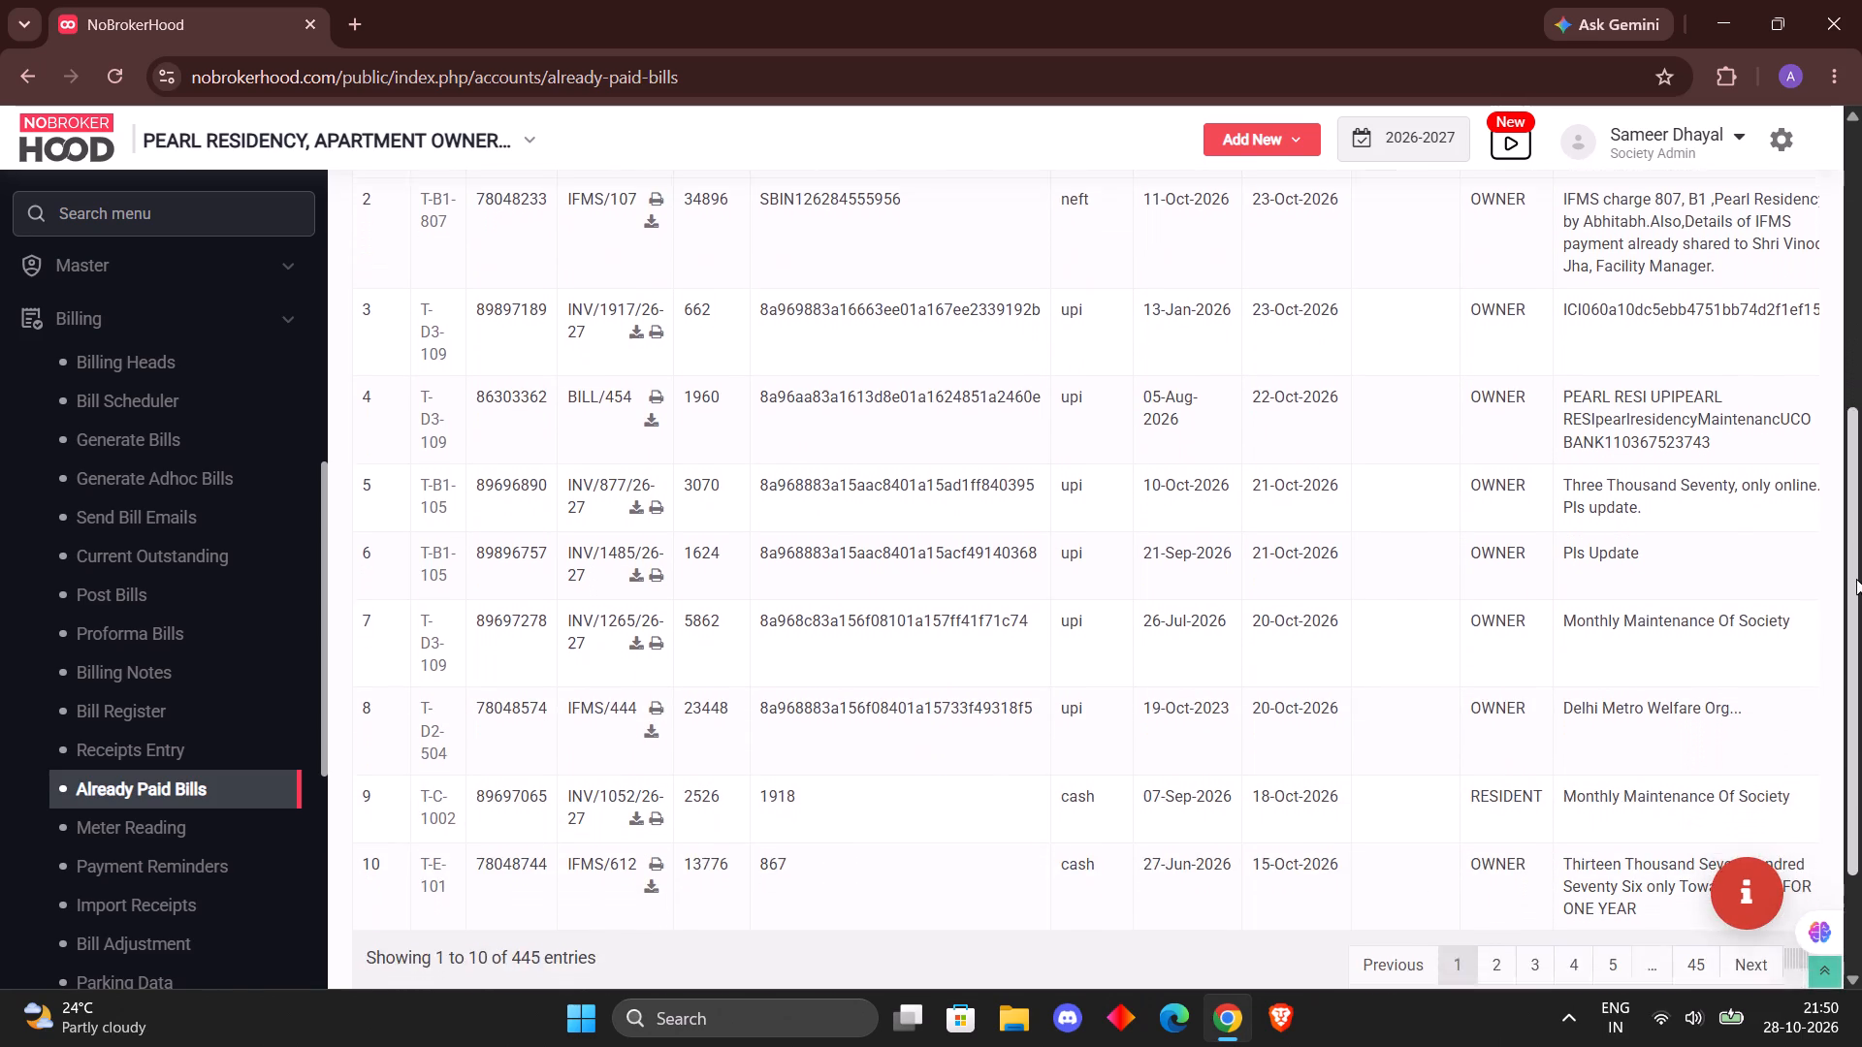
pyautogui.moveTo(1856, 579); pyautogui.dragTo(1857, 608)
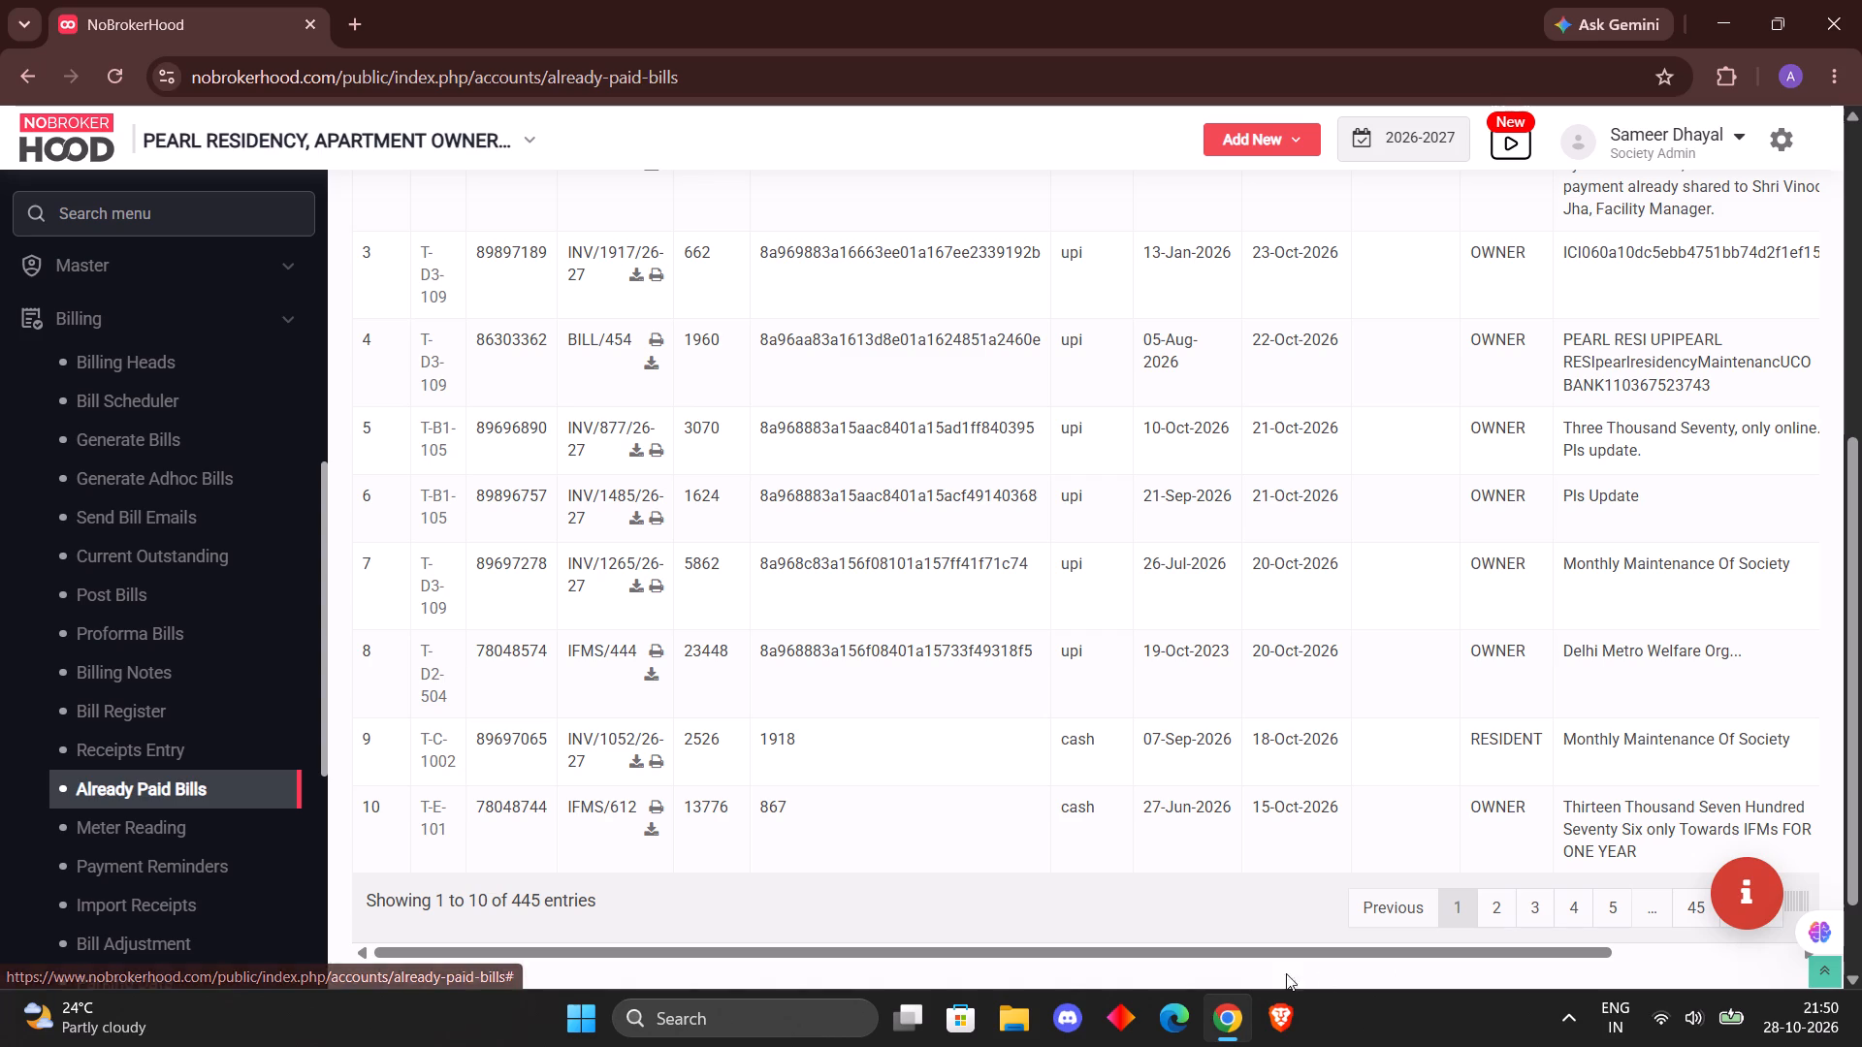
# Go to page 2 of the already paid bills and review its entries down to the last record.
pyautogui.click(1493, 907)
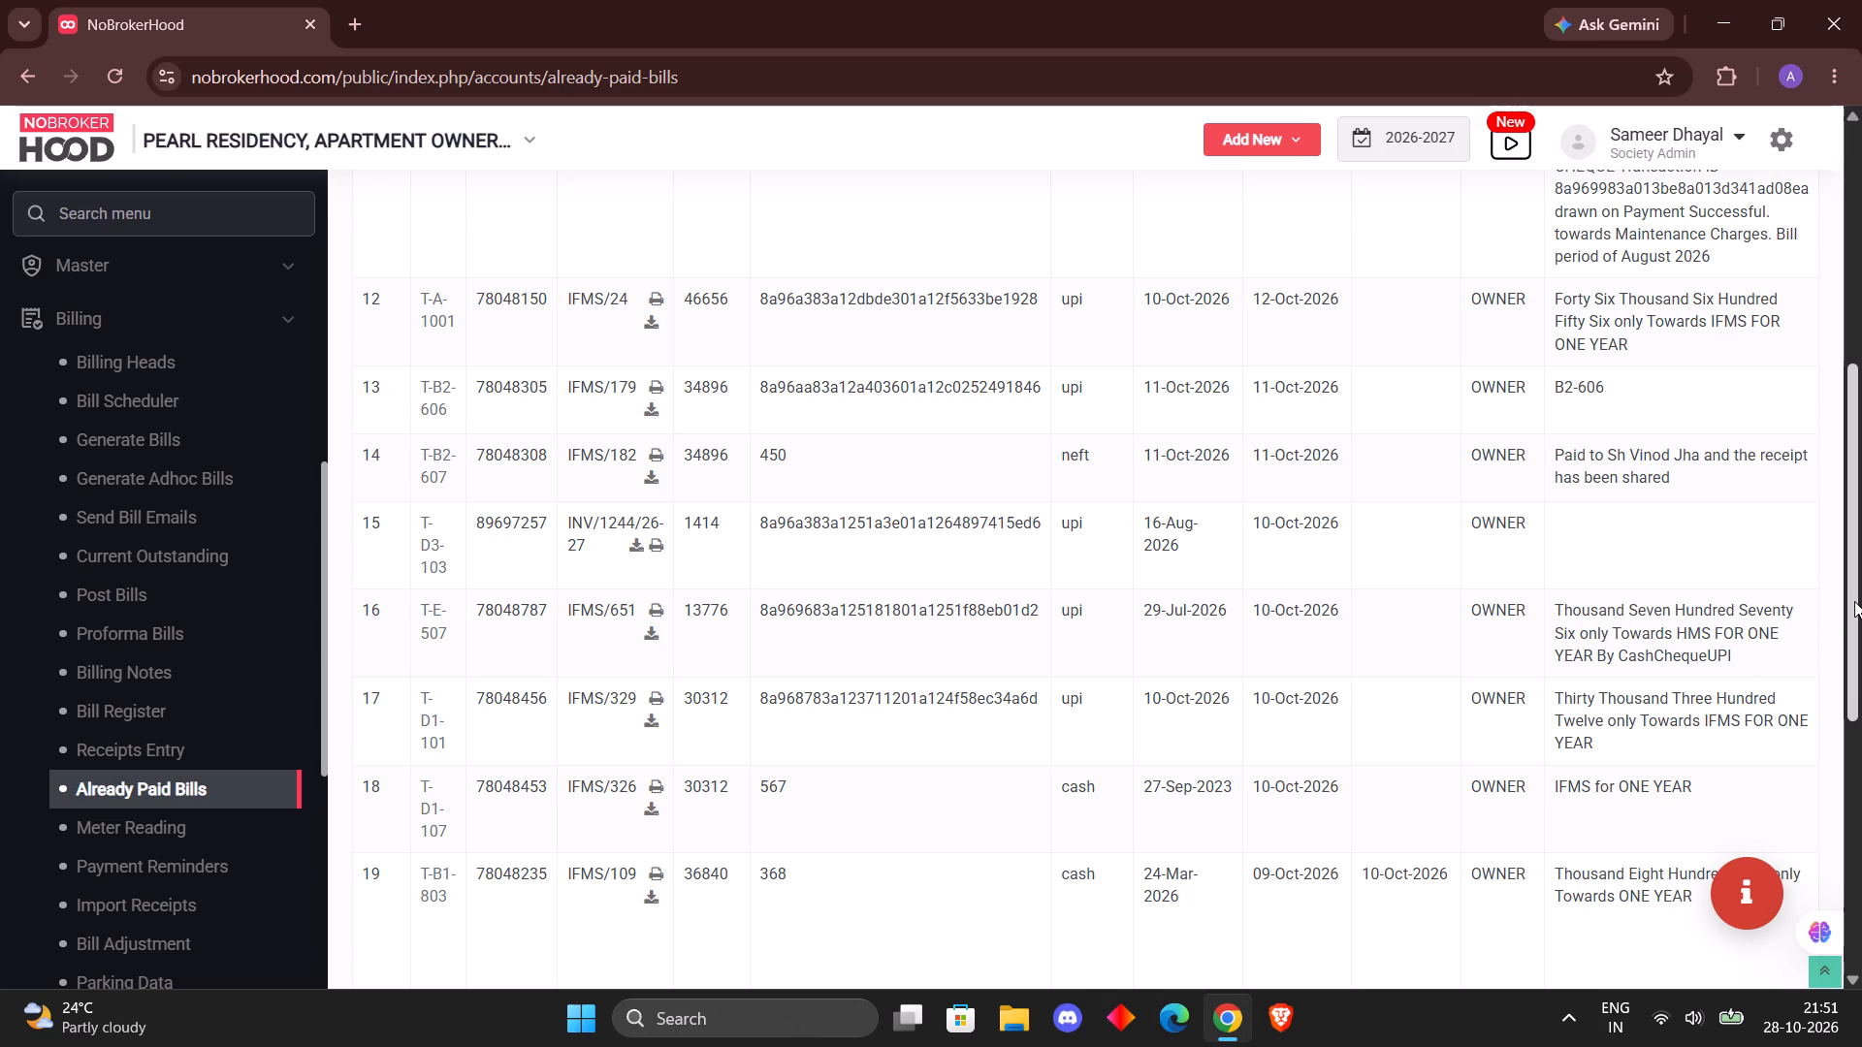
pyautogui.moveTo(1854, 601); pyautogui.dragTo(1857, 446)
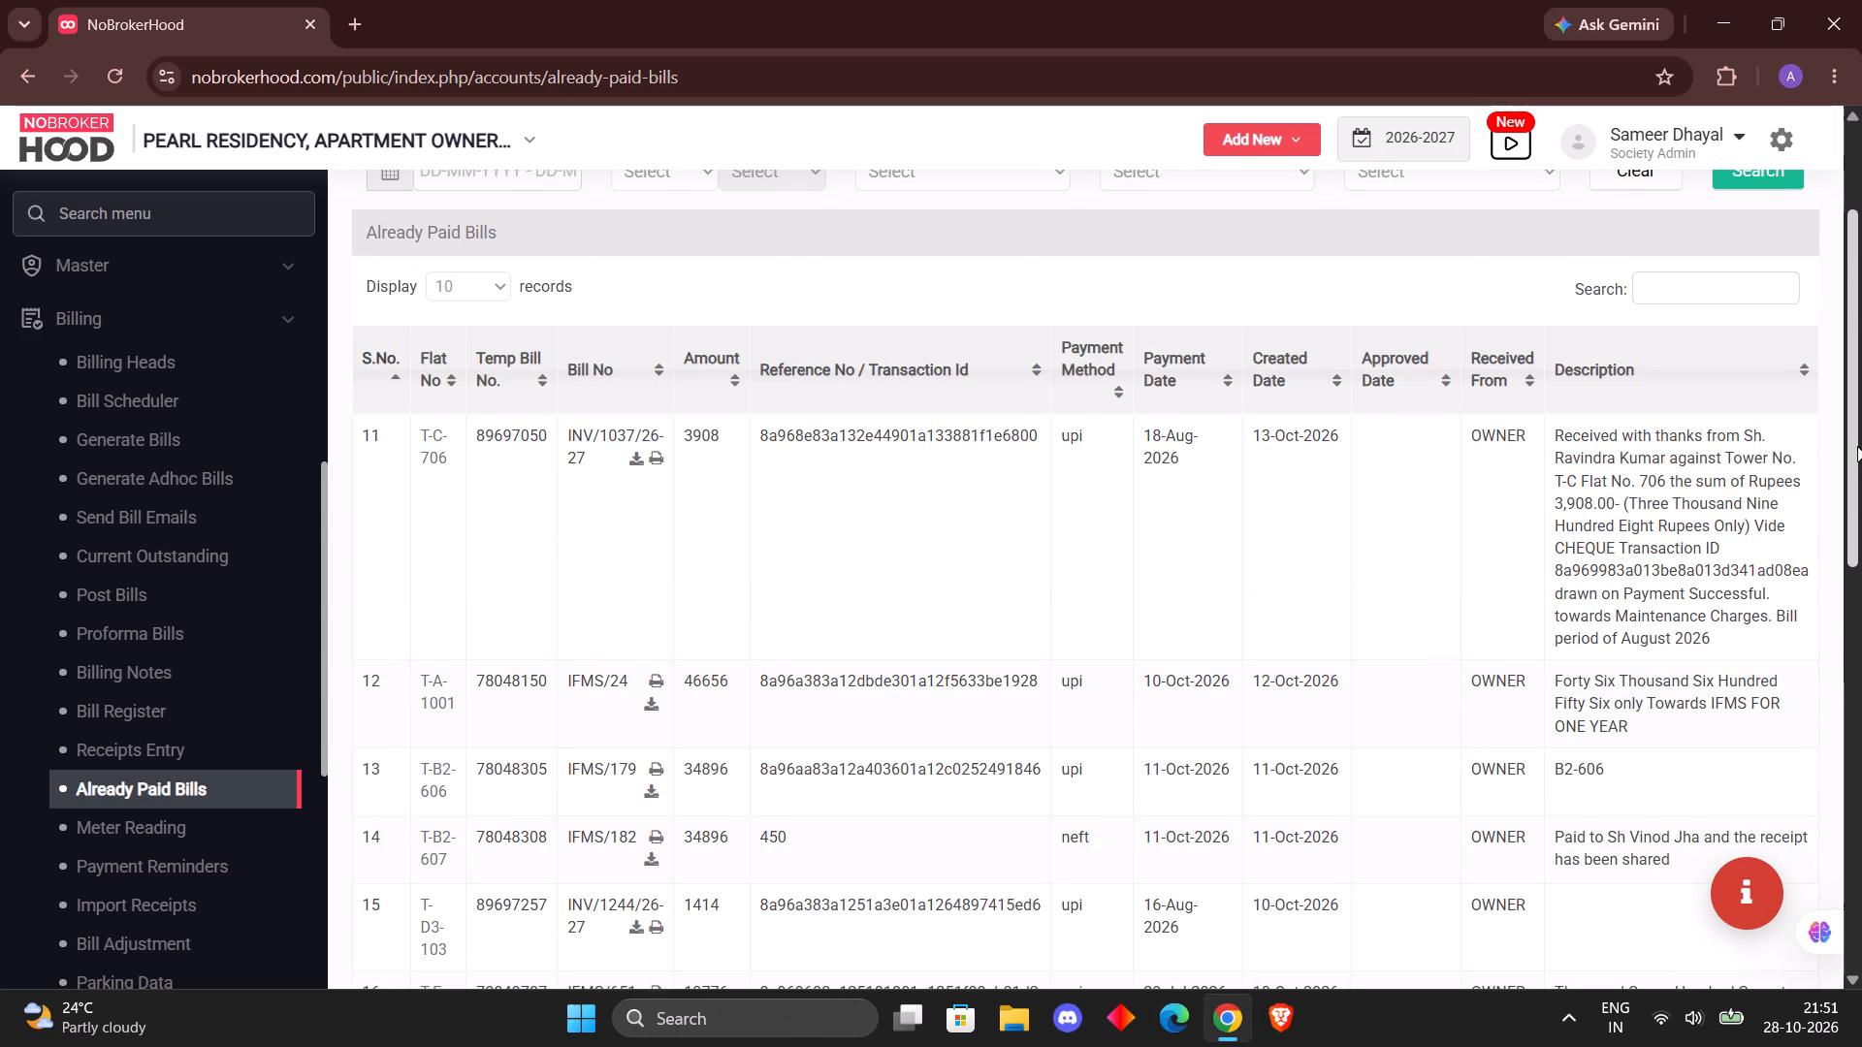
pyautogui.moveTo(1857, 446); pyautogui.dragTo(1861, 546)
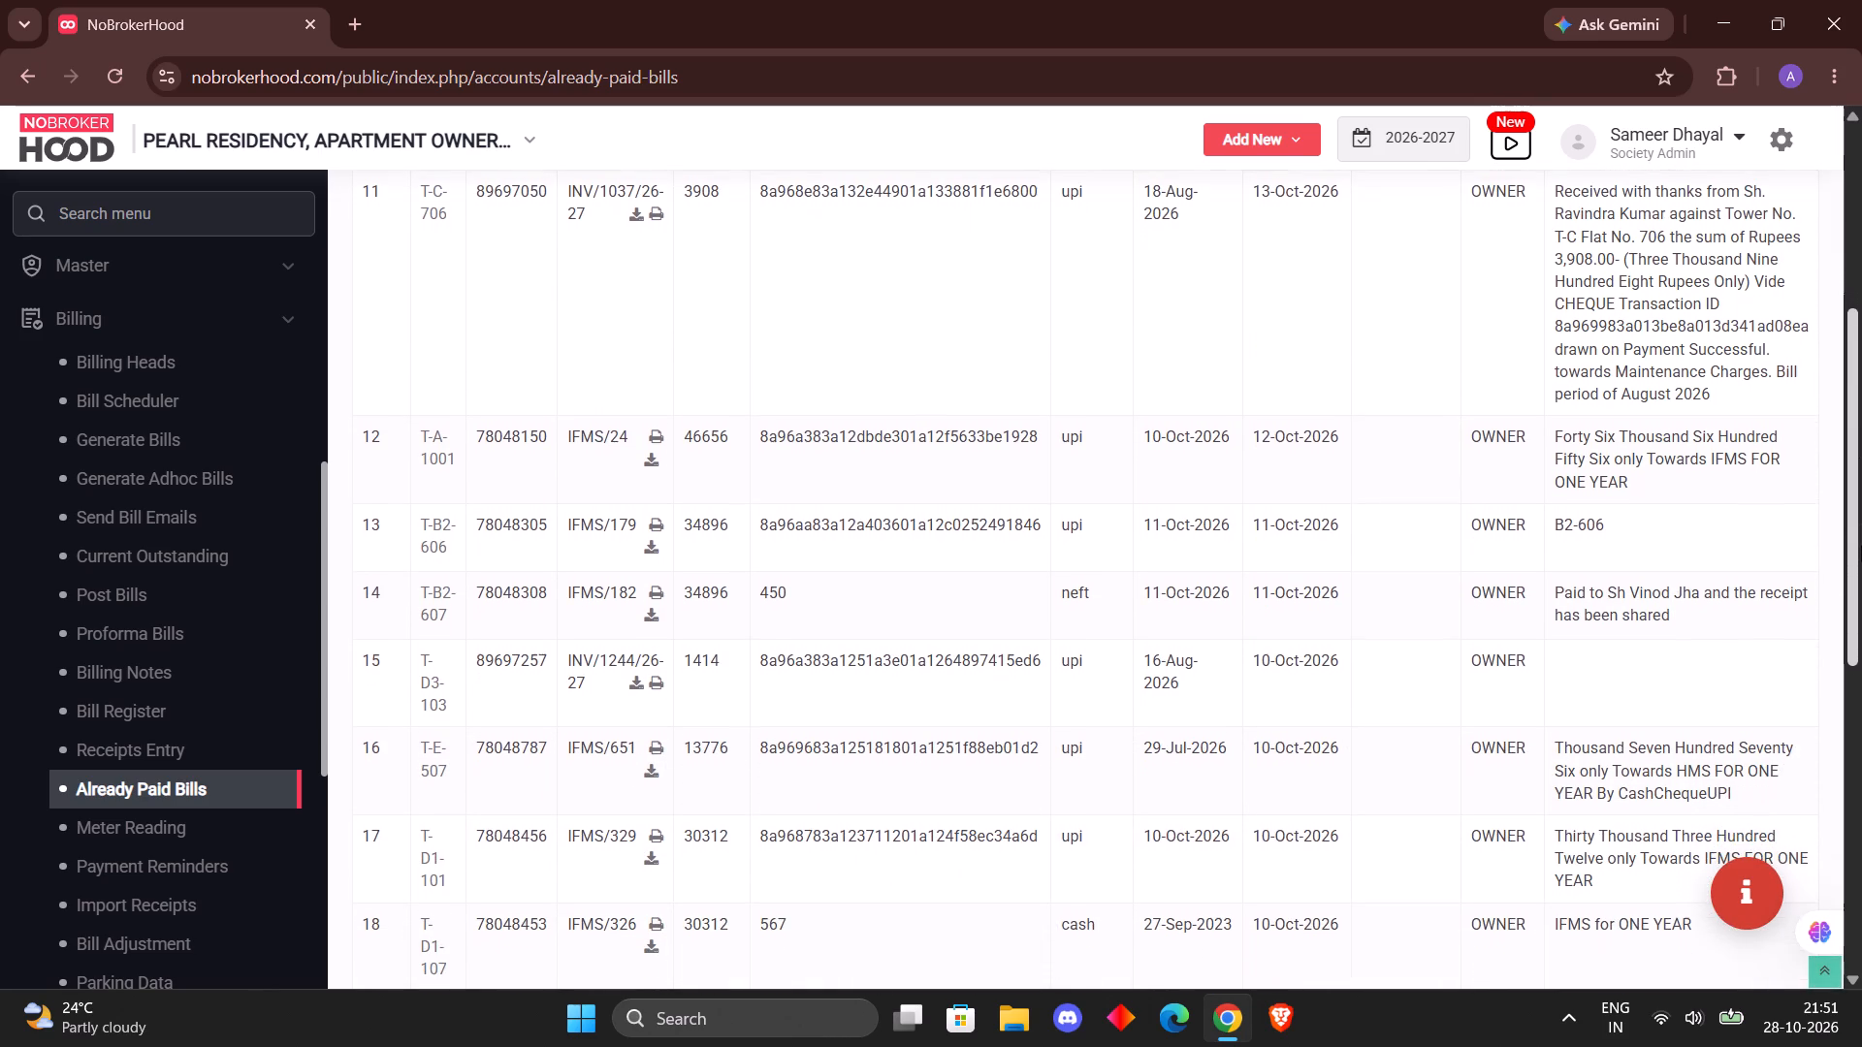
pyautogui.moveTo(1861, 546); pyautogui.dragTo(1861, 625)
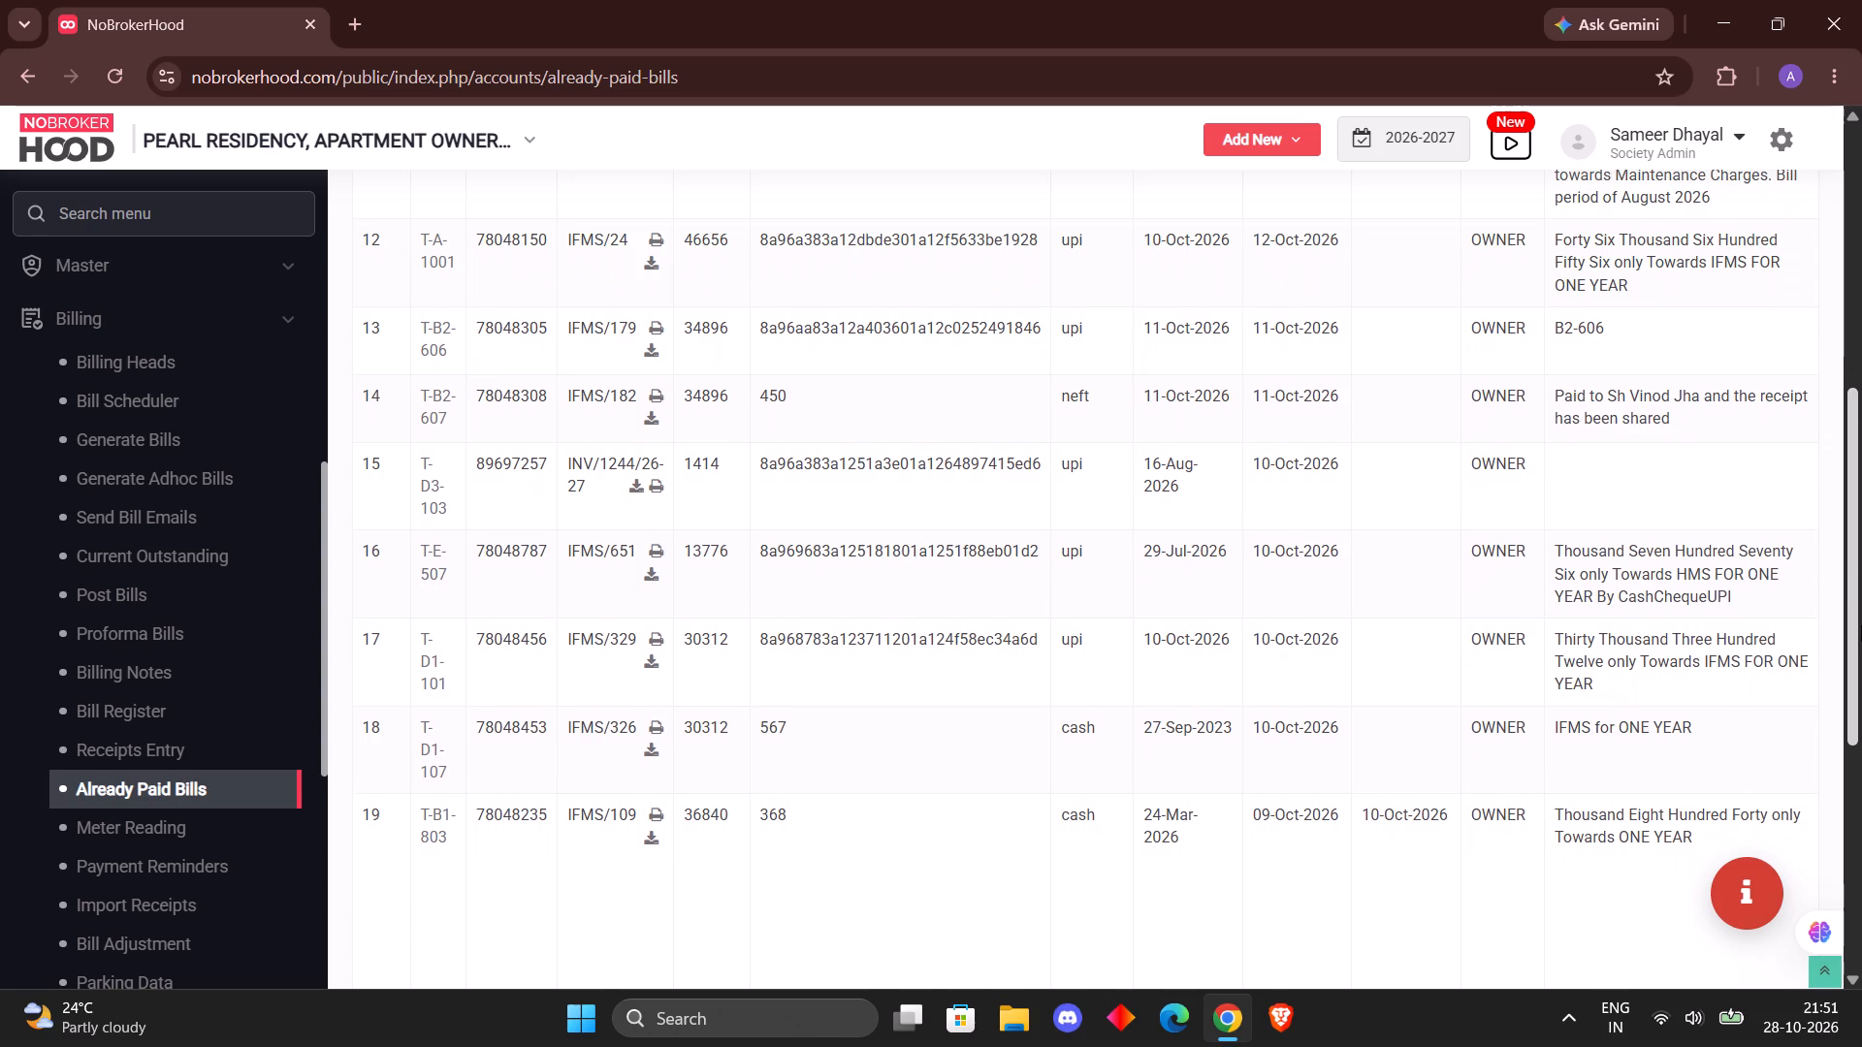
pyautogui.moveTo(1861, 625); pyautogui.dragTo(1861, 781)
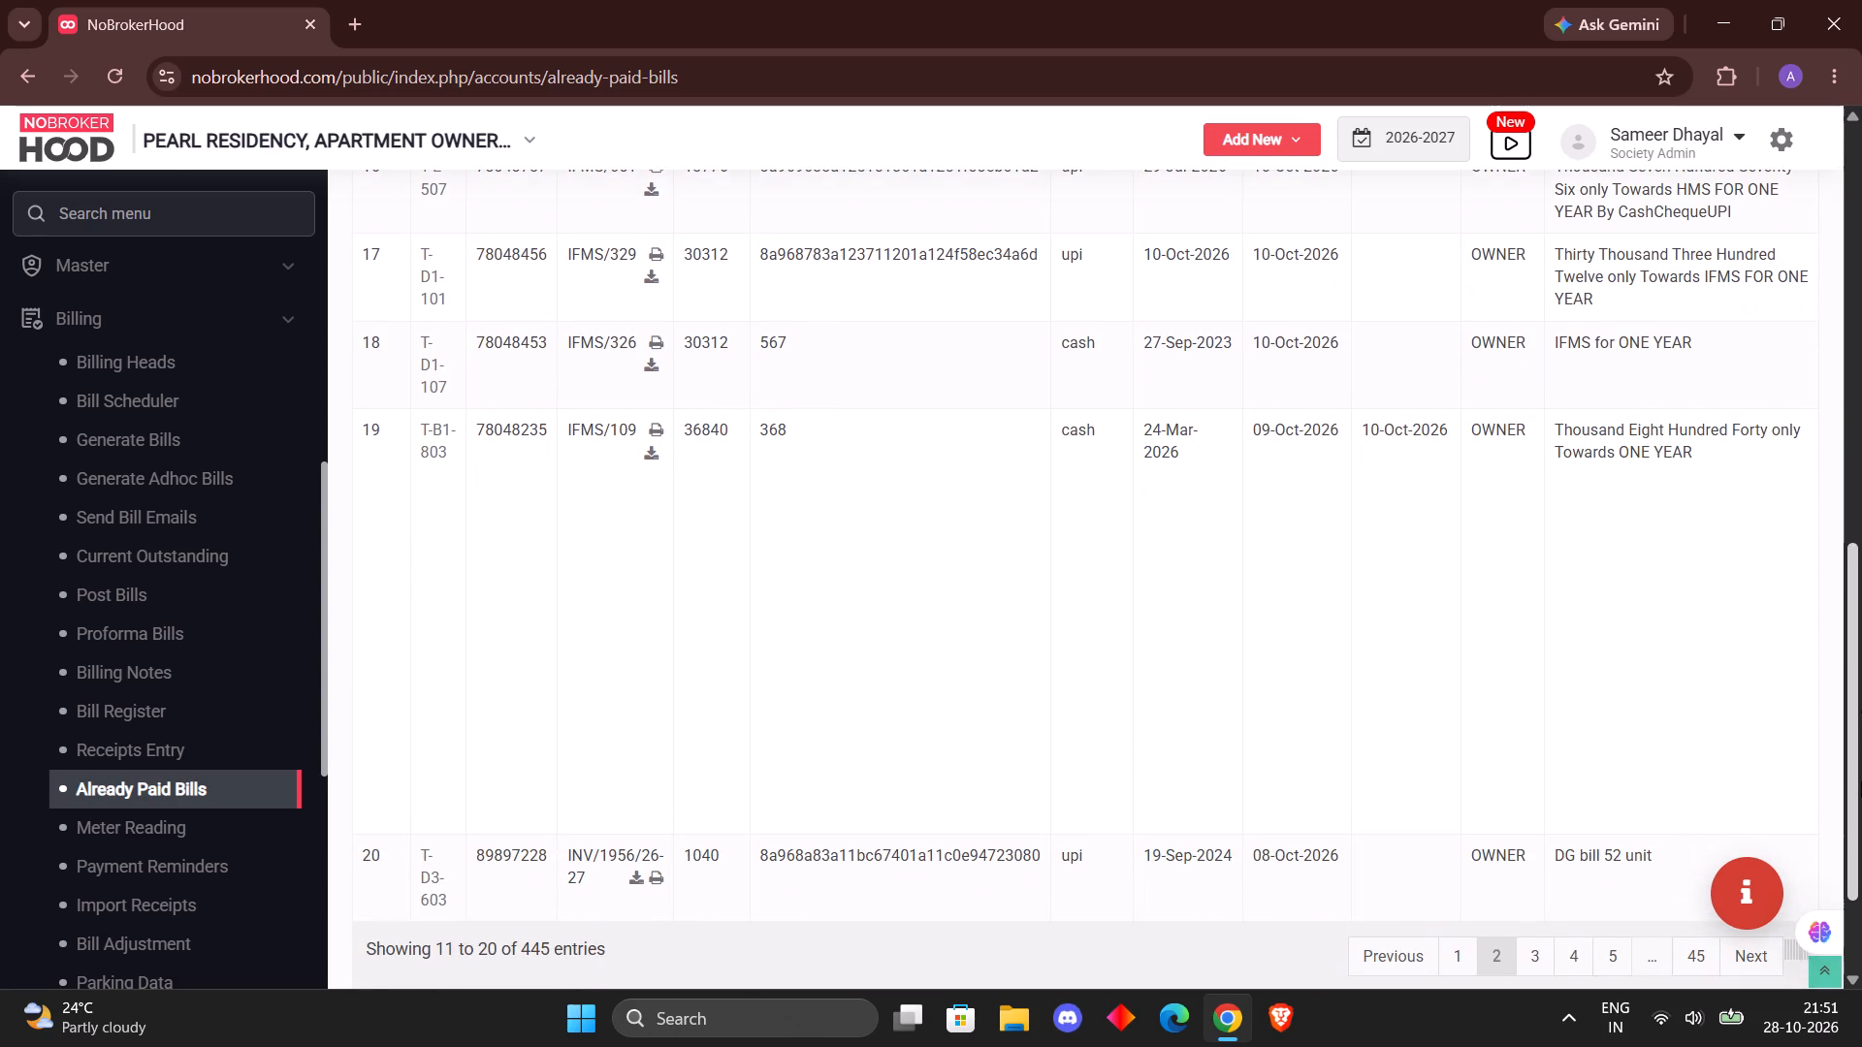
pyautogui.moveTo(1861, 781); pyautogui.dragTo(1861, 828)
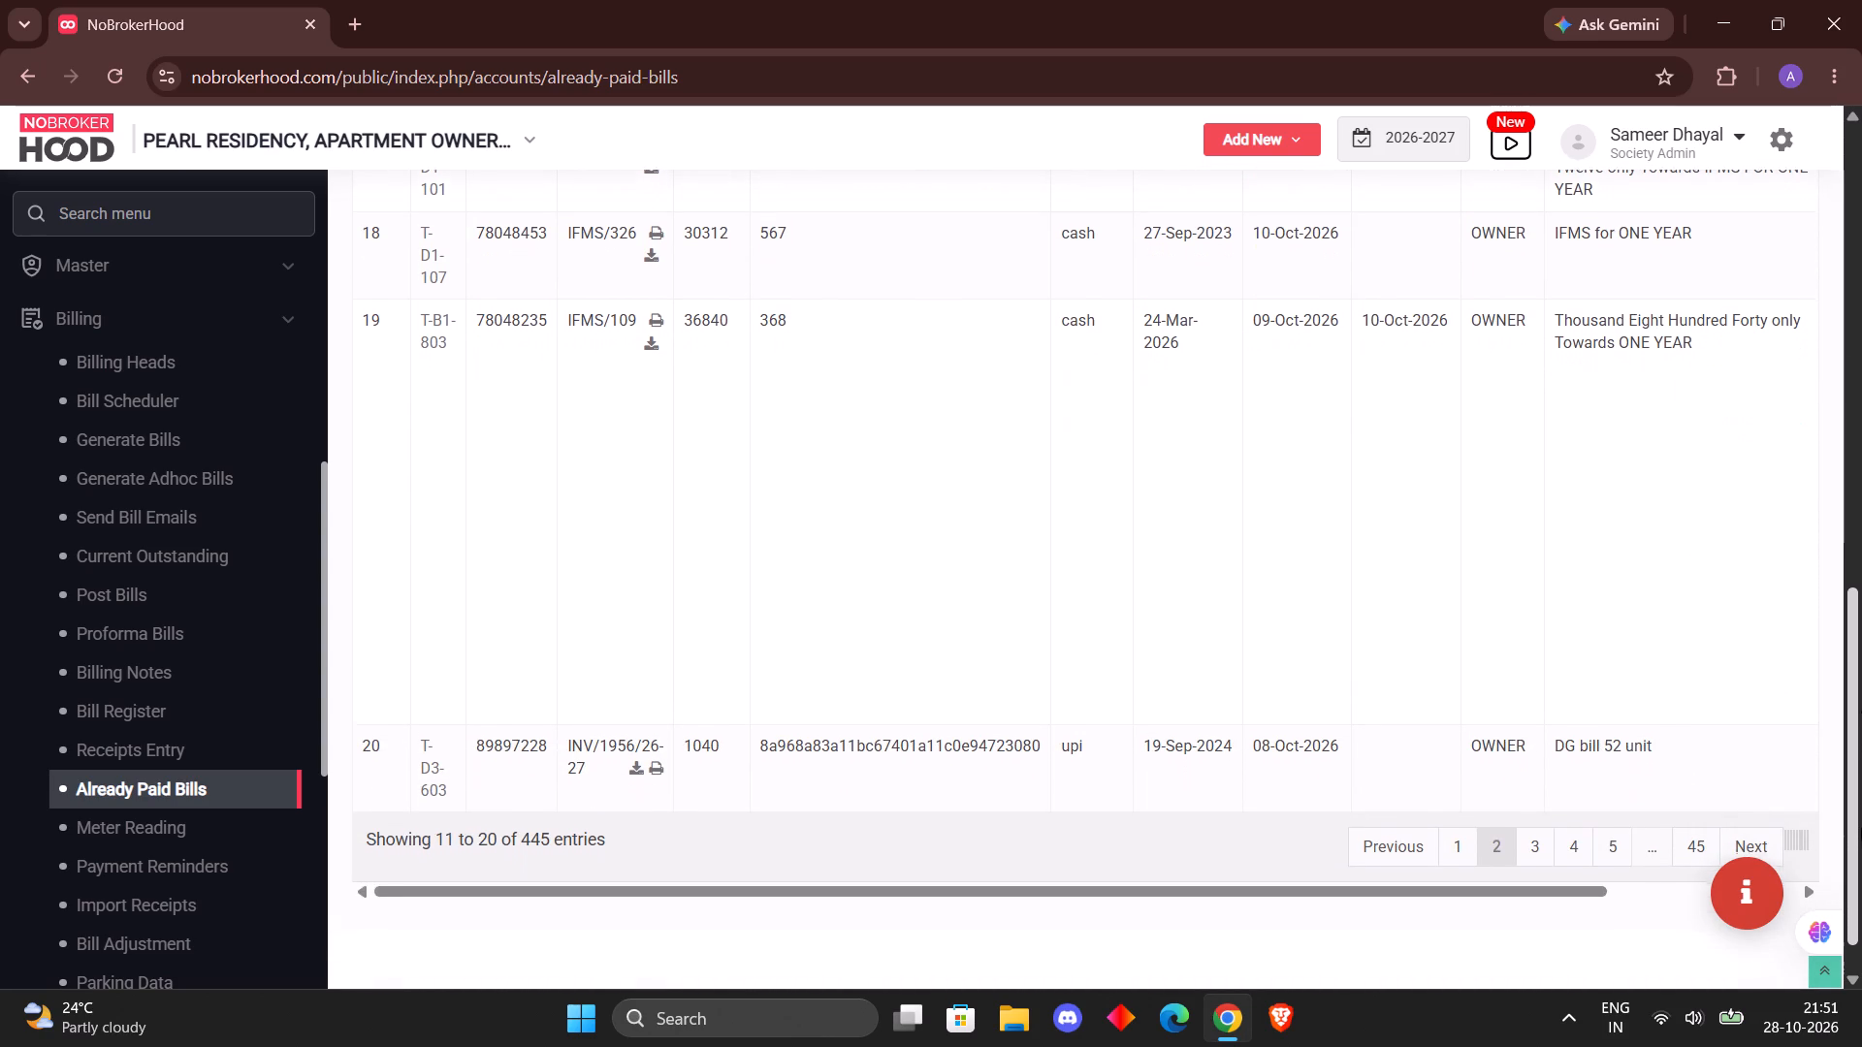
pyautogui.moveTo(1861, 828); pyautogui.dragTo(1861, 832)
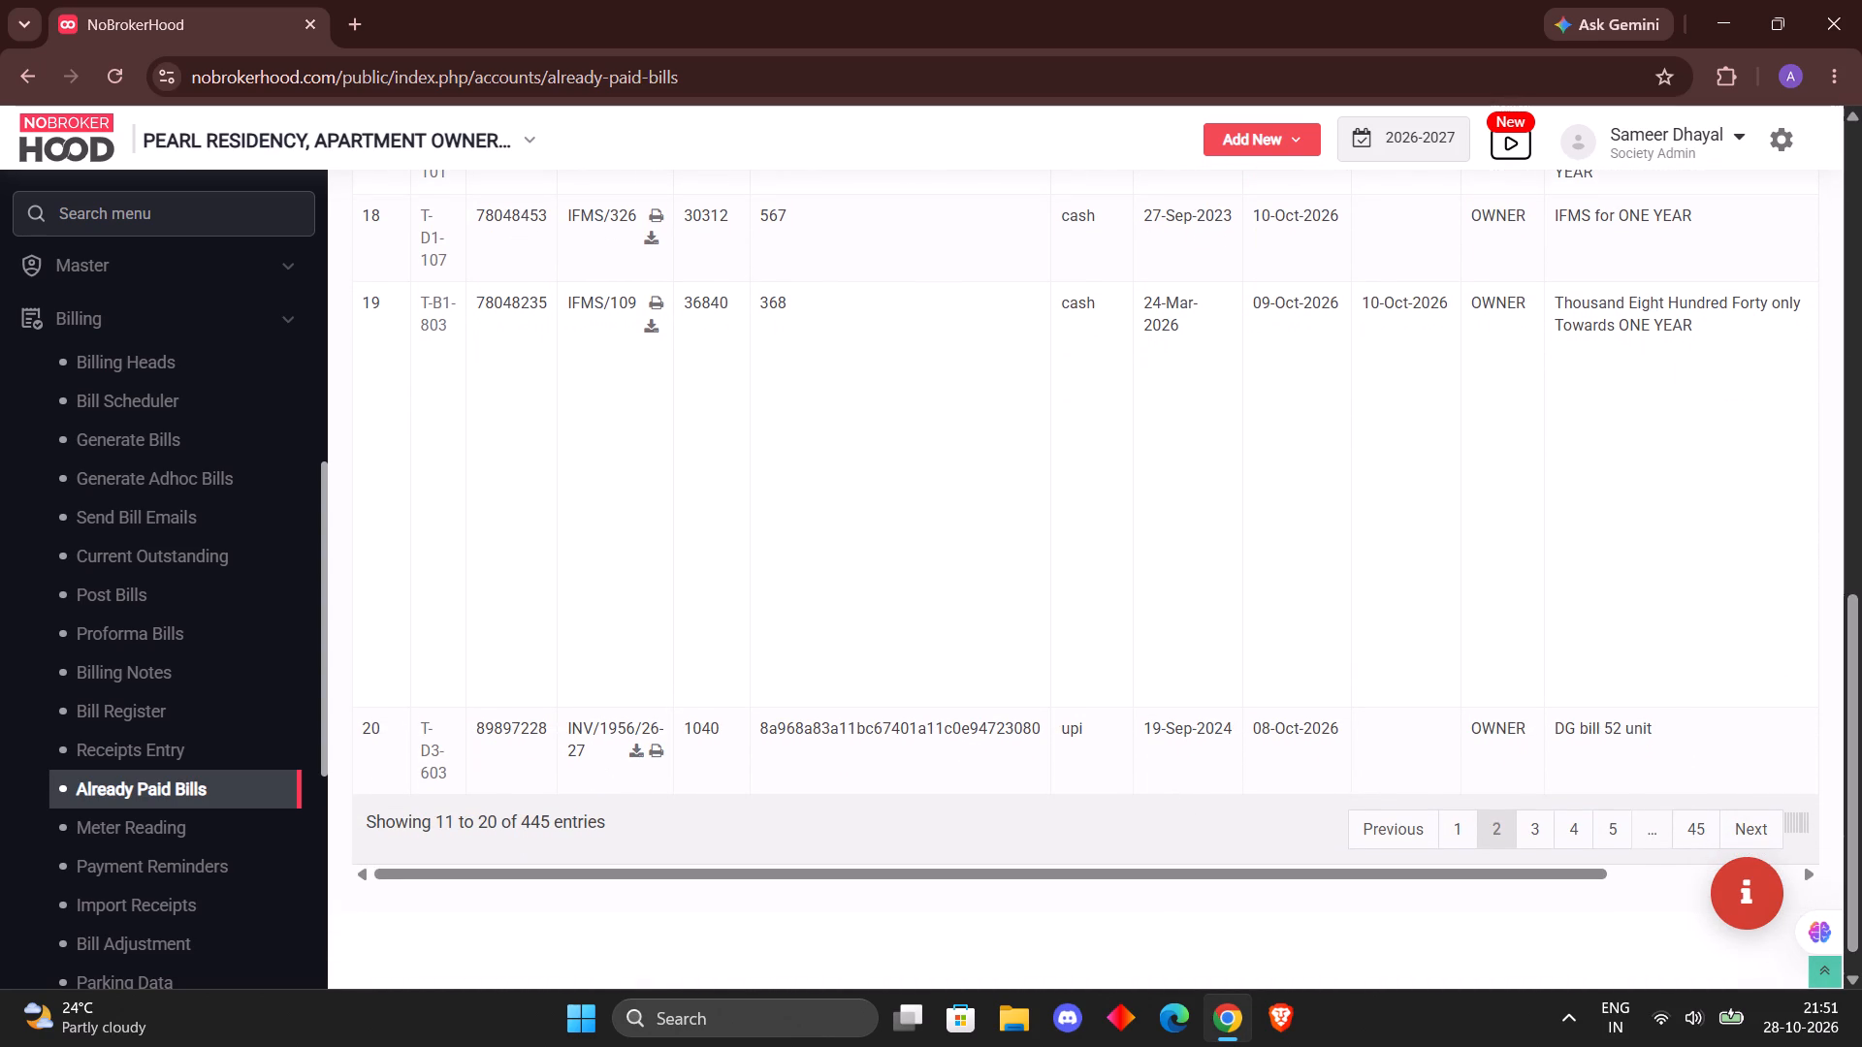
pyautogui.click(428, 768)
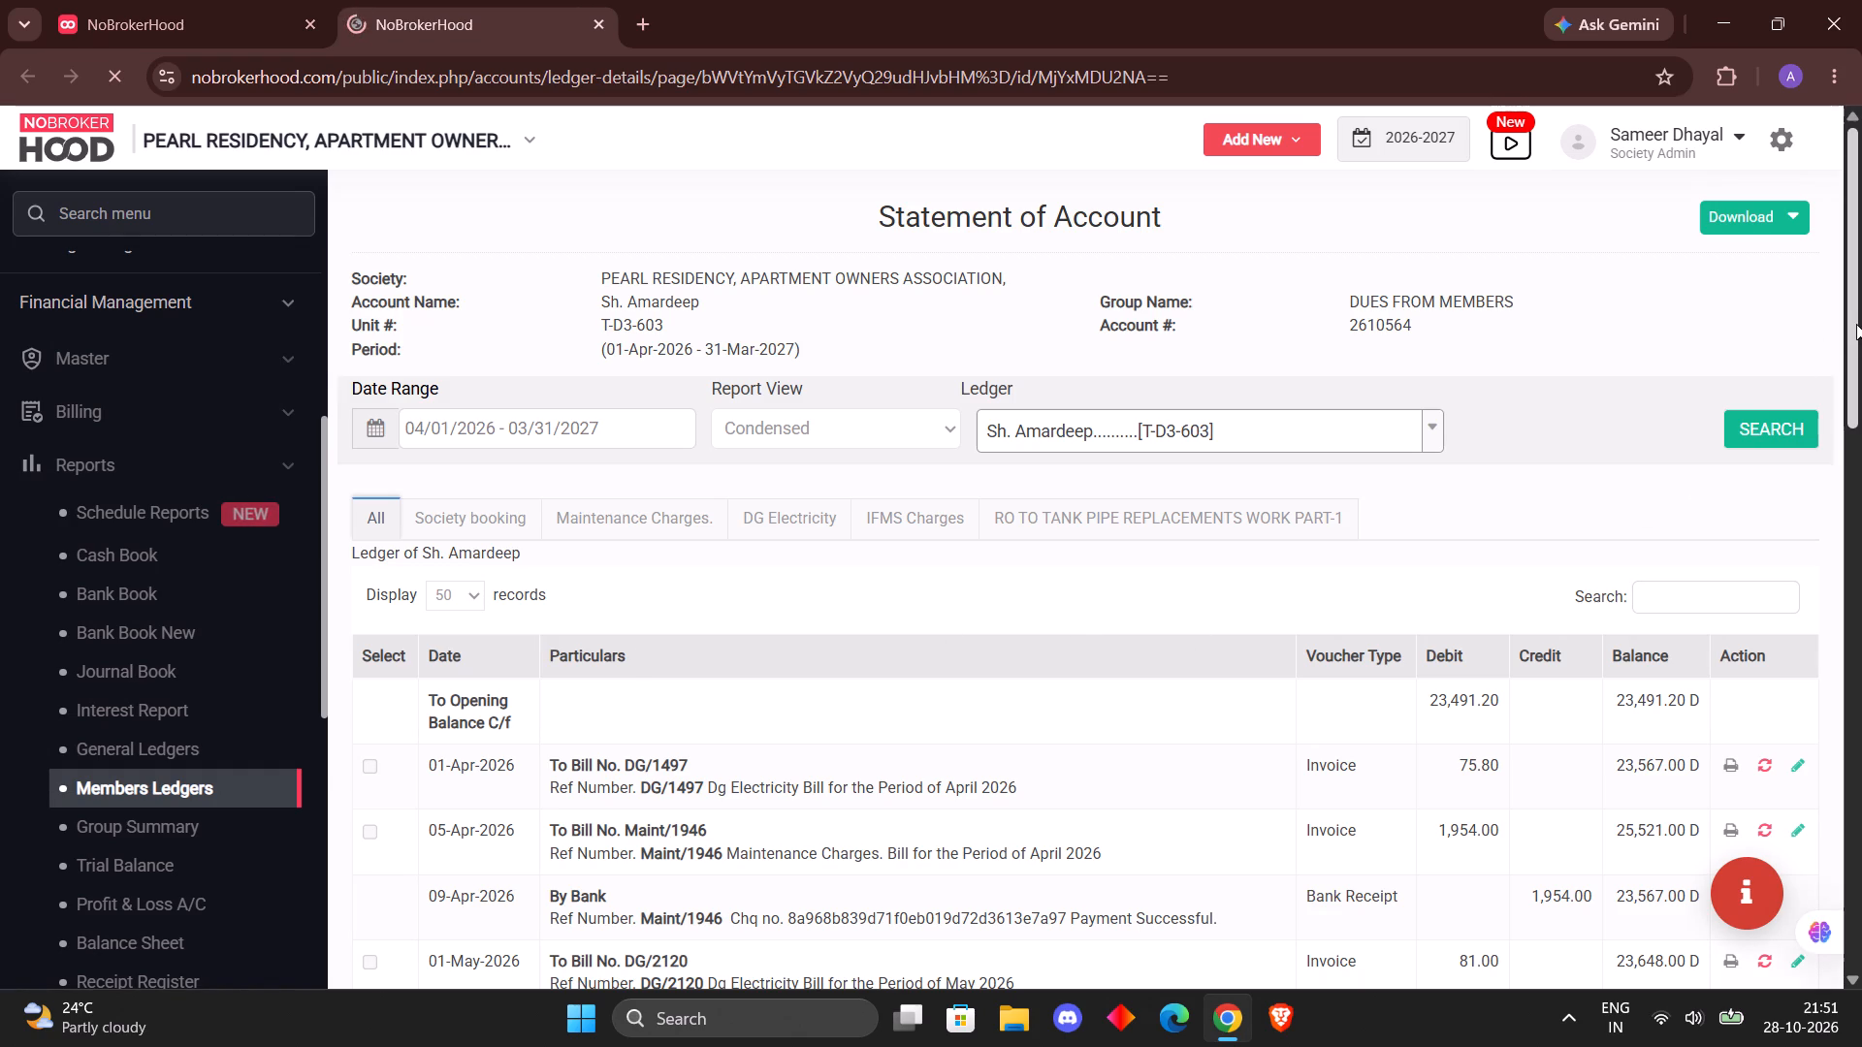
pyautogui.moveTo(1856, 324); pyautogui.dragTo(1861, 387)
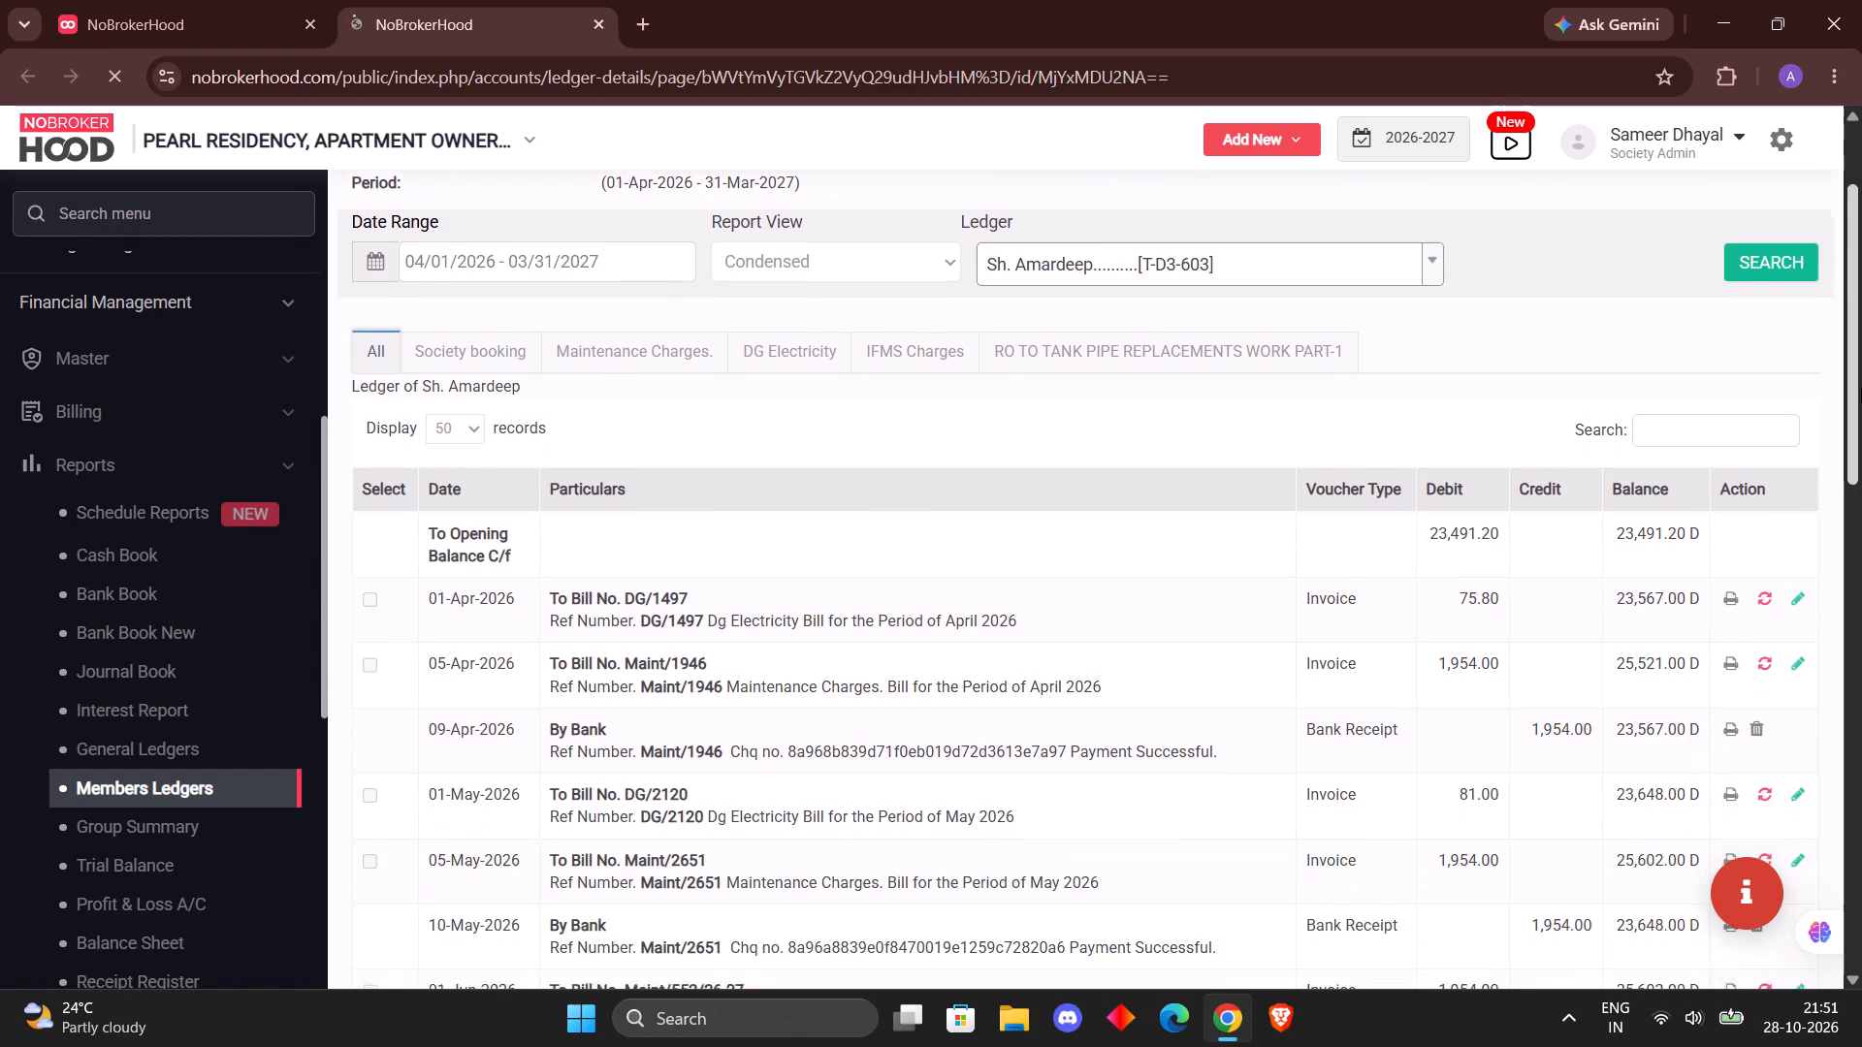
pyautogui.moveTo(1861, 387); pyautogui.dragTo(1861, 421)
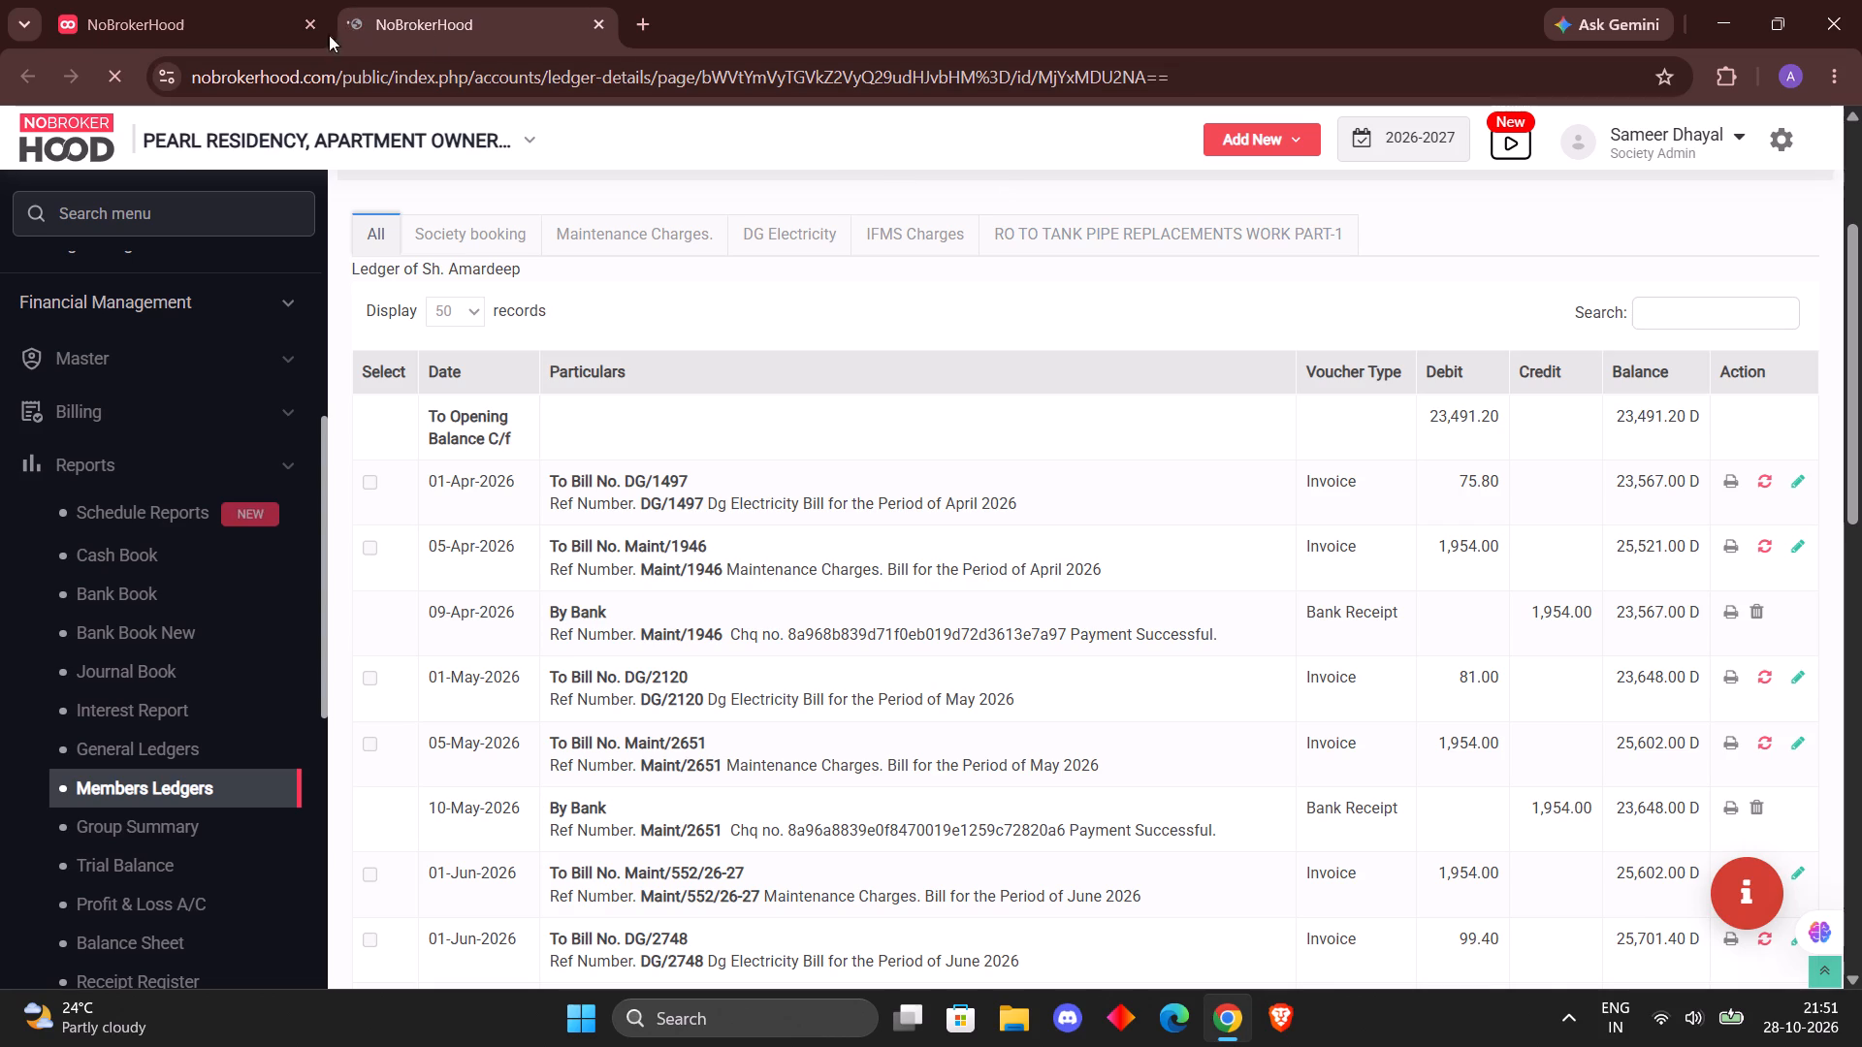
pyautogui.click(225, 5)
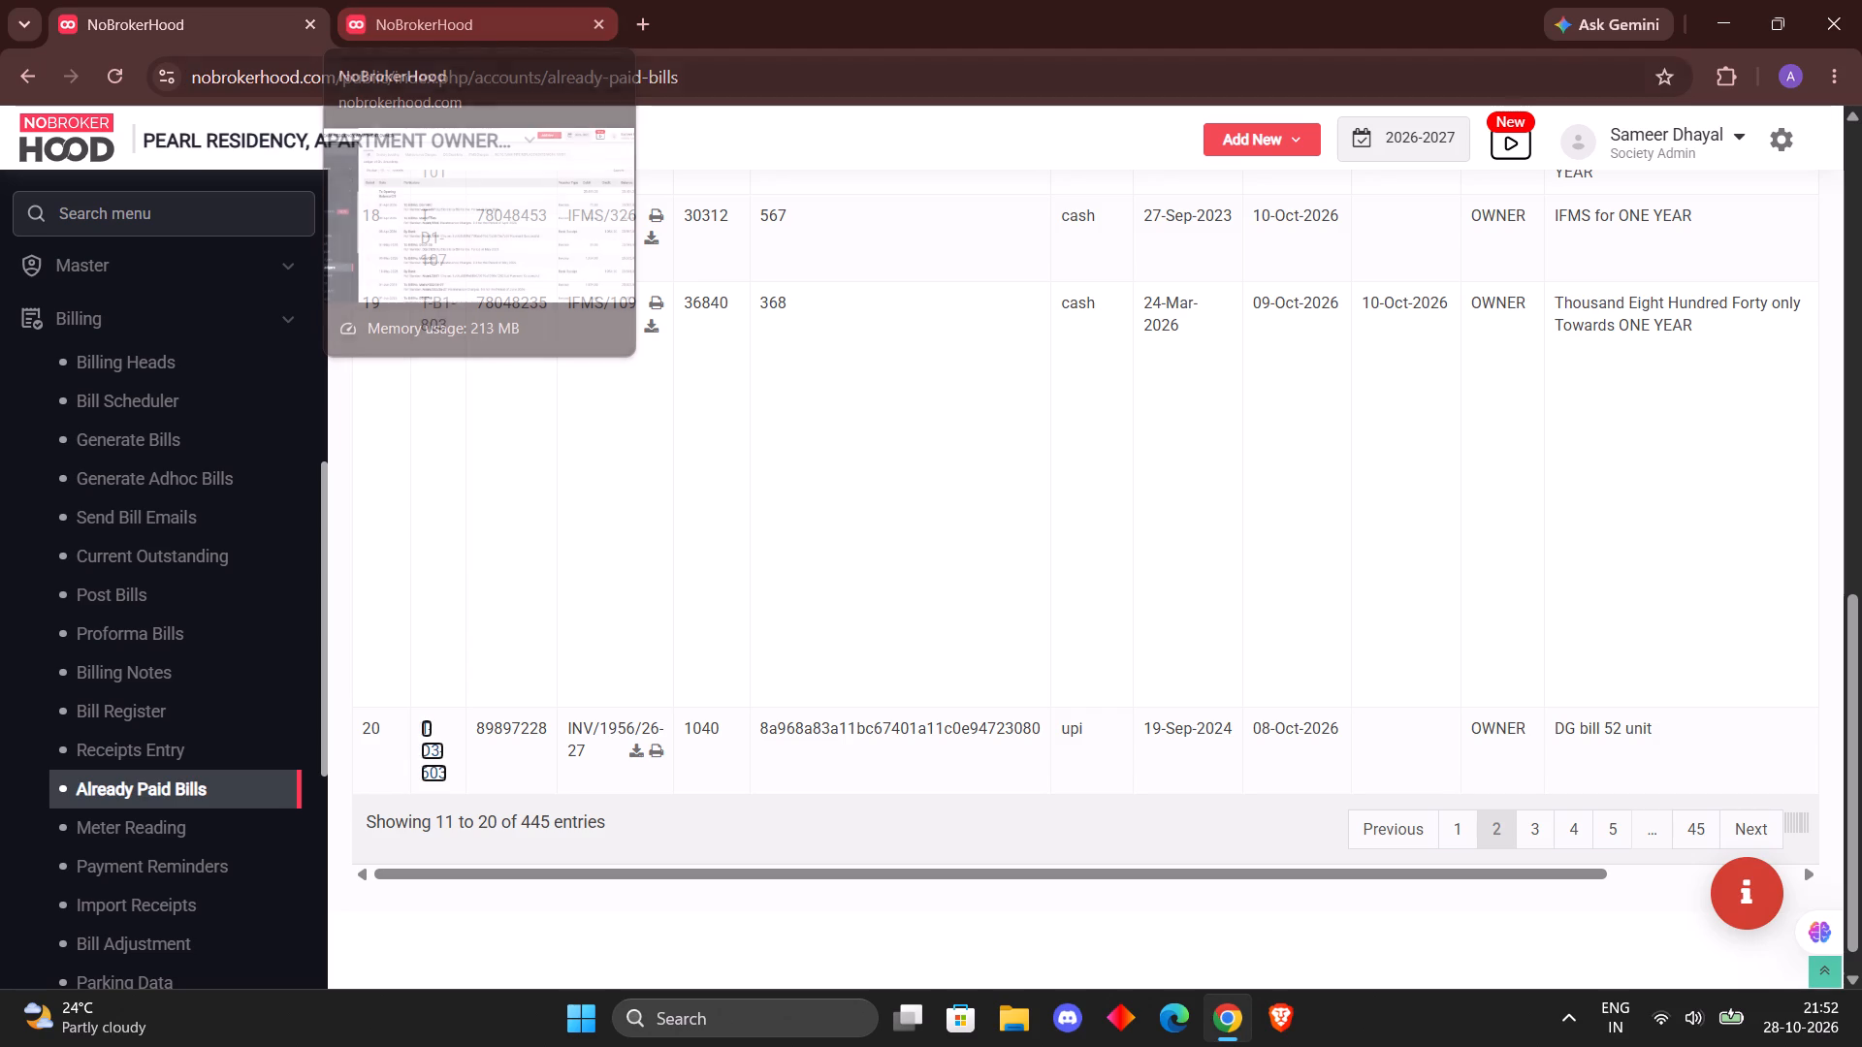
pyautogui.click(497, 17)
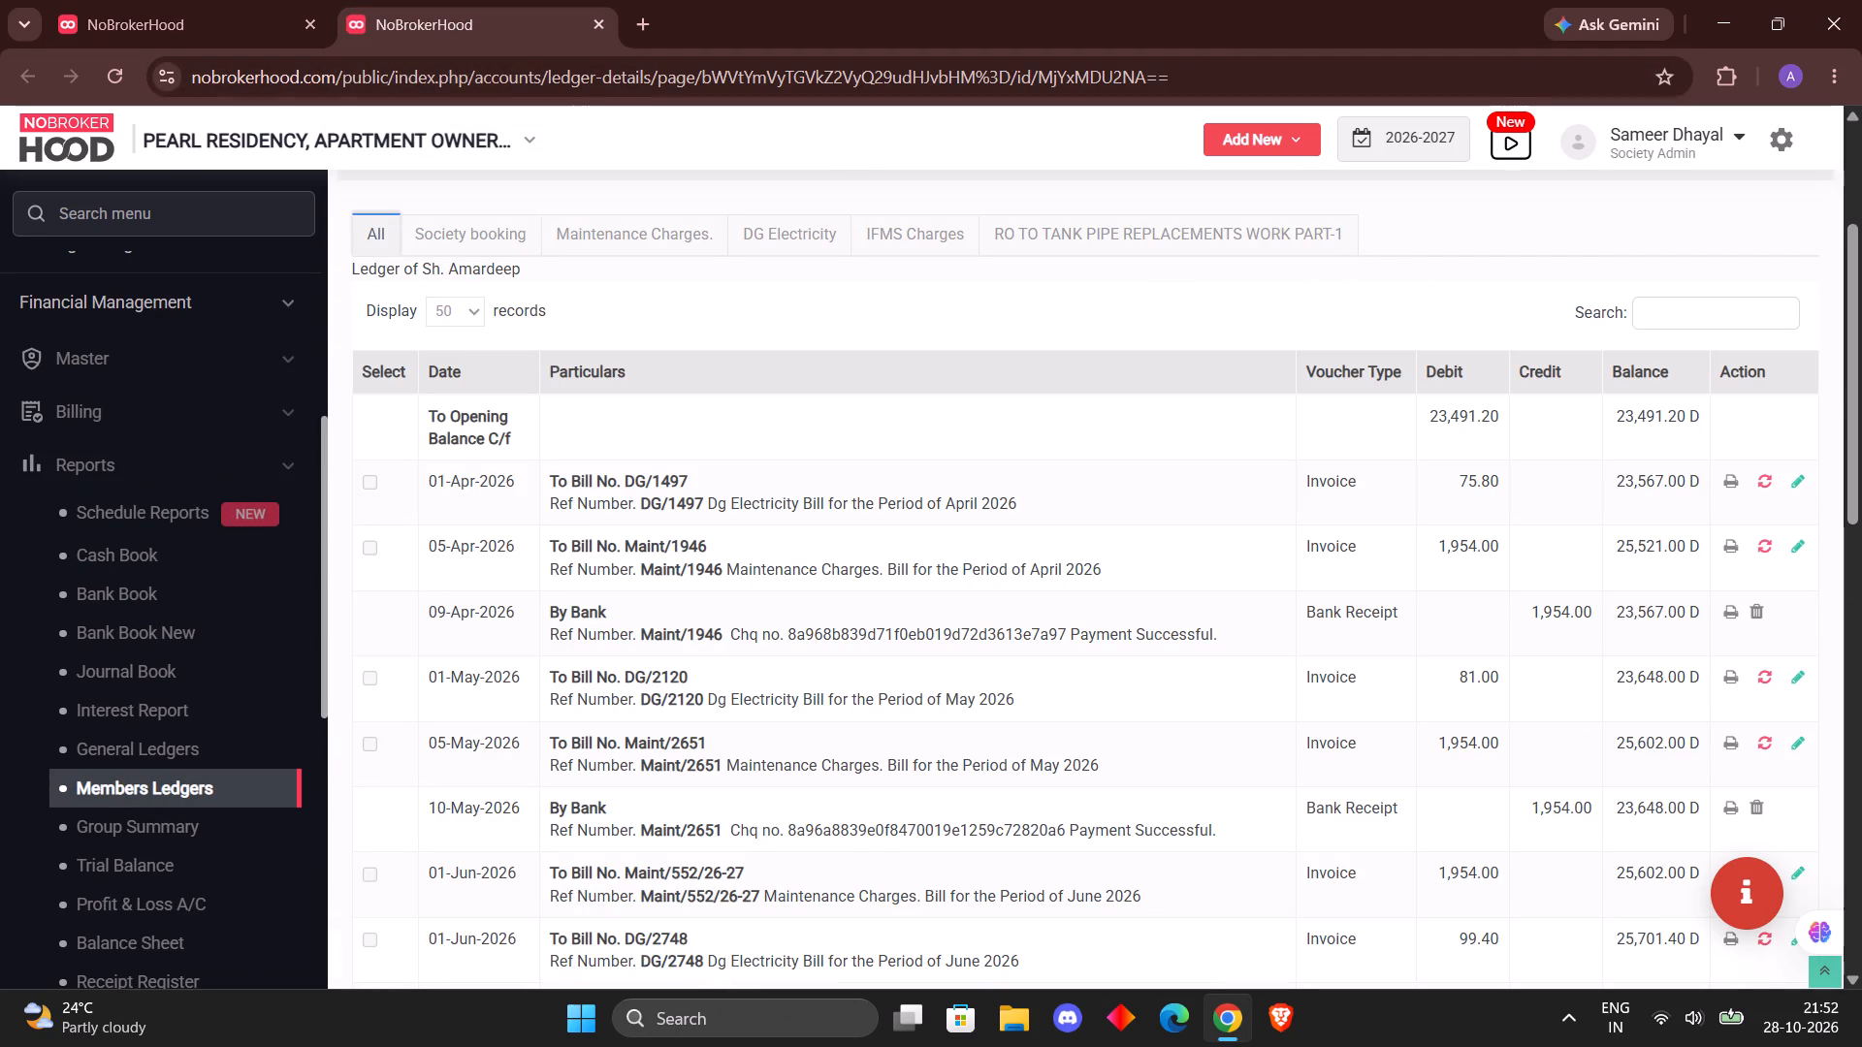
pyautogui.moveTo(1857, 352); pyautogui.dragTo(1857, 356)
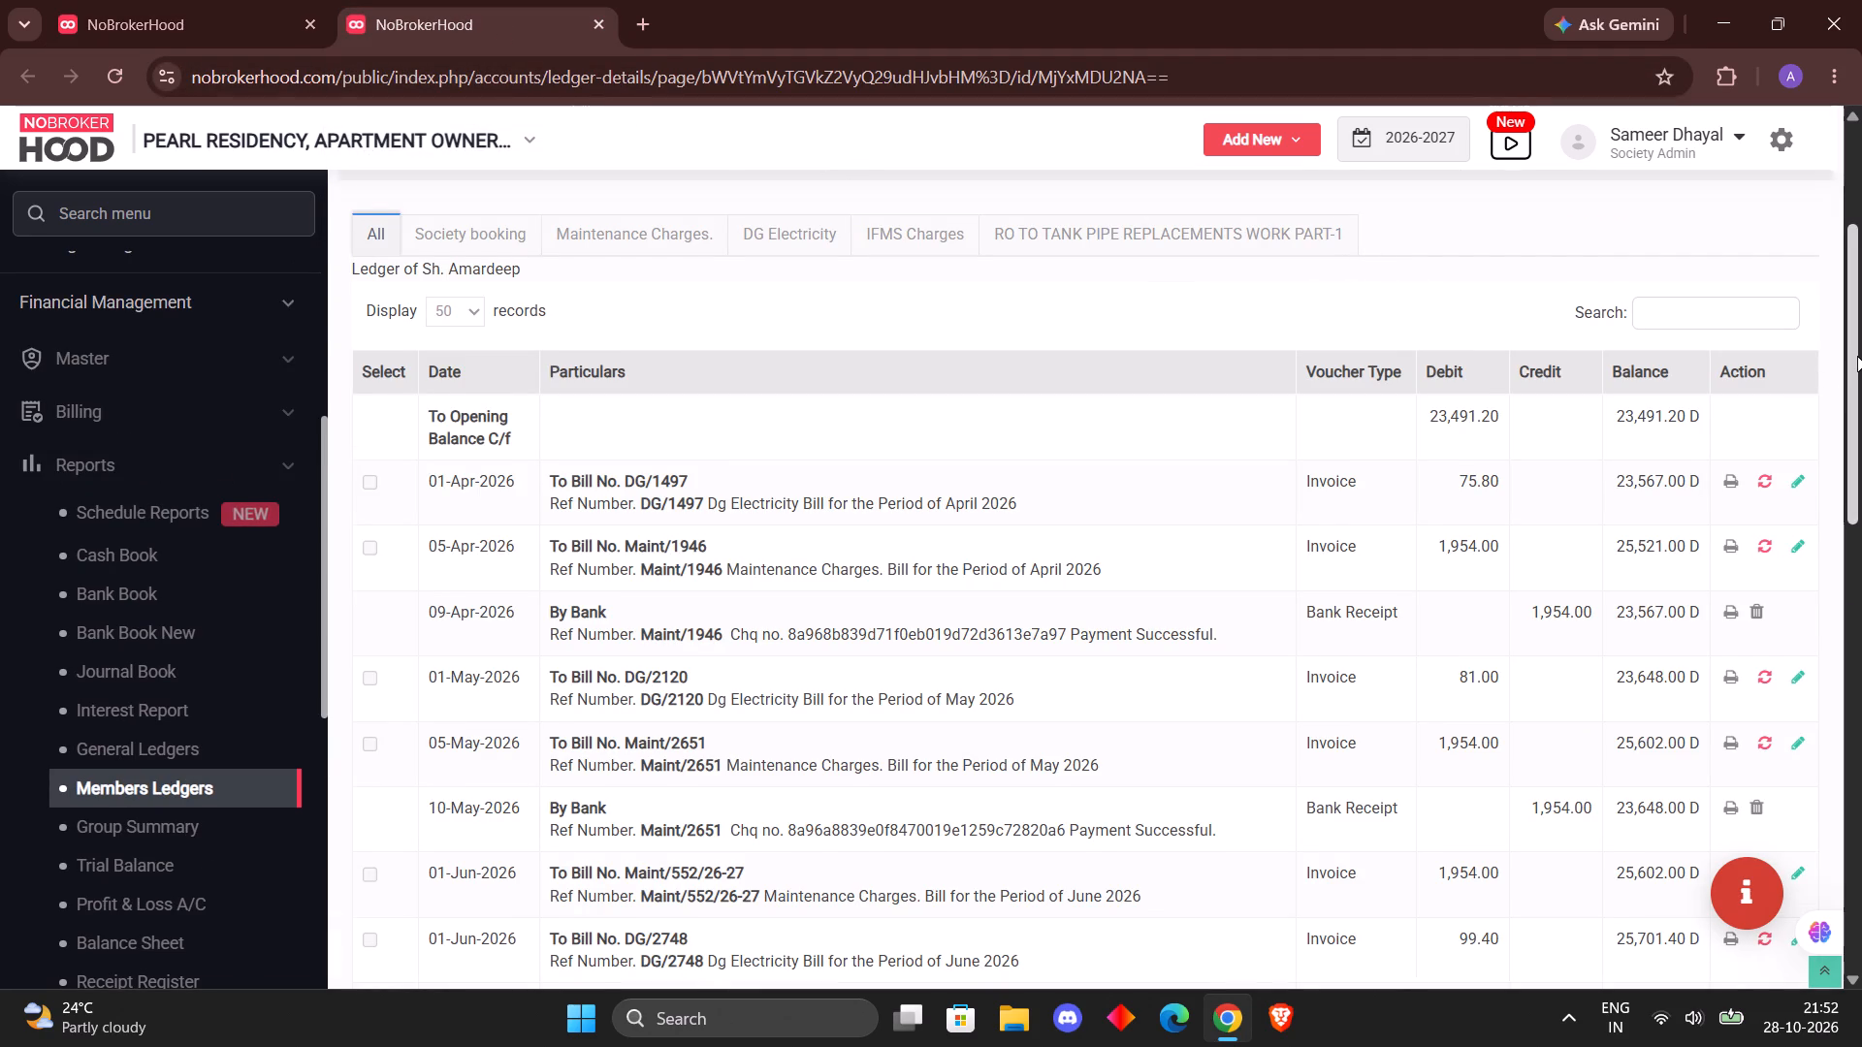
pyautogui.moveTo(1857, 356); pyautogui.dragTo(1861, 423)
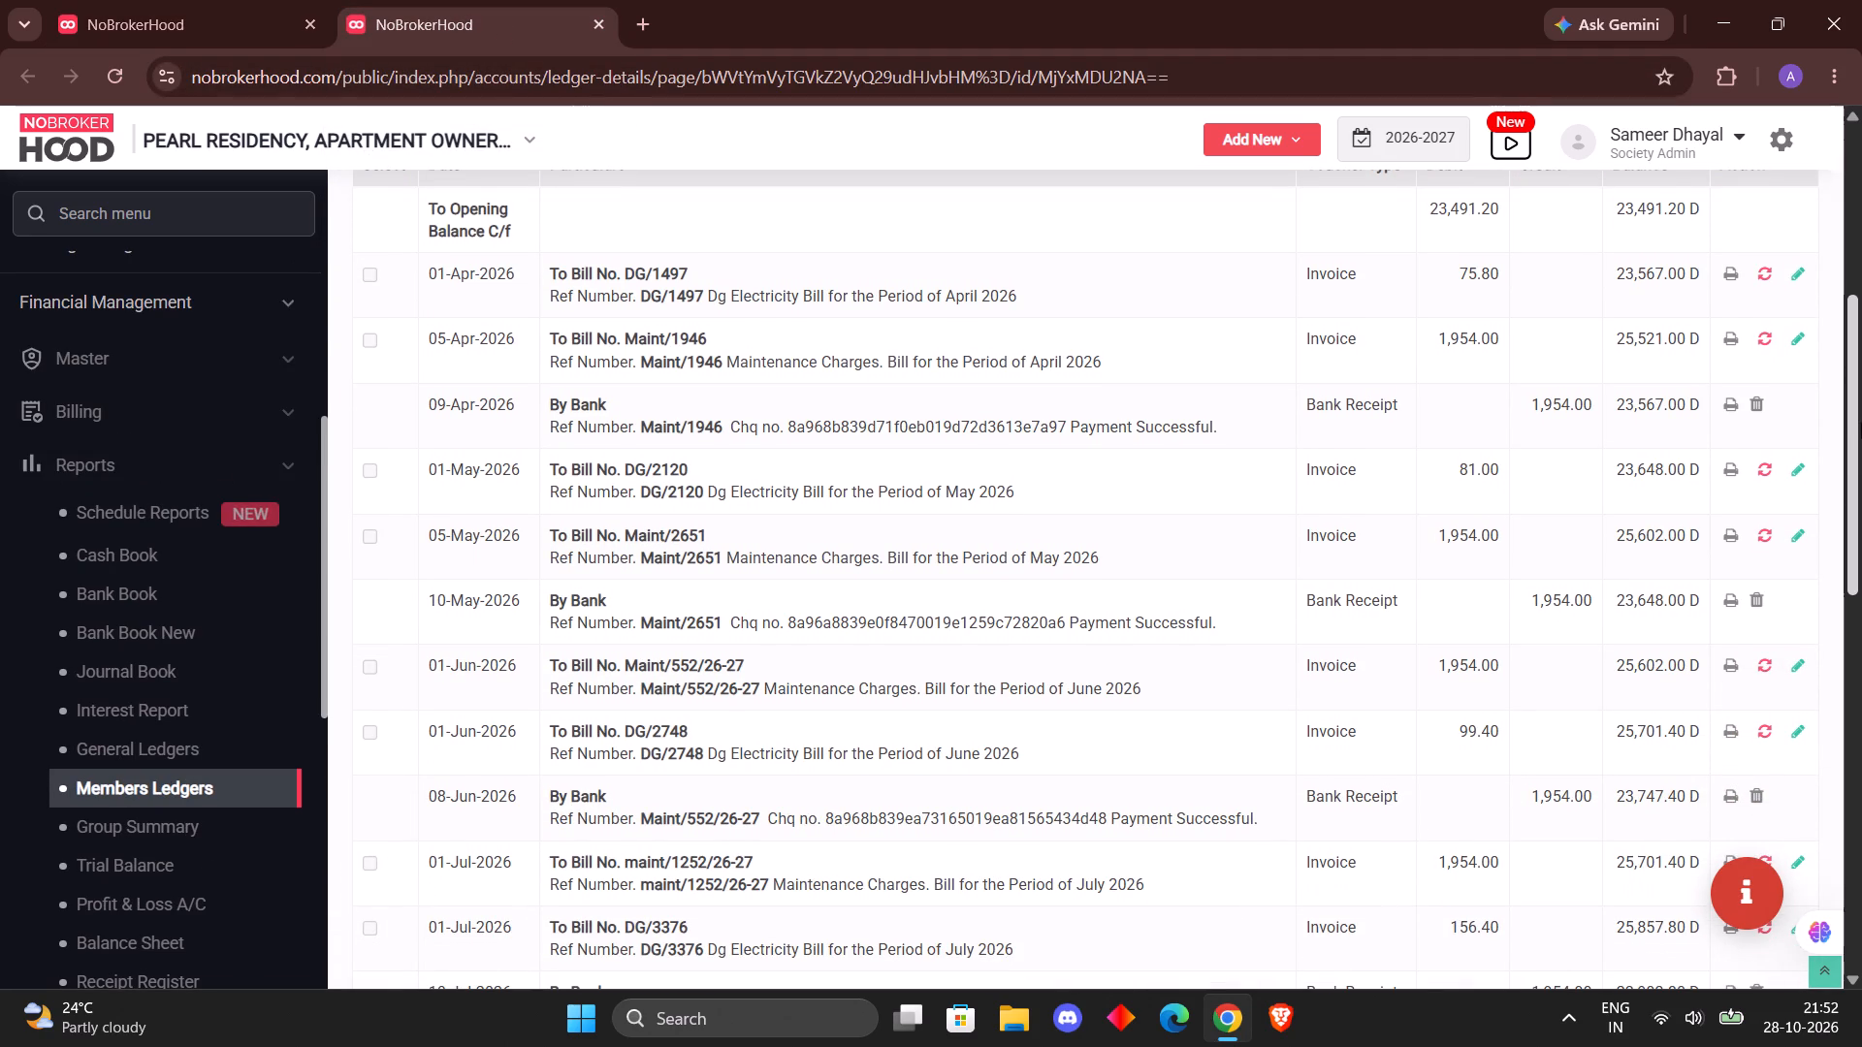
pyautogui.moveTo(1861, 423); pyautogui.dragTo(1861, 516)
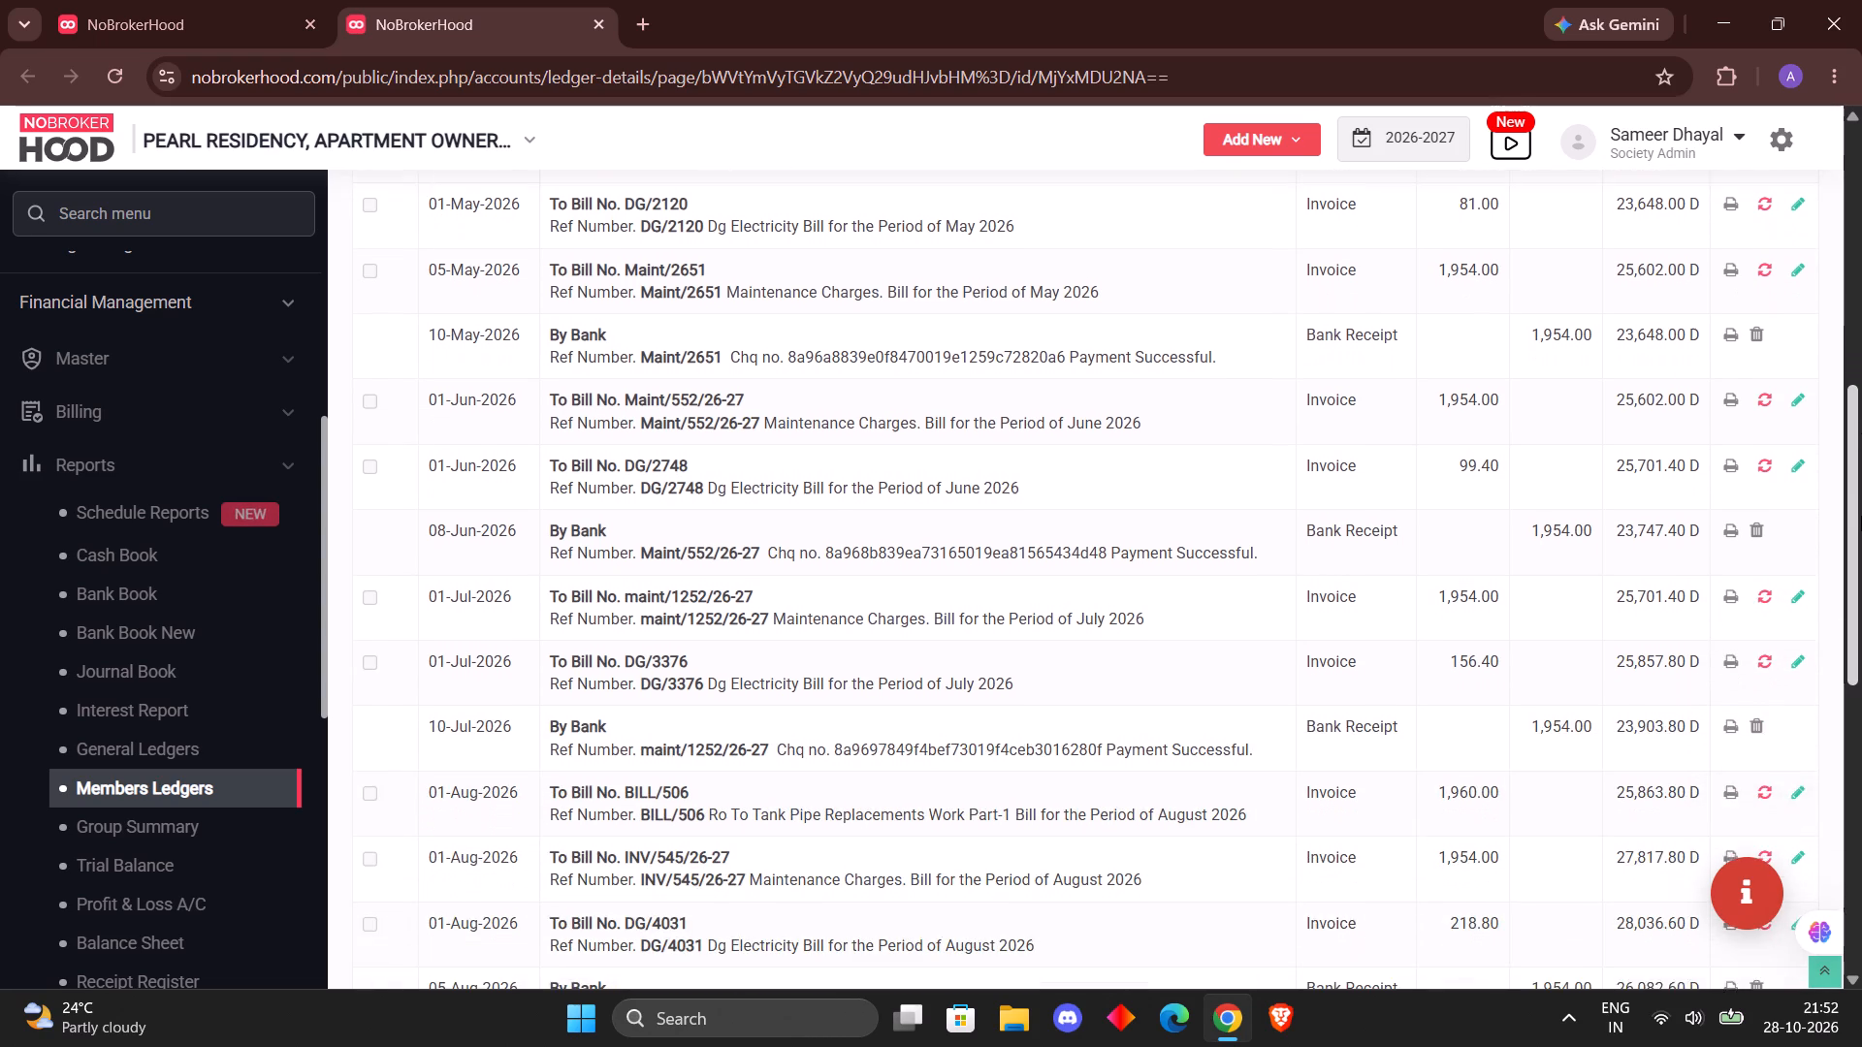
pyautogui.moveTo(1861, 516); pyautogui.dragTo(1861, 700)
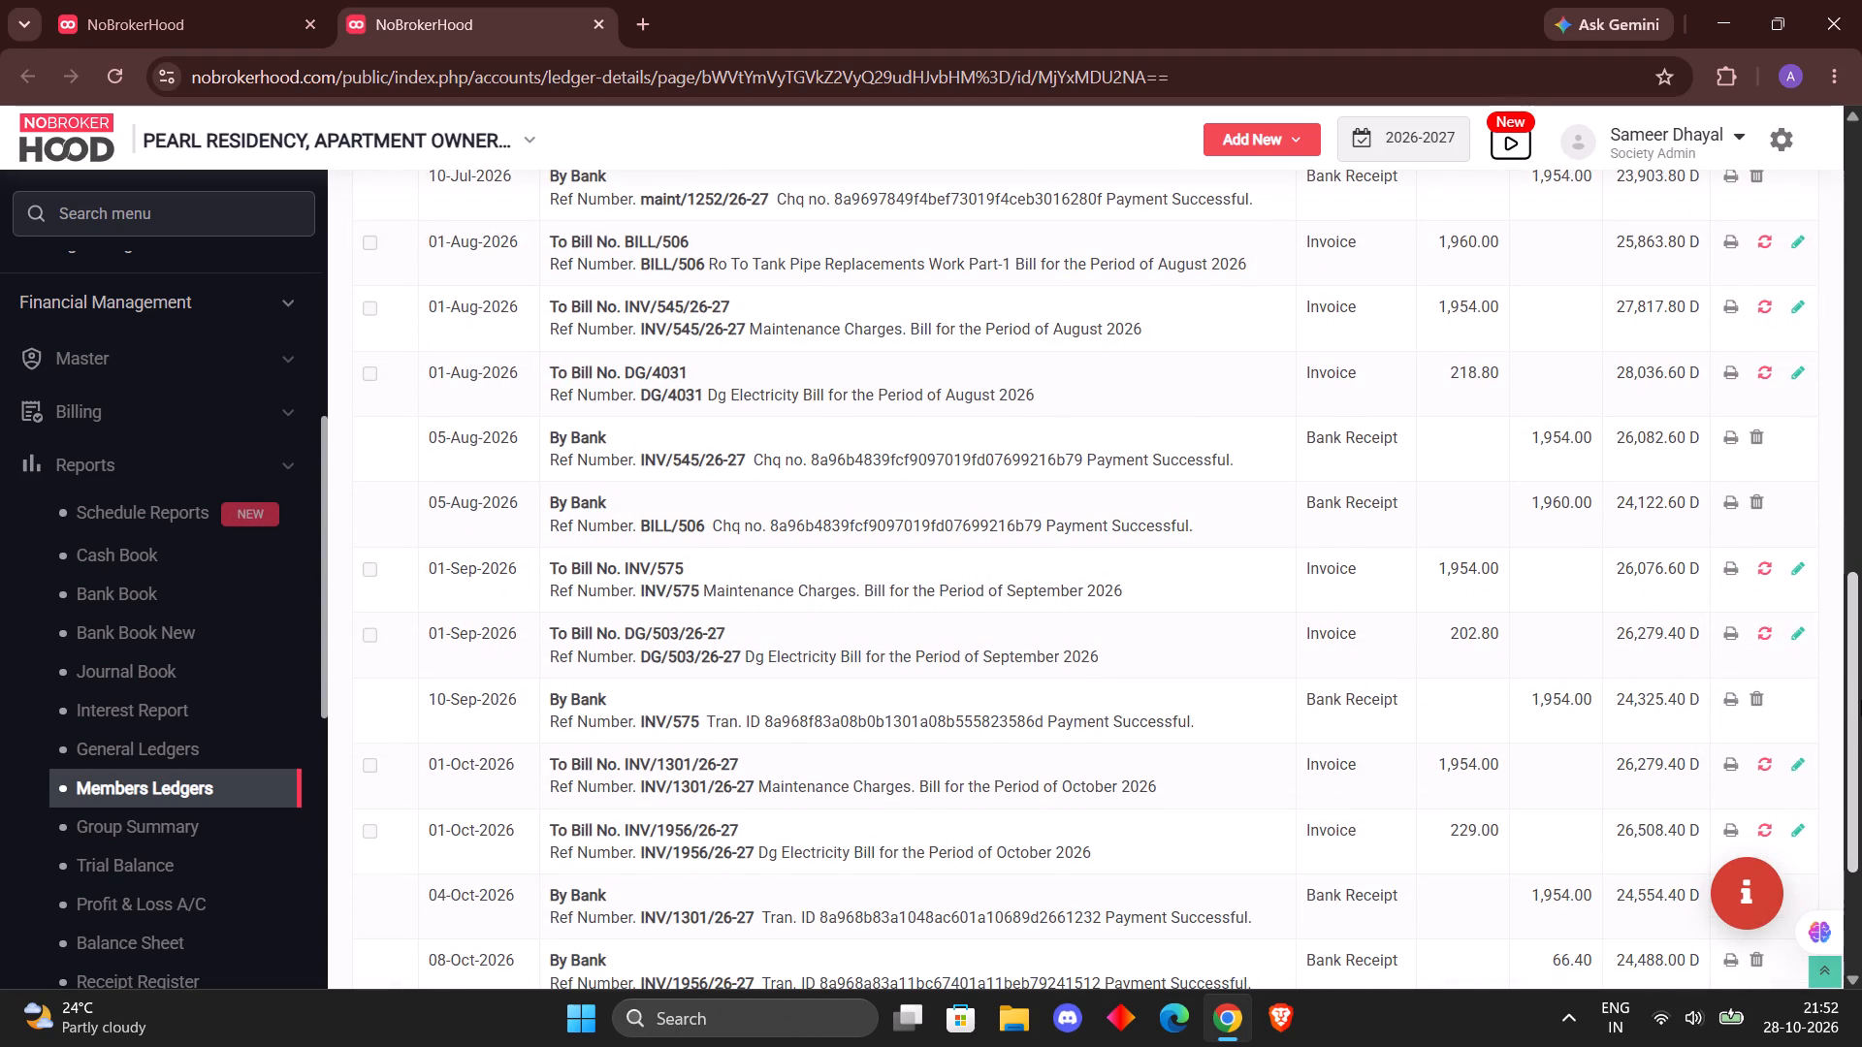
pyautogui.moveTo(1861, 700); pyautogui.dragTo(1861, 733)
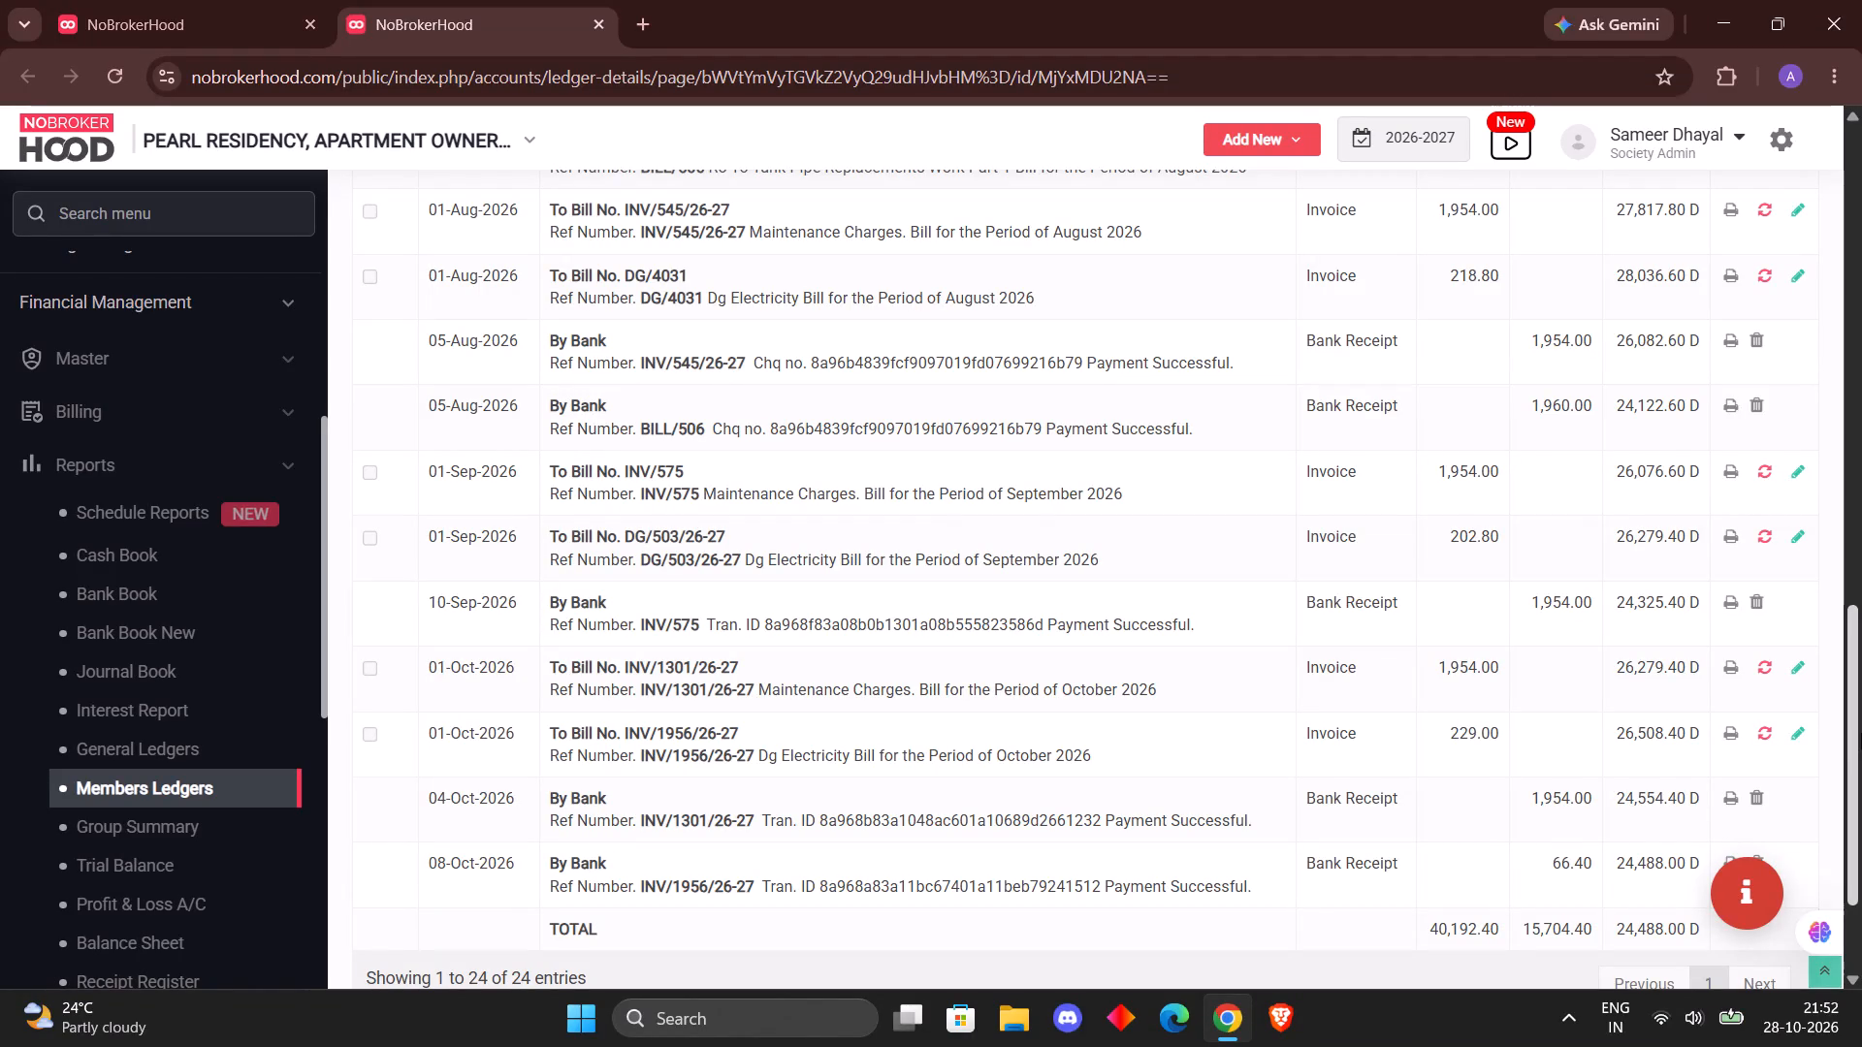
pyautogui.click(258, 0)
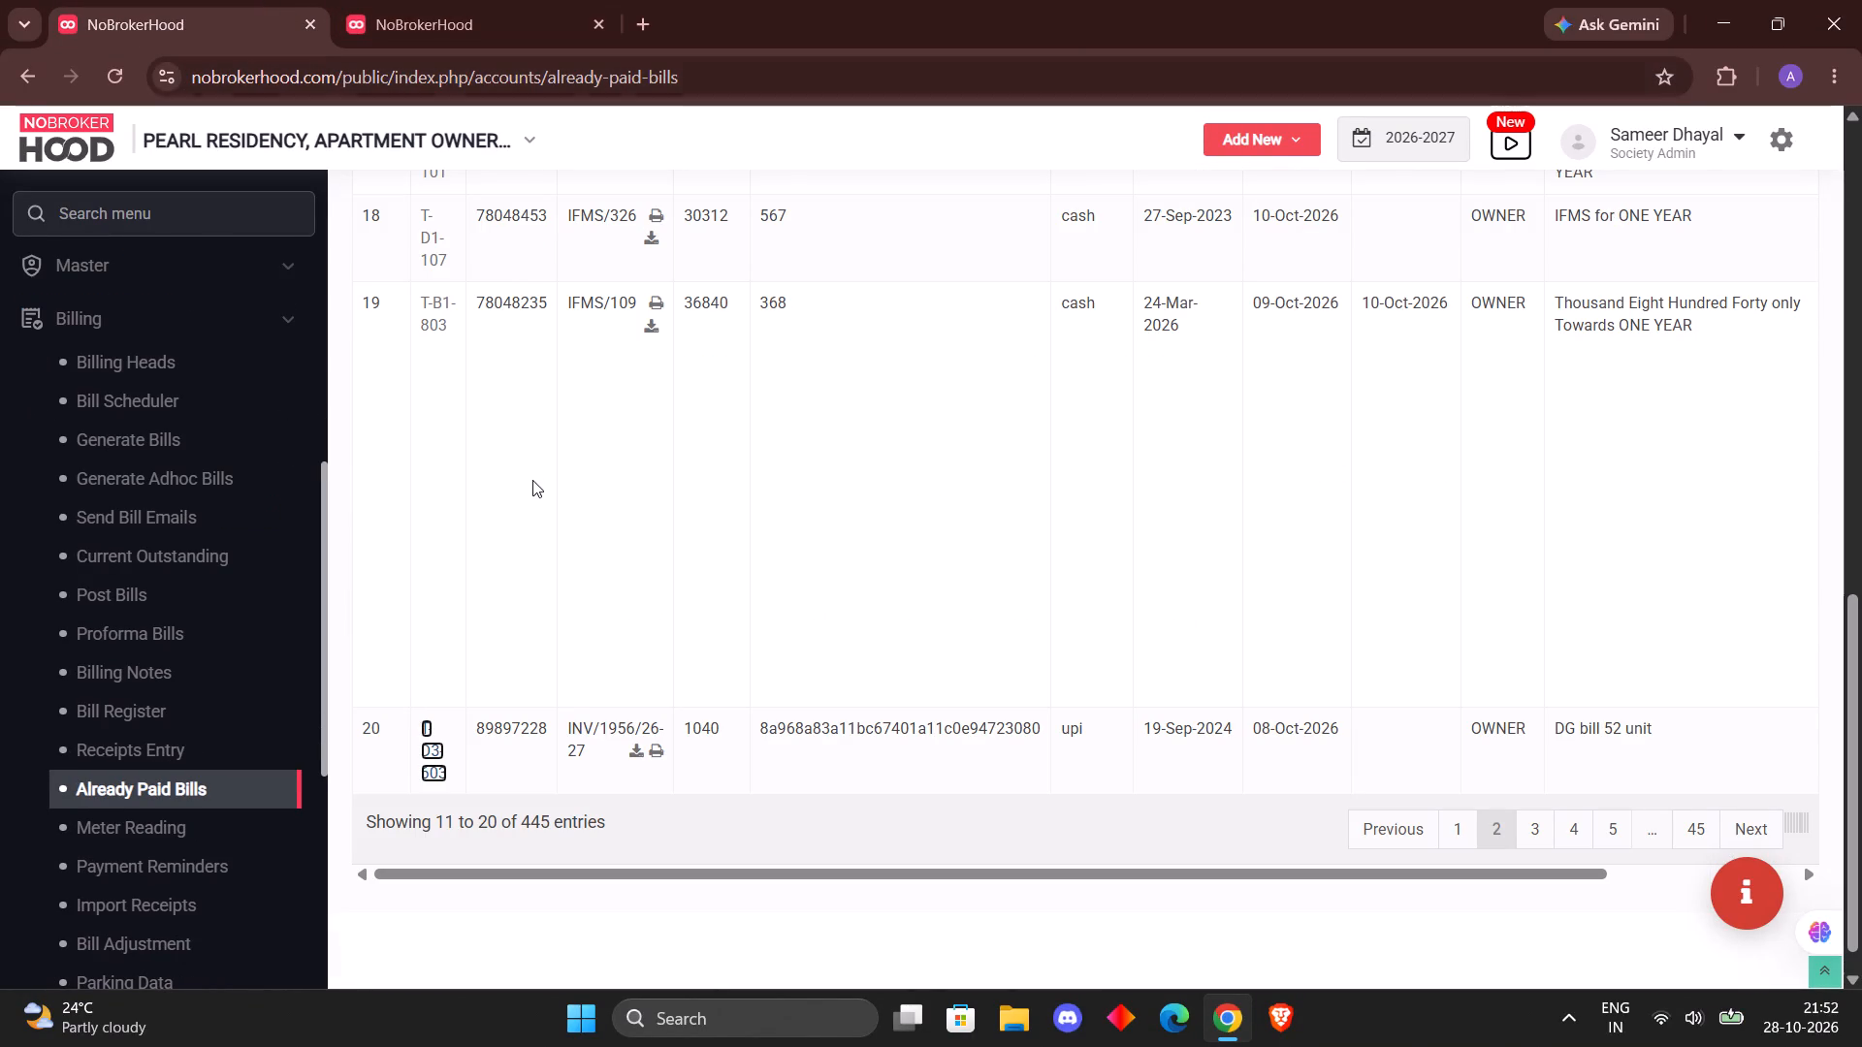
pyautogui.click(633, 751)
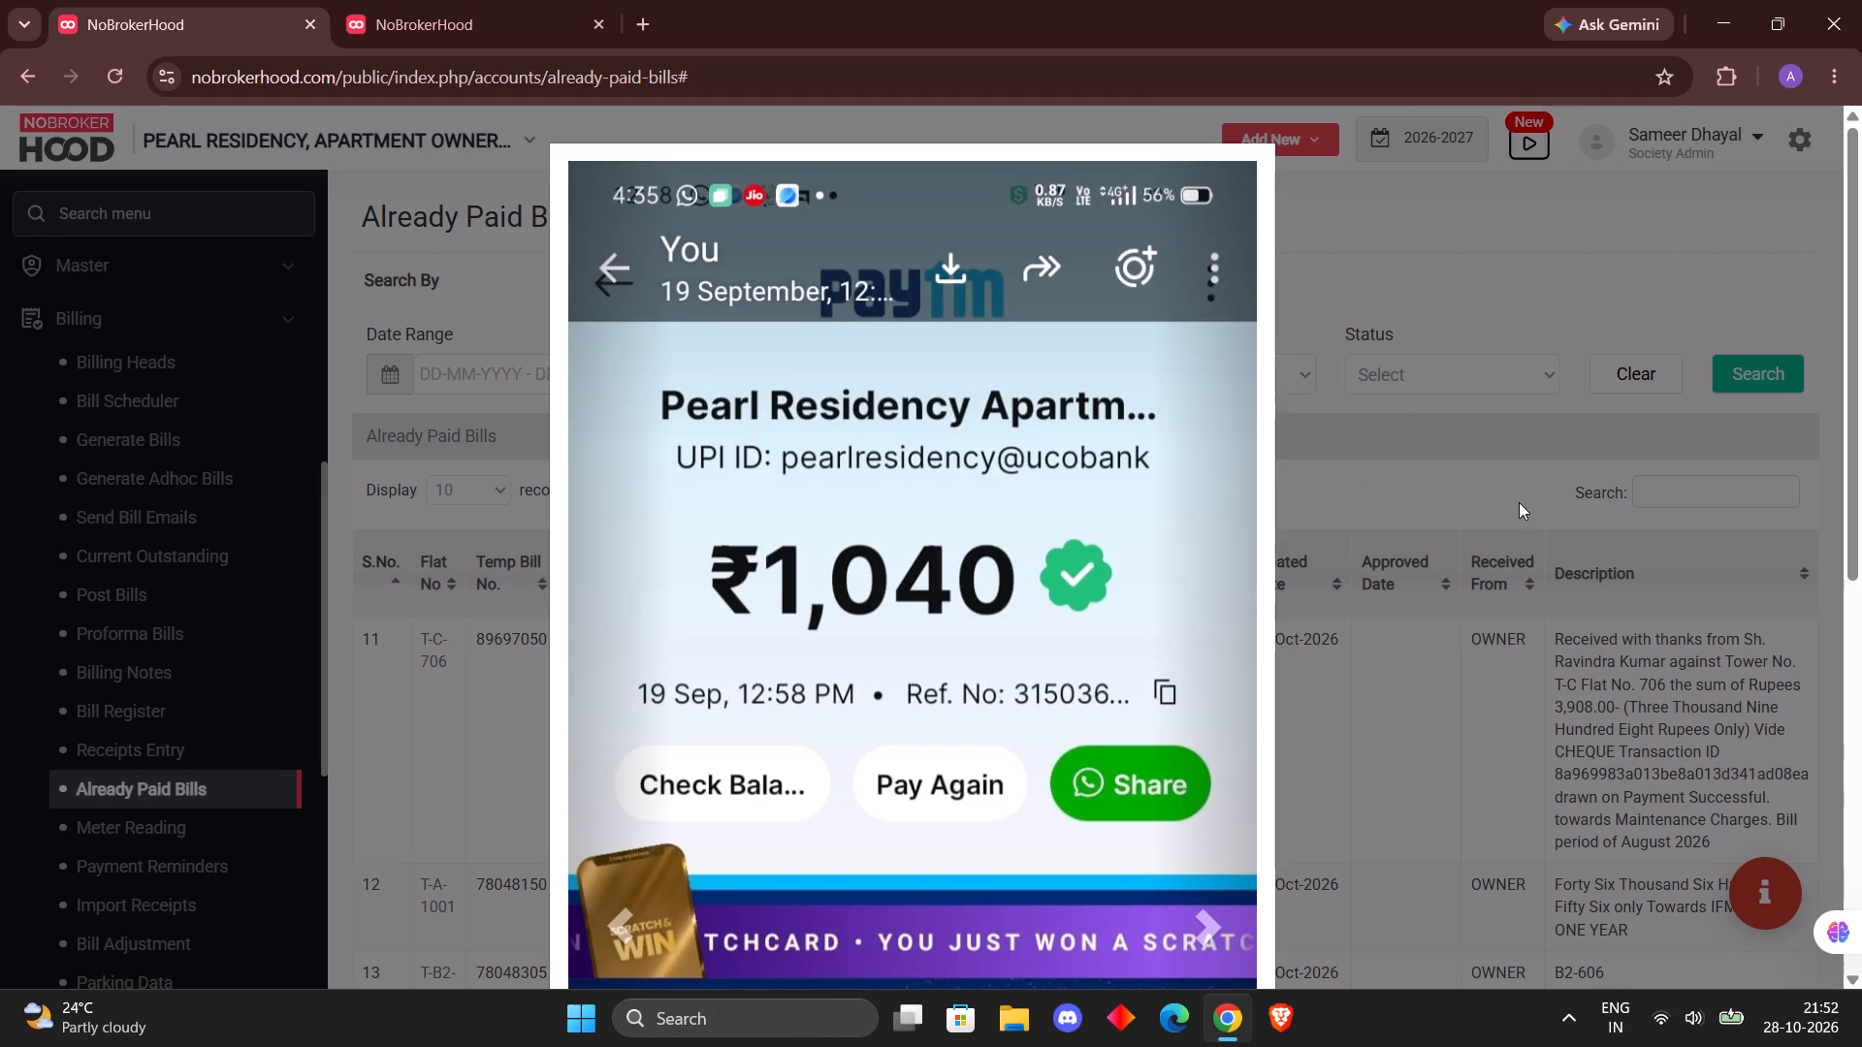
pyautogui.click(1345, 239)
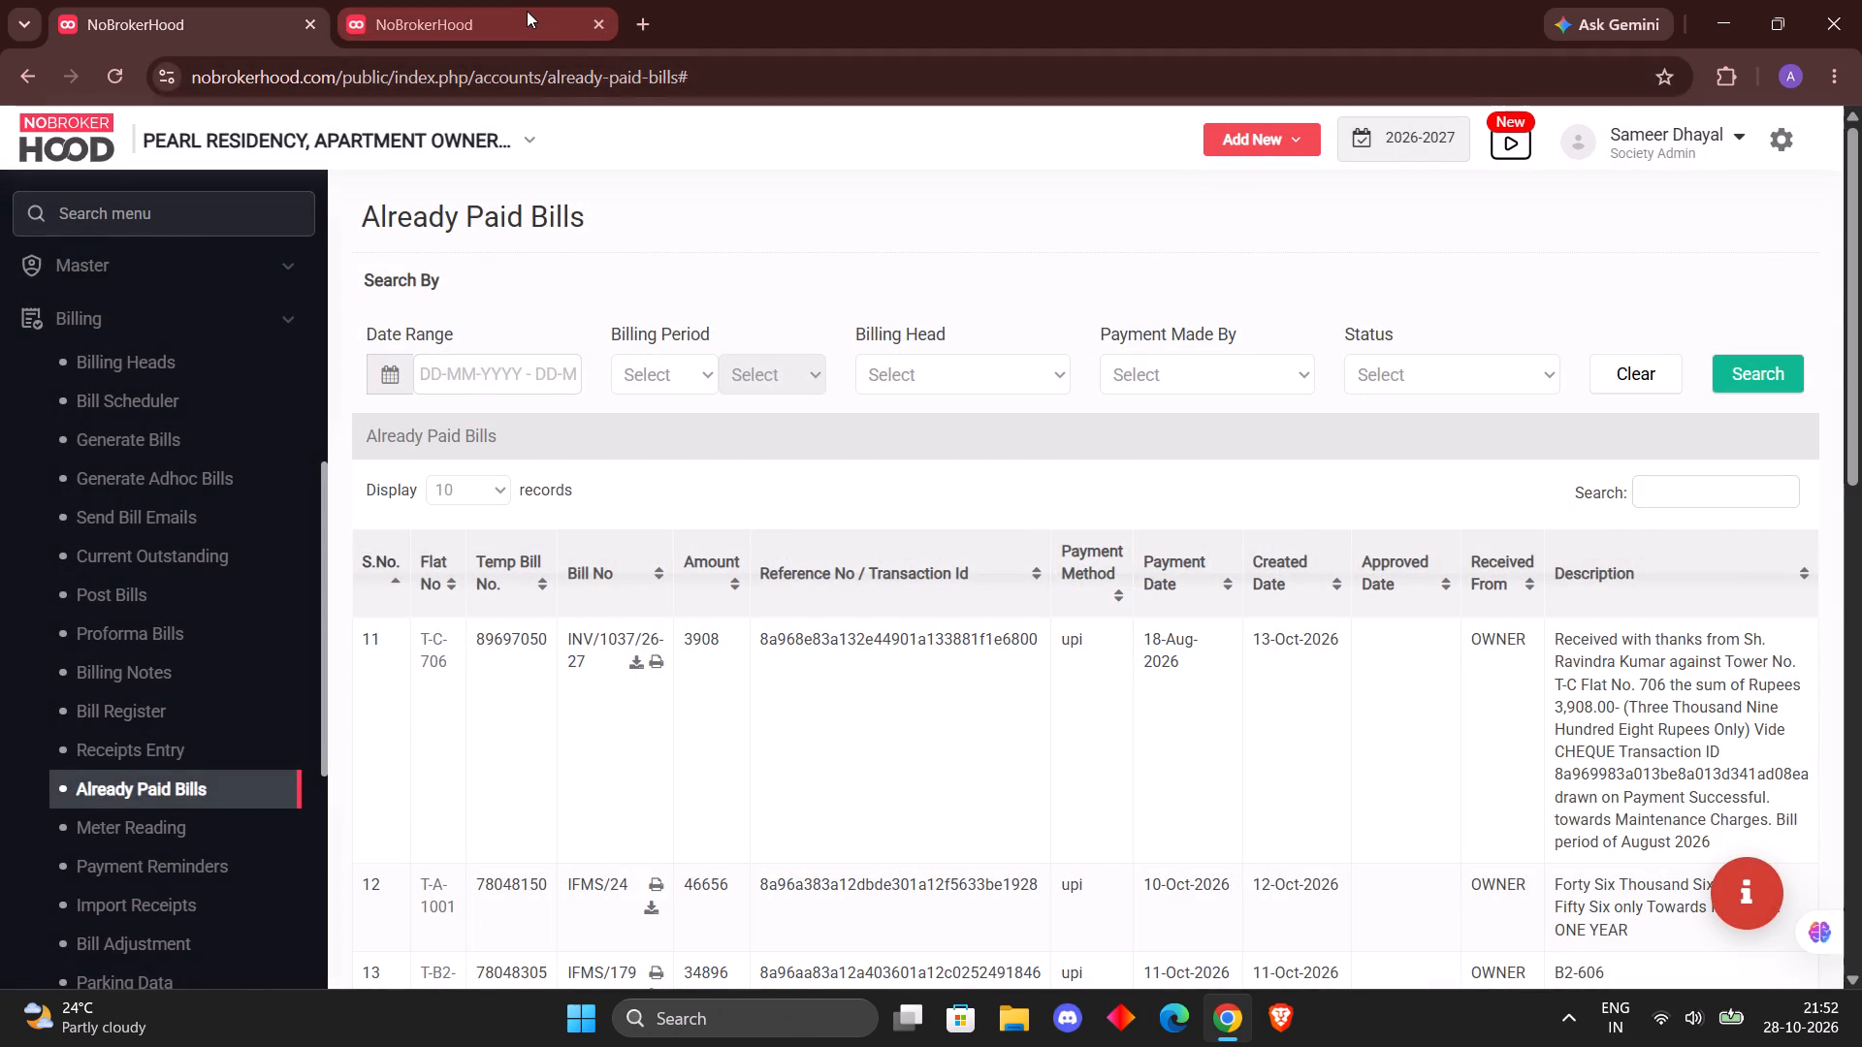
pyautogui.click(527, 11)
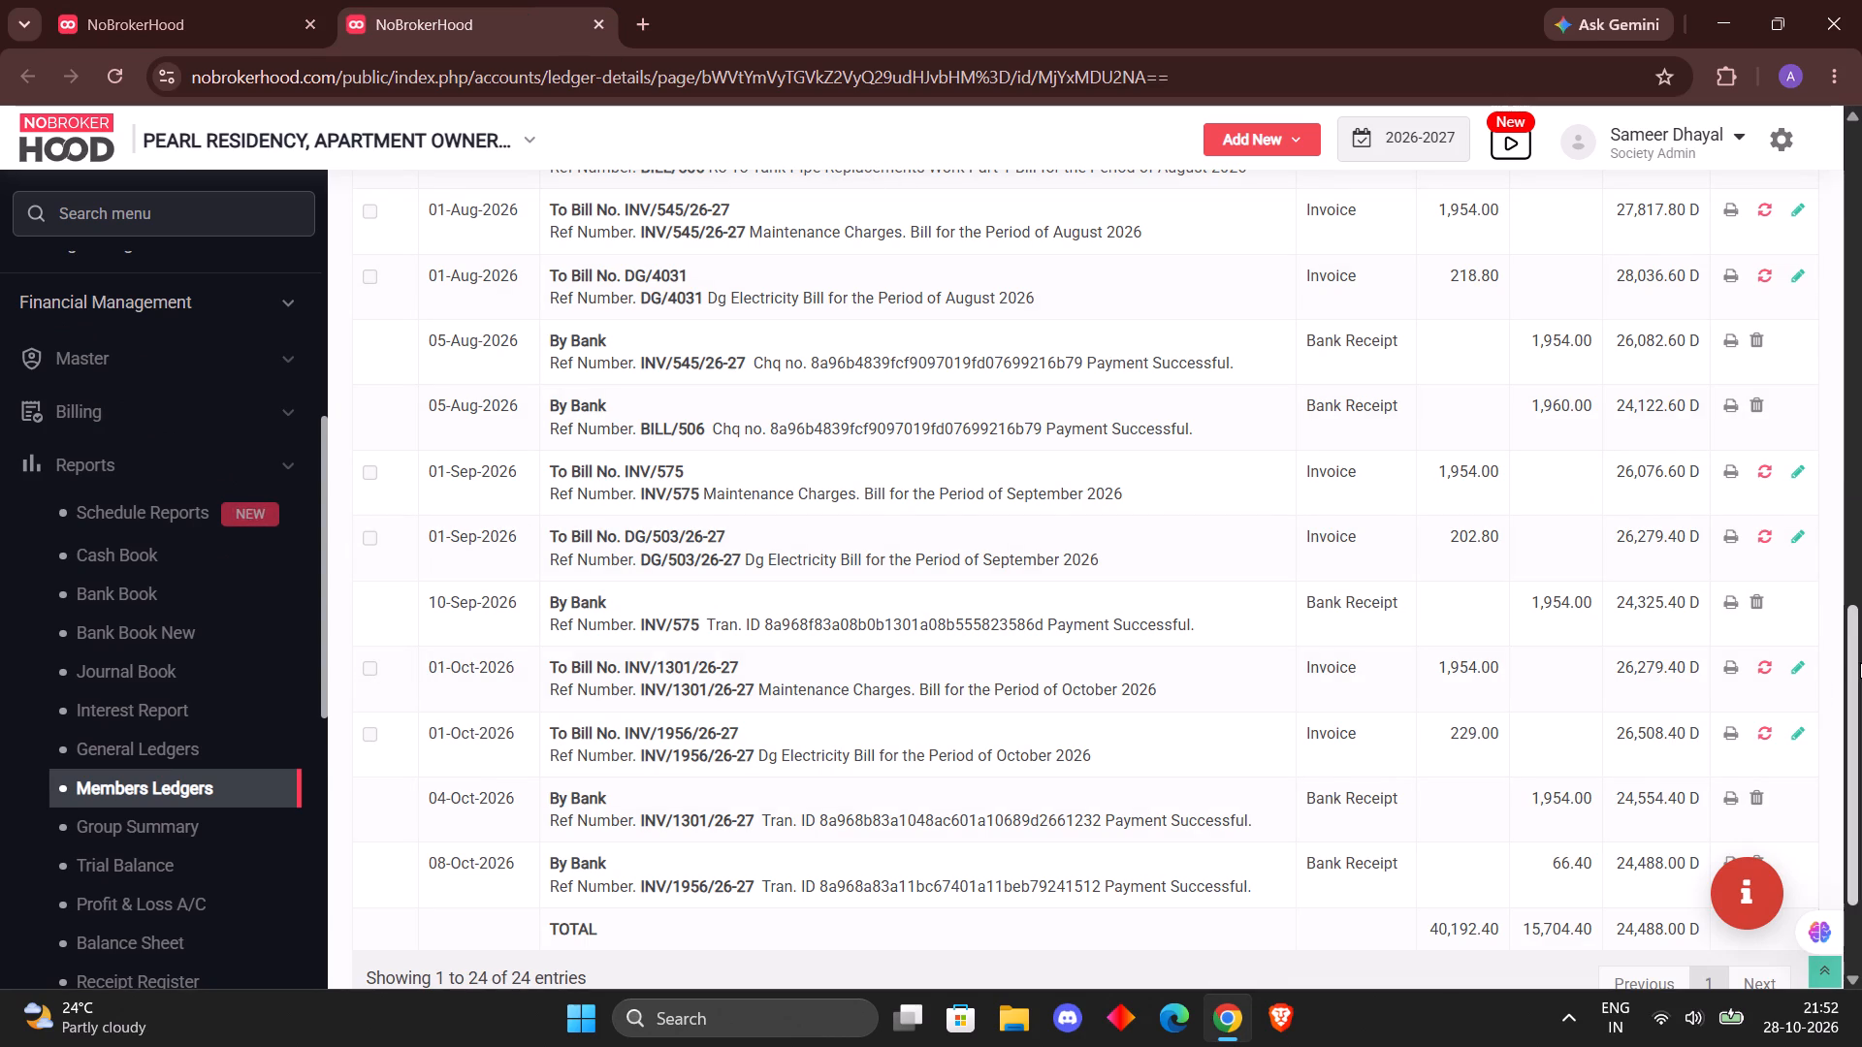
pyautogui.moveTo(1860, 662); pyautogui.dragTo(1861, 642)
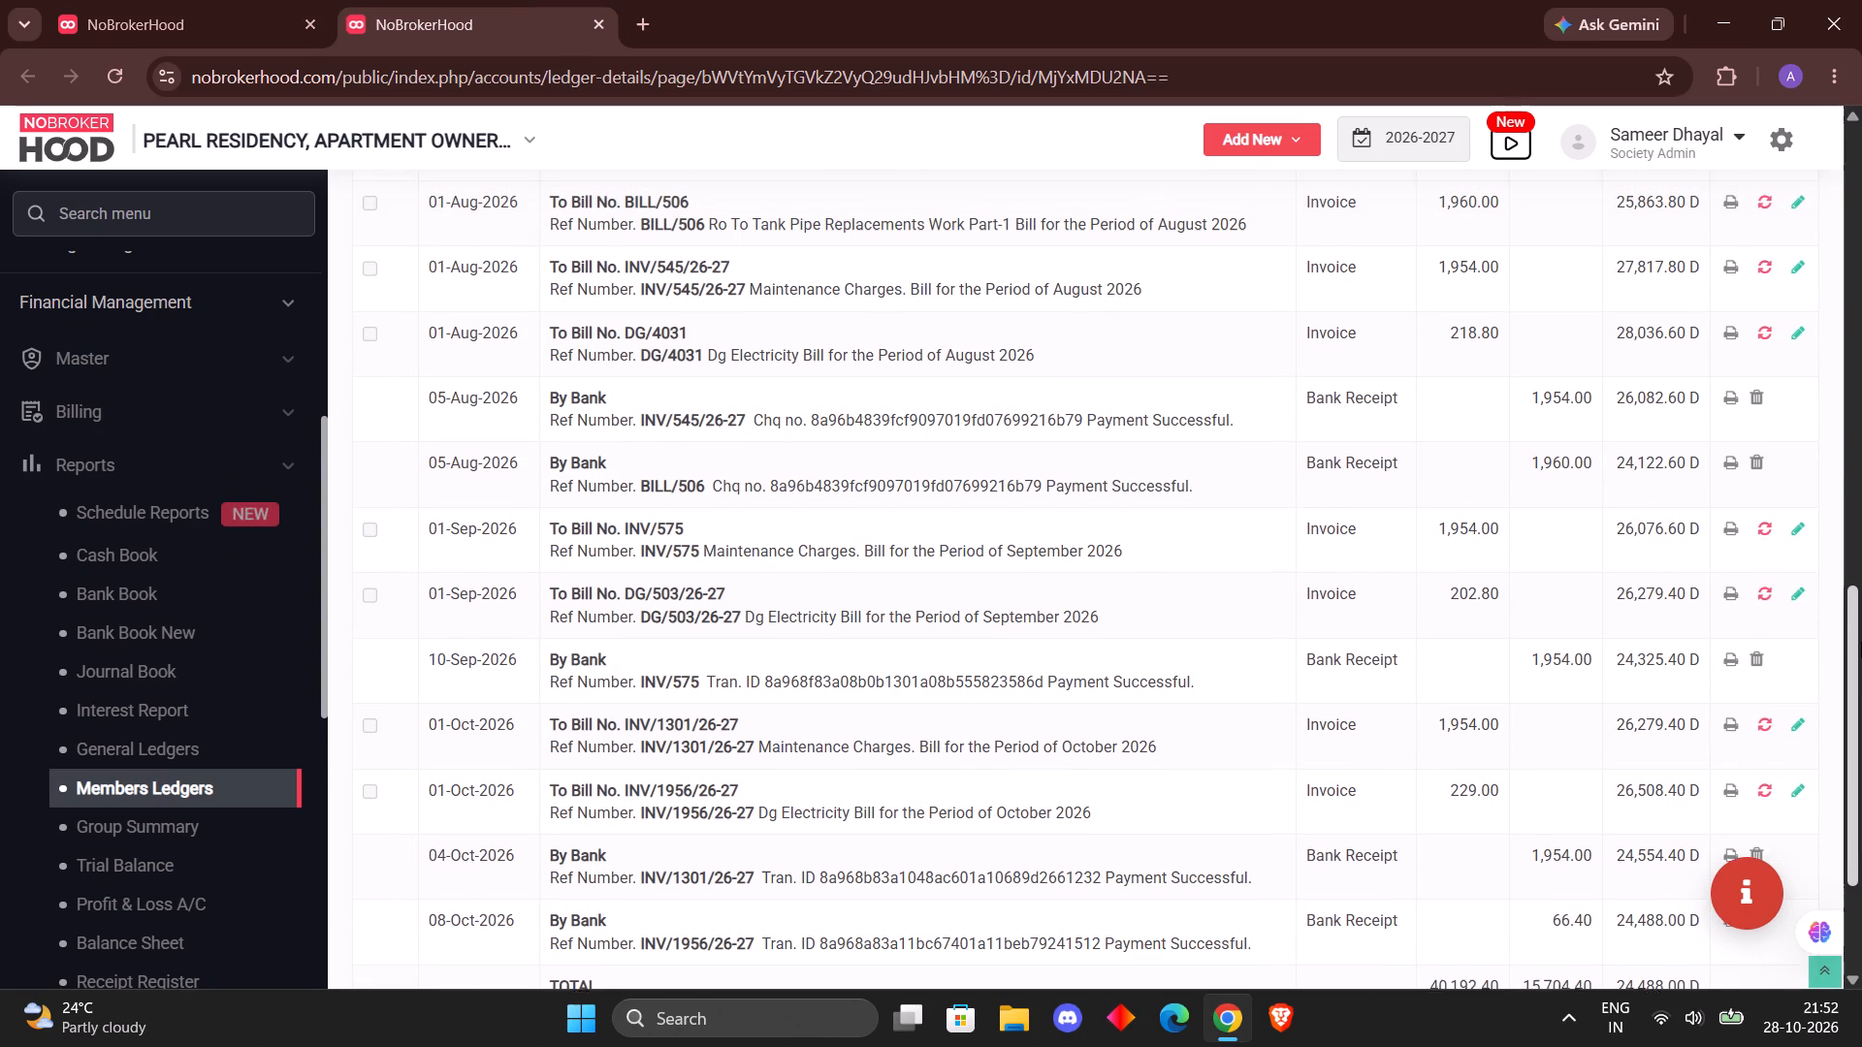
pyautogui.moveTo(1861, 642); pyautogui.dragTo(1859, 403)
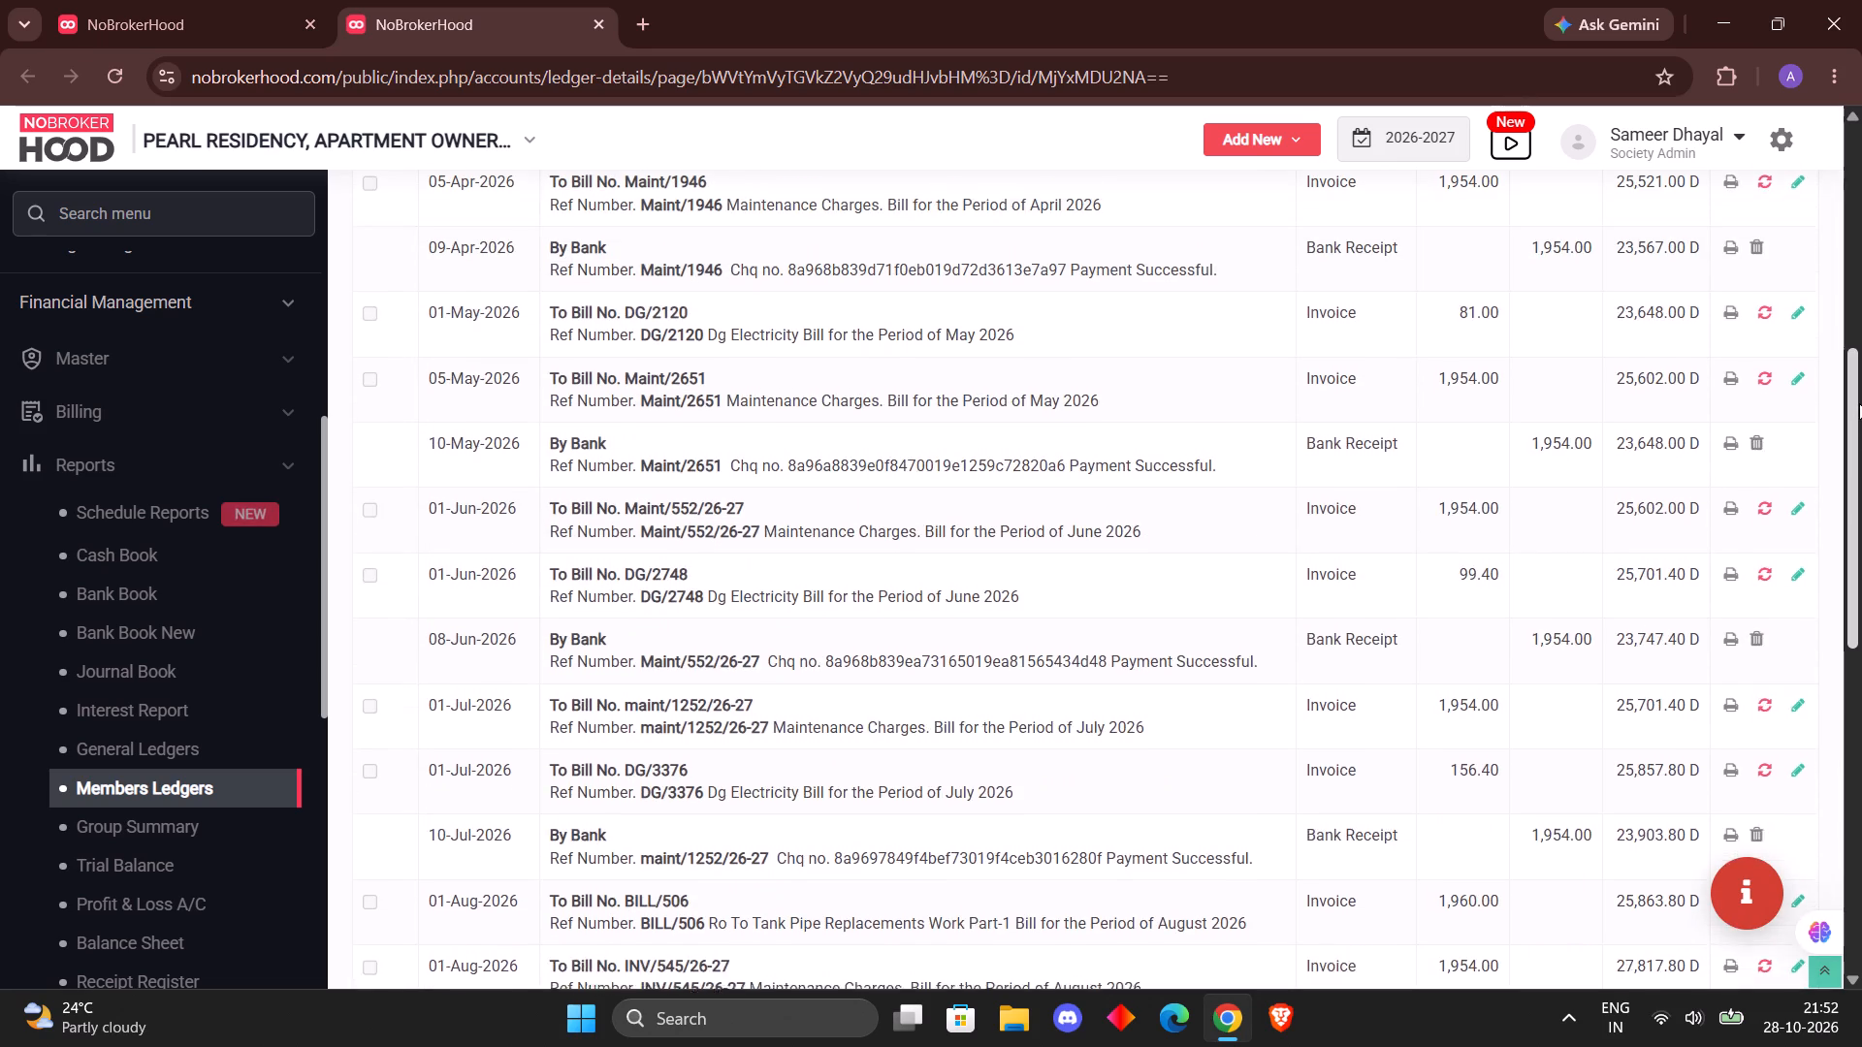
pyautogui.moveTo(1859, 403); pyautogui.dragTo(1860, 210)
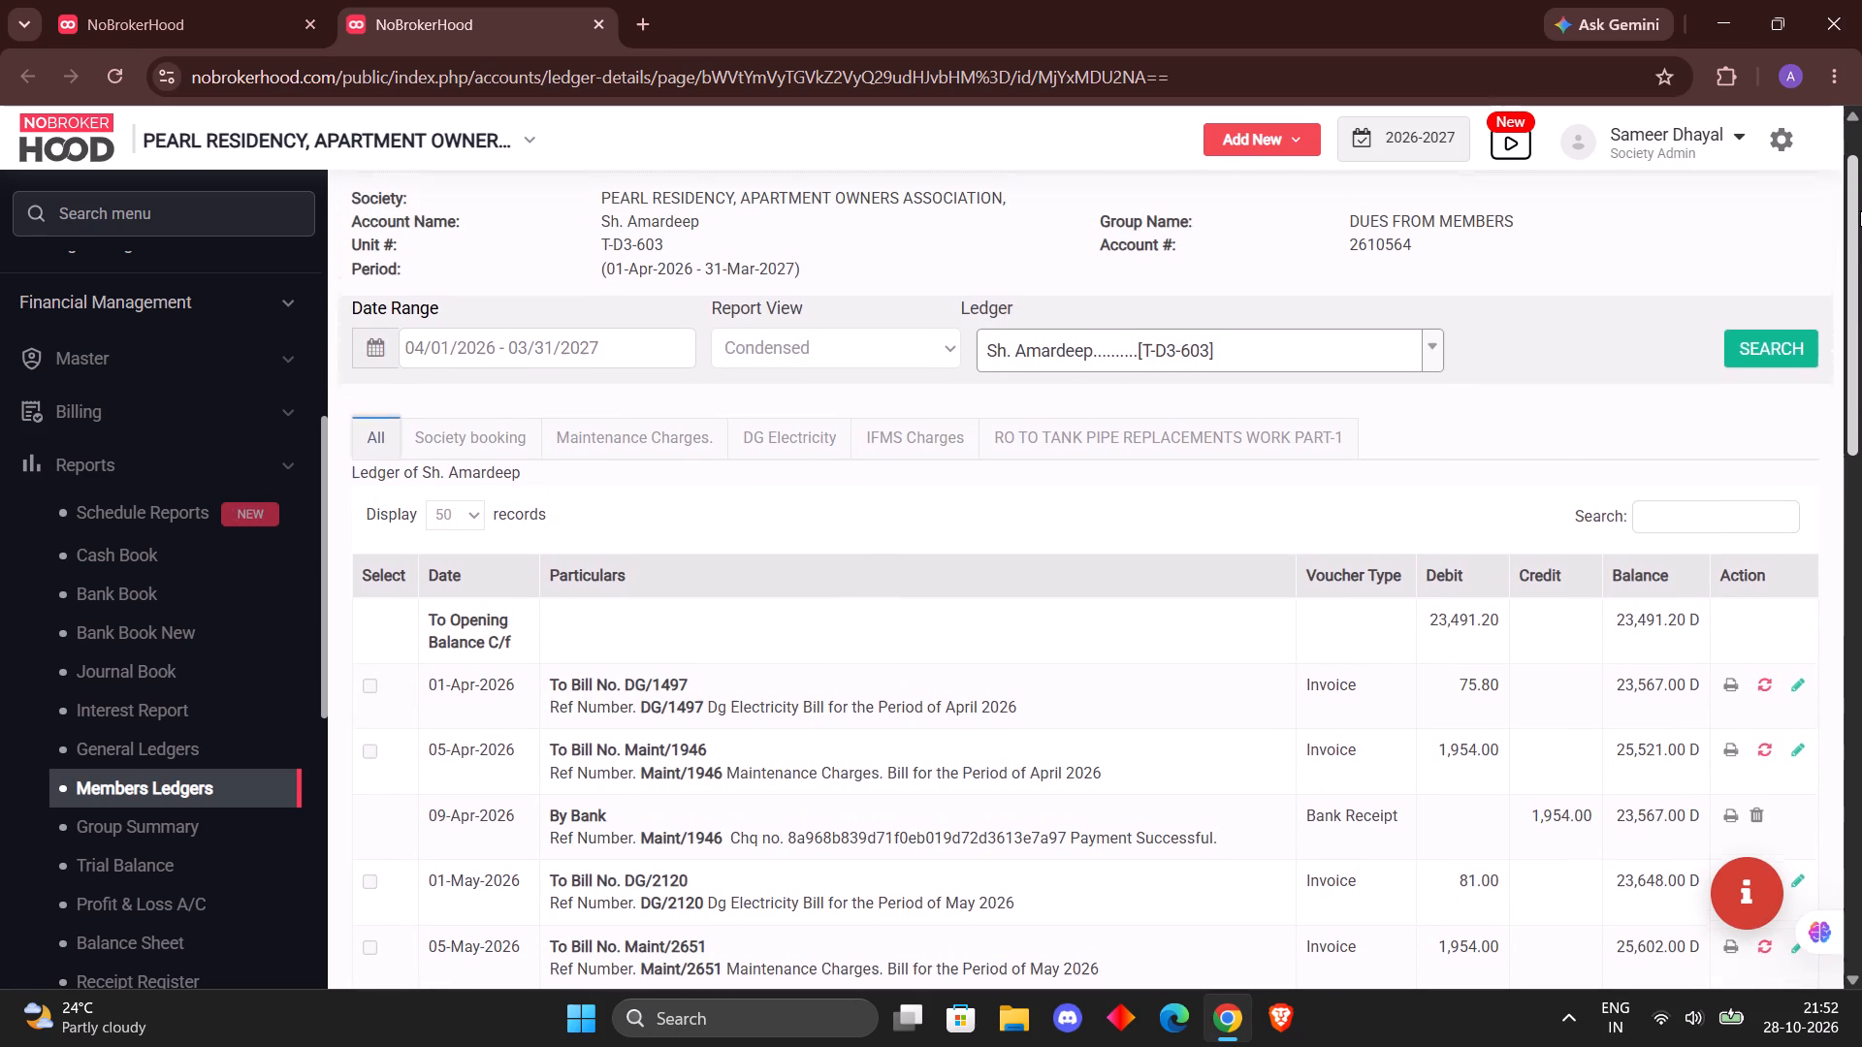
pyautogui.moveTo(1860, 210); pyautogui.dragTo(1859, 210)
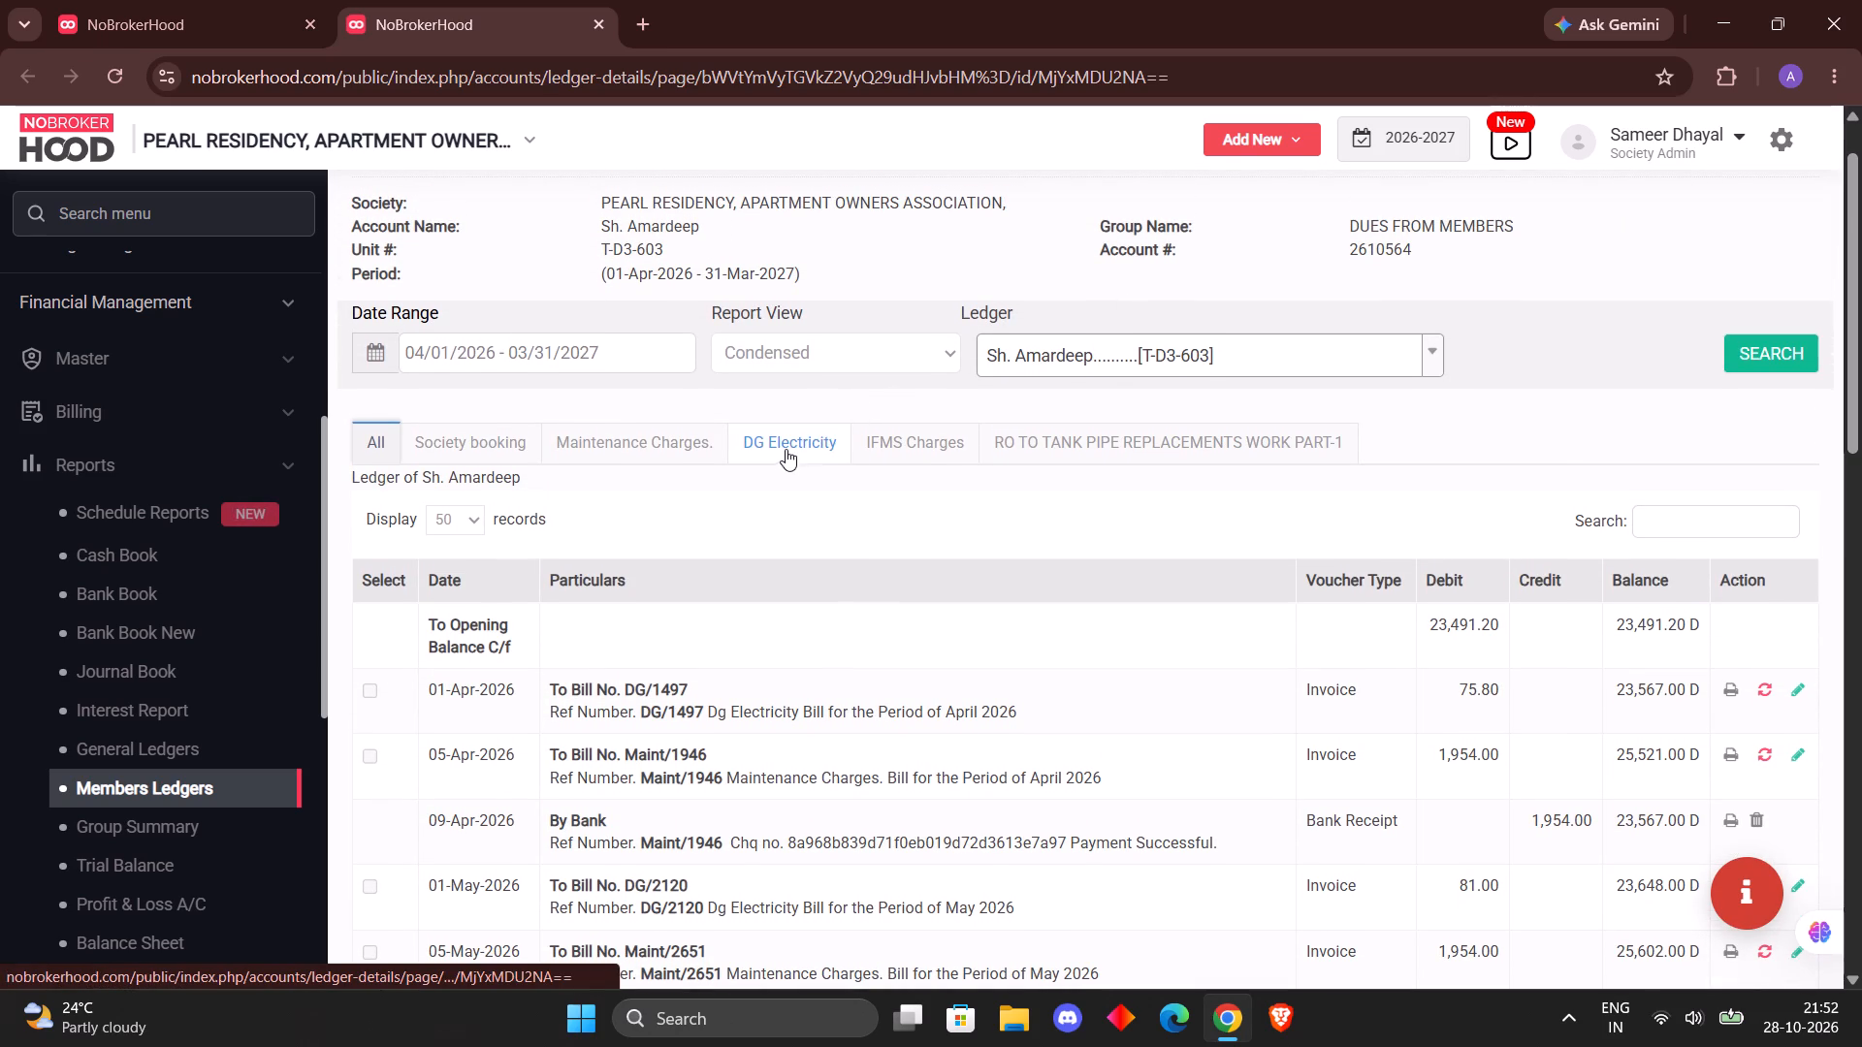
pyautogui.click(782, 453)
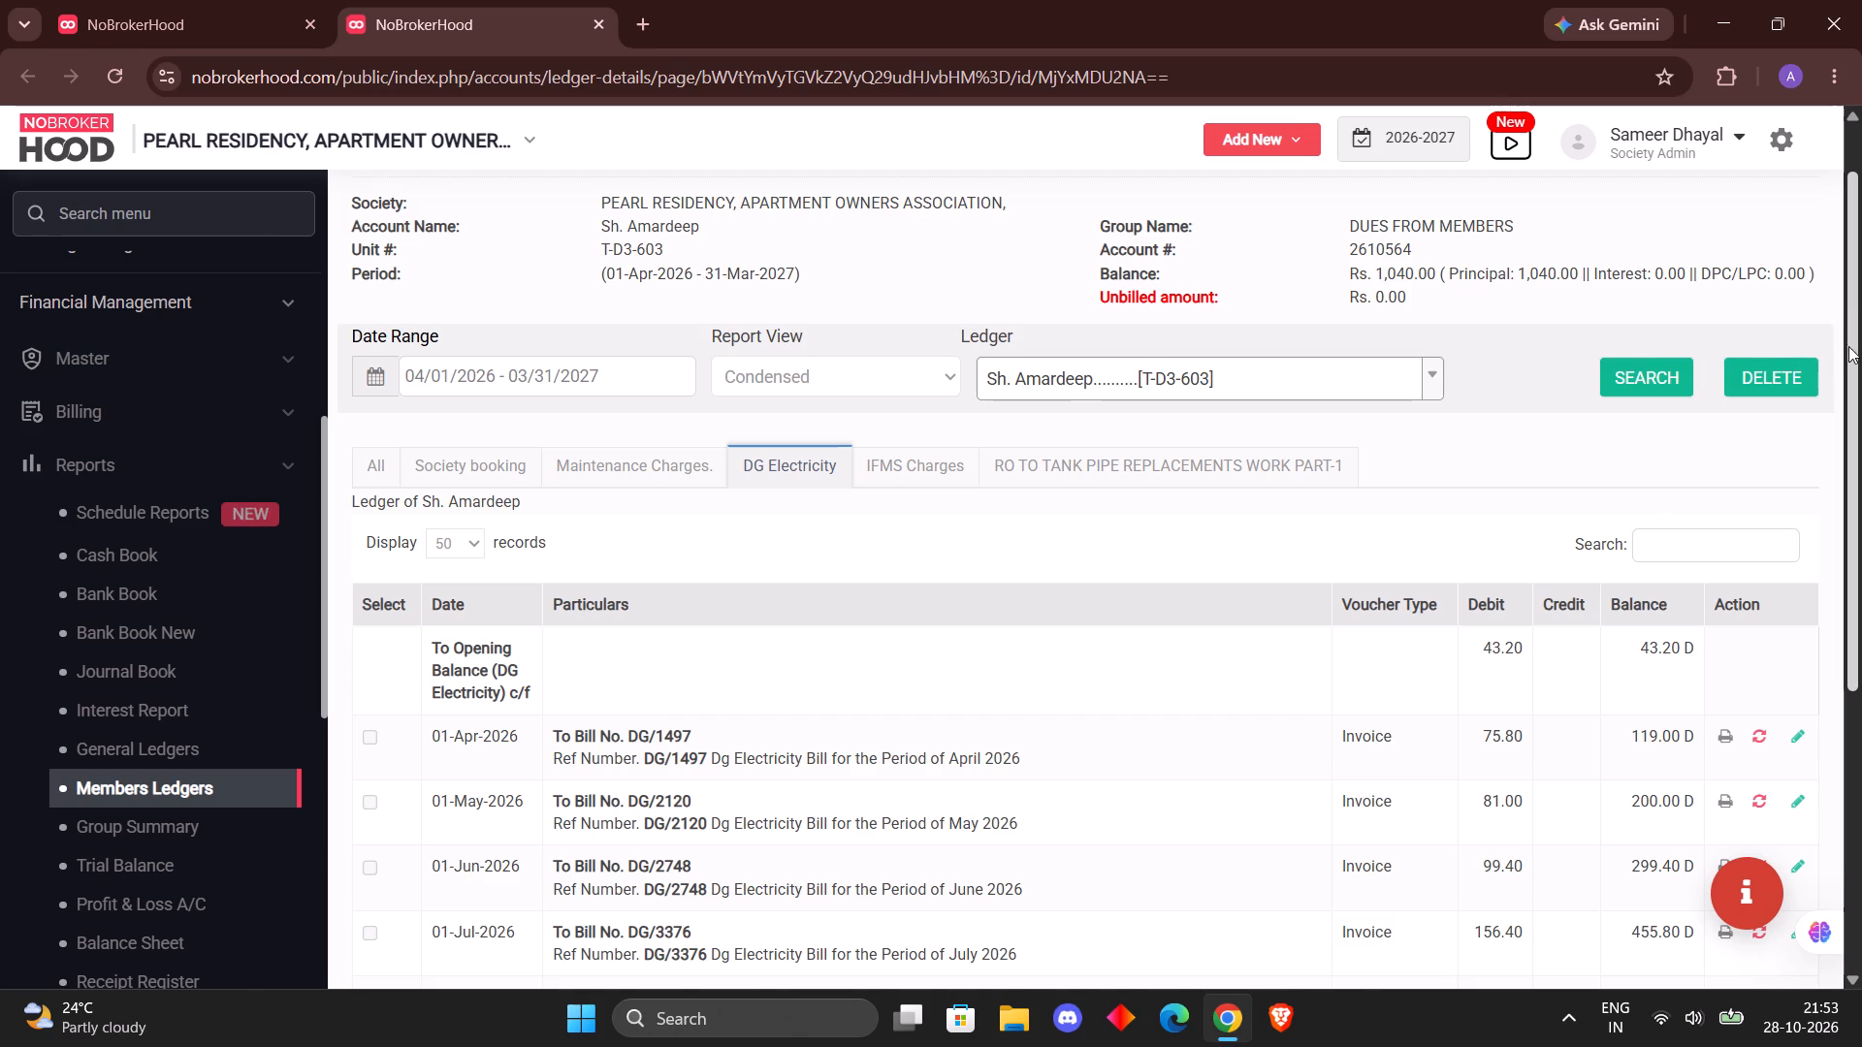
pyautogui.moveTo(1856, 348); pyautogui.dragTo(1861, 494)
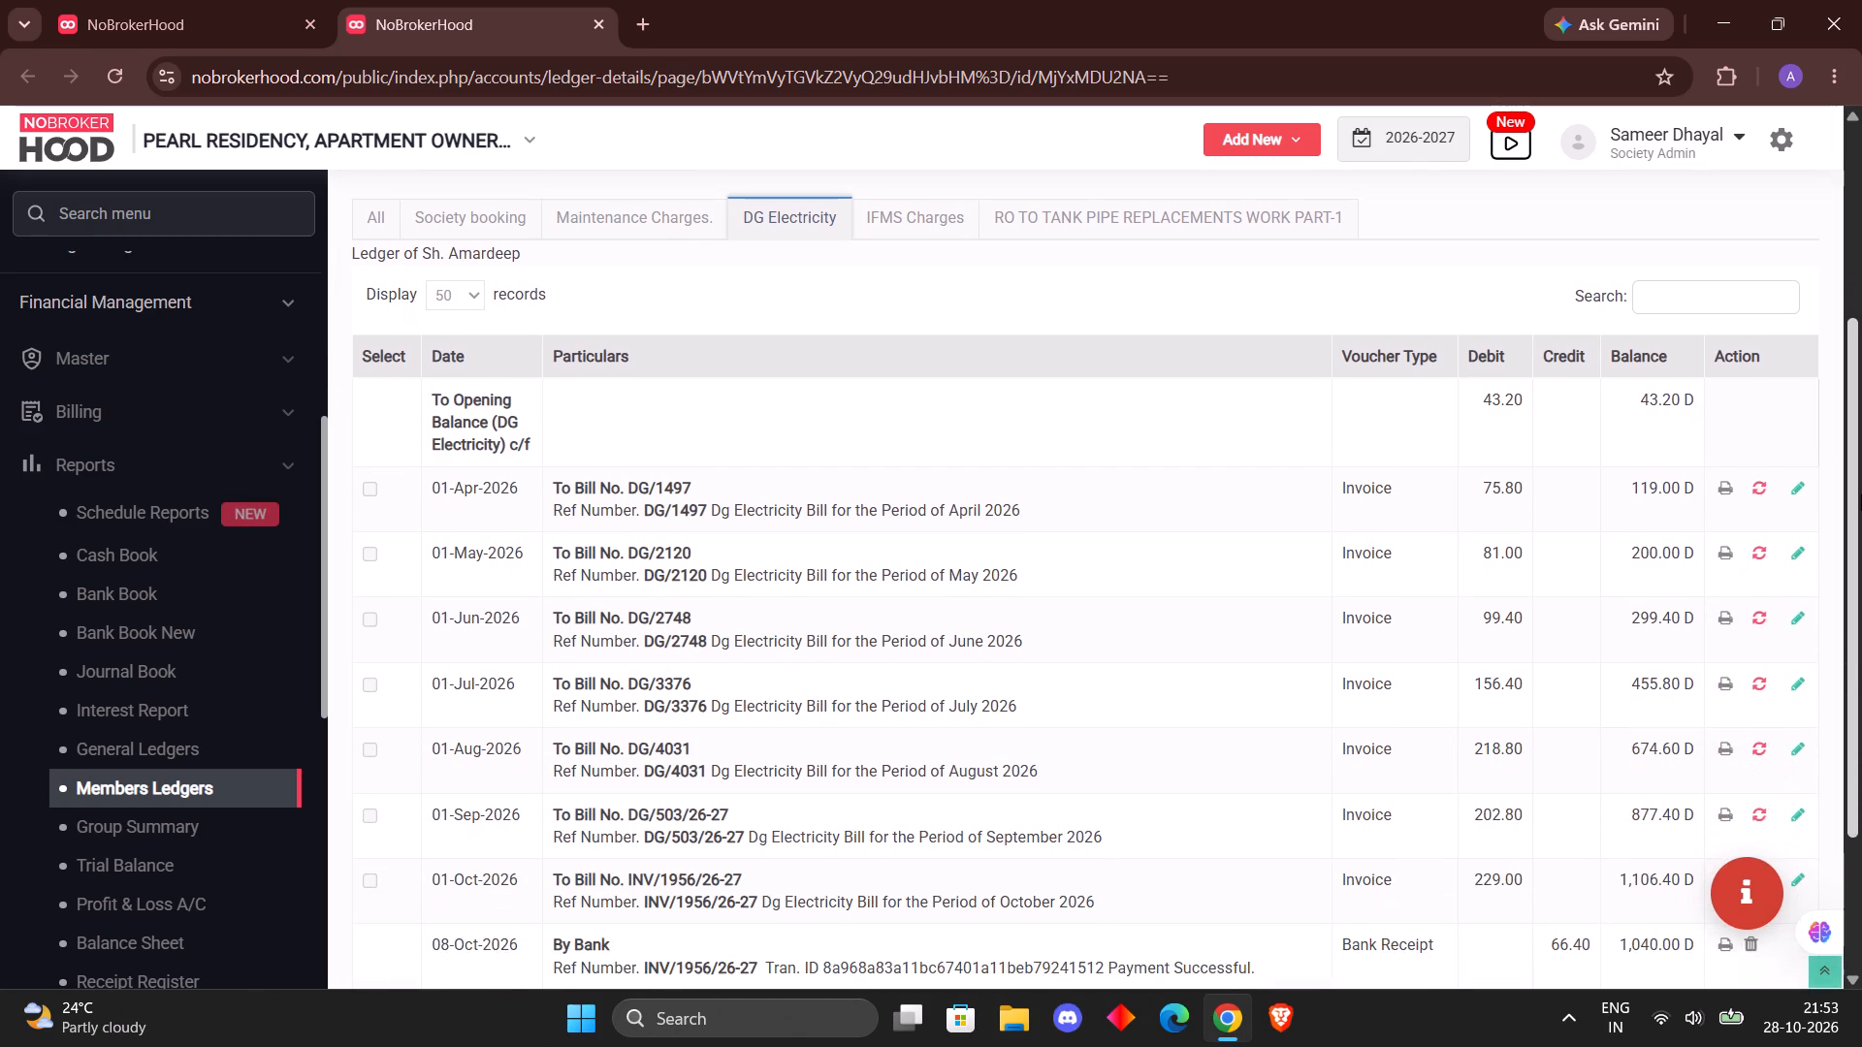
pyautogui.moveTo(1861, 494); pyautogui.dragTo(1861, 589)
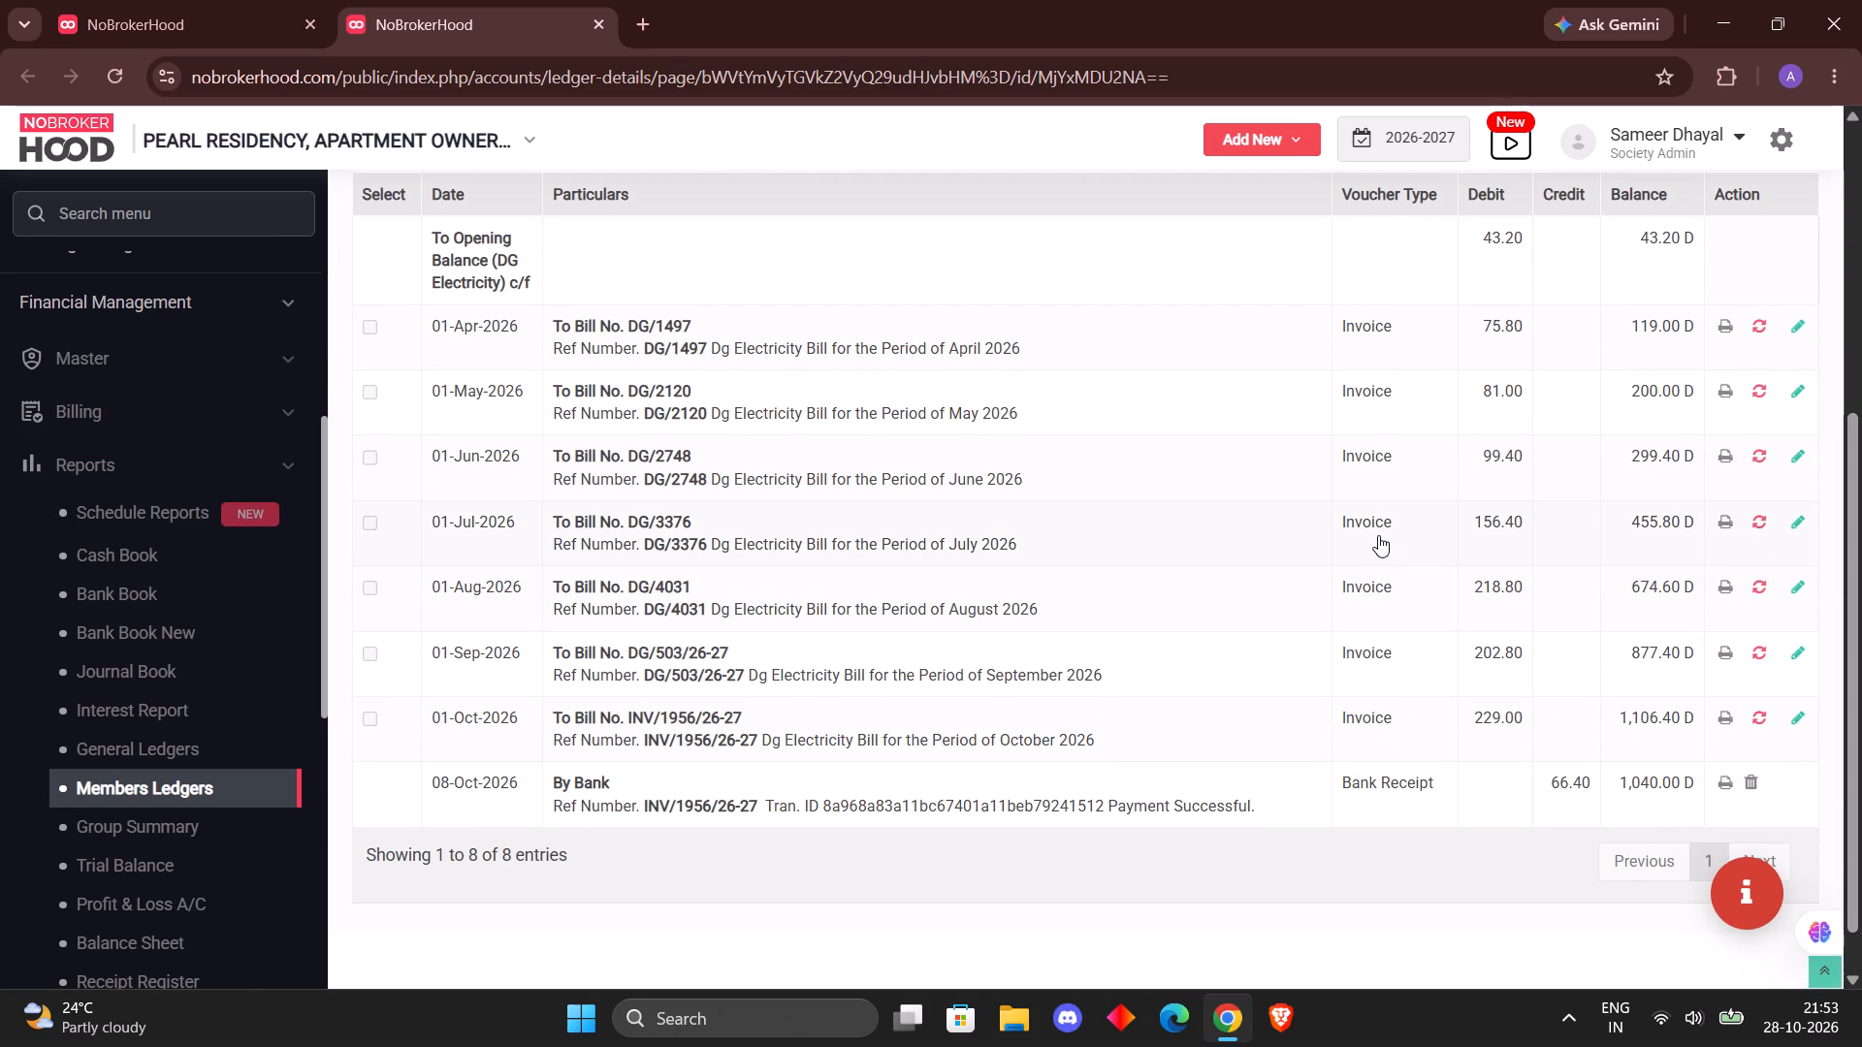
pyautogui.click(246, 8)
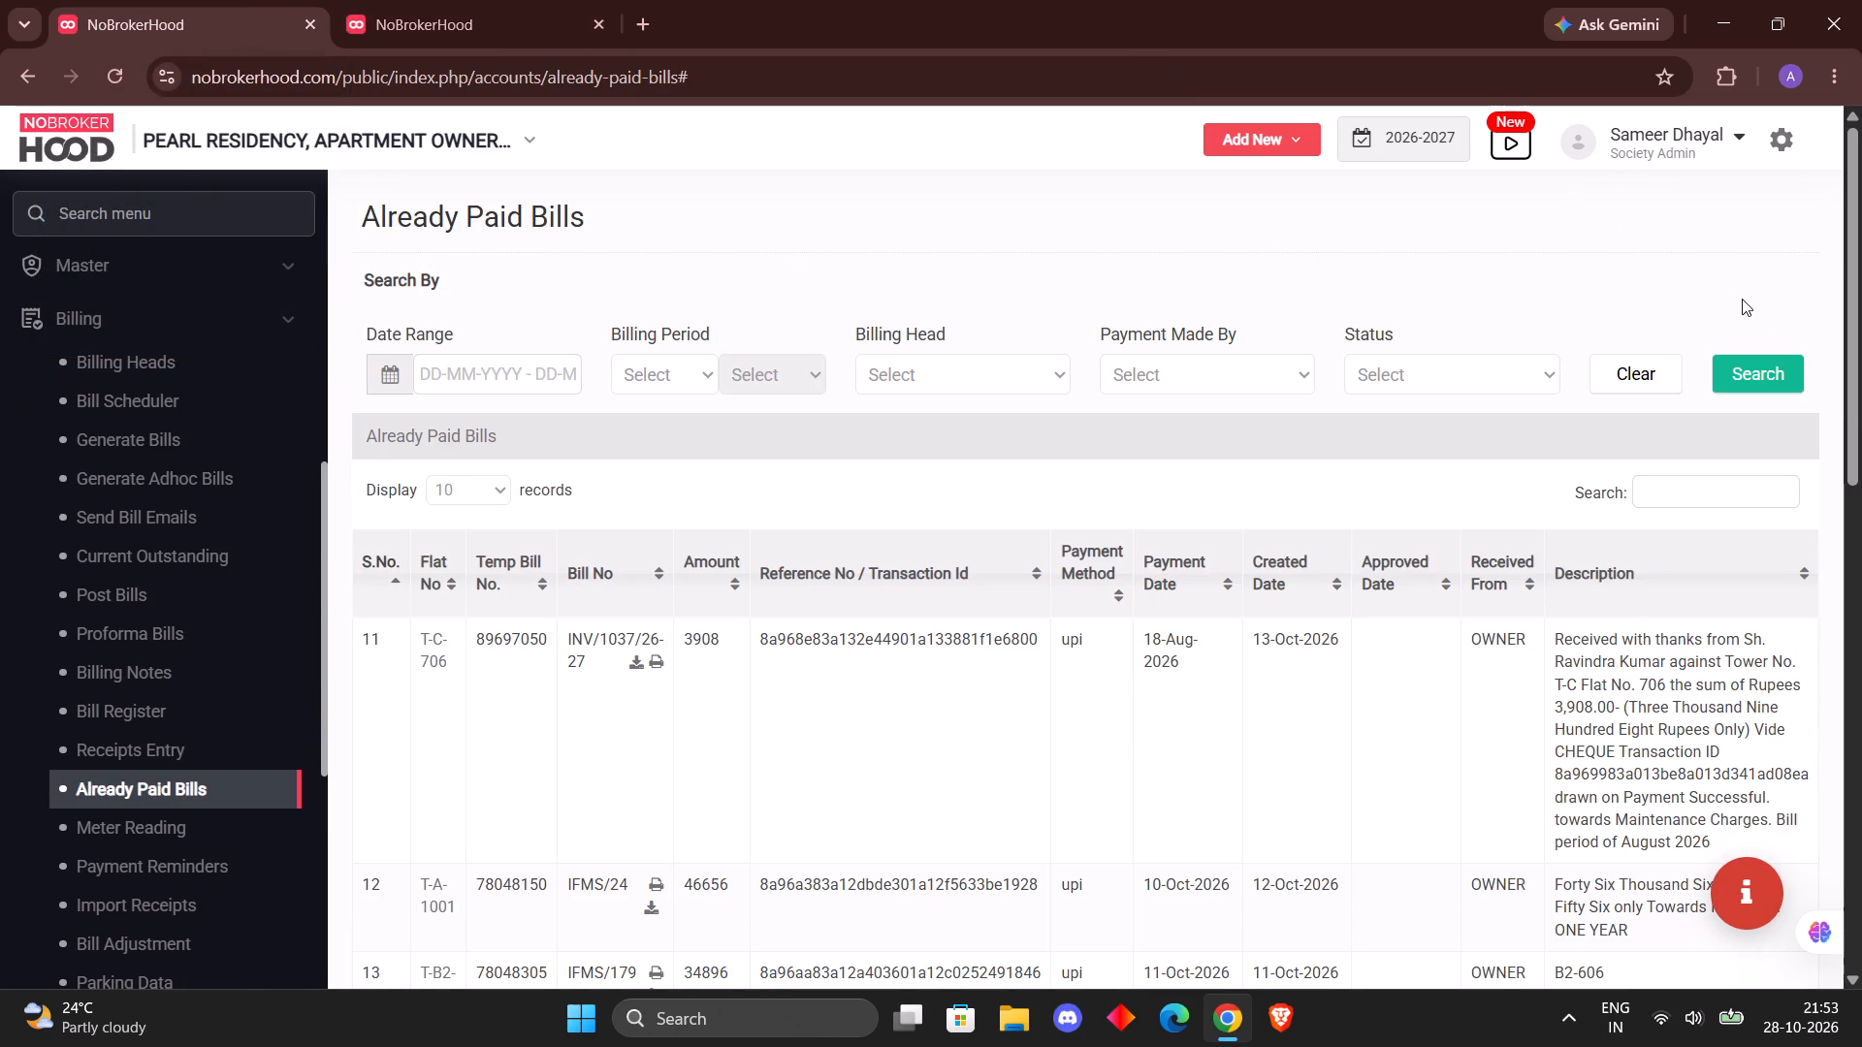
pyautogui.moveTo(1856, 233); pyautogui.dragTo(1858, 270)
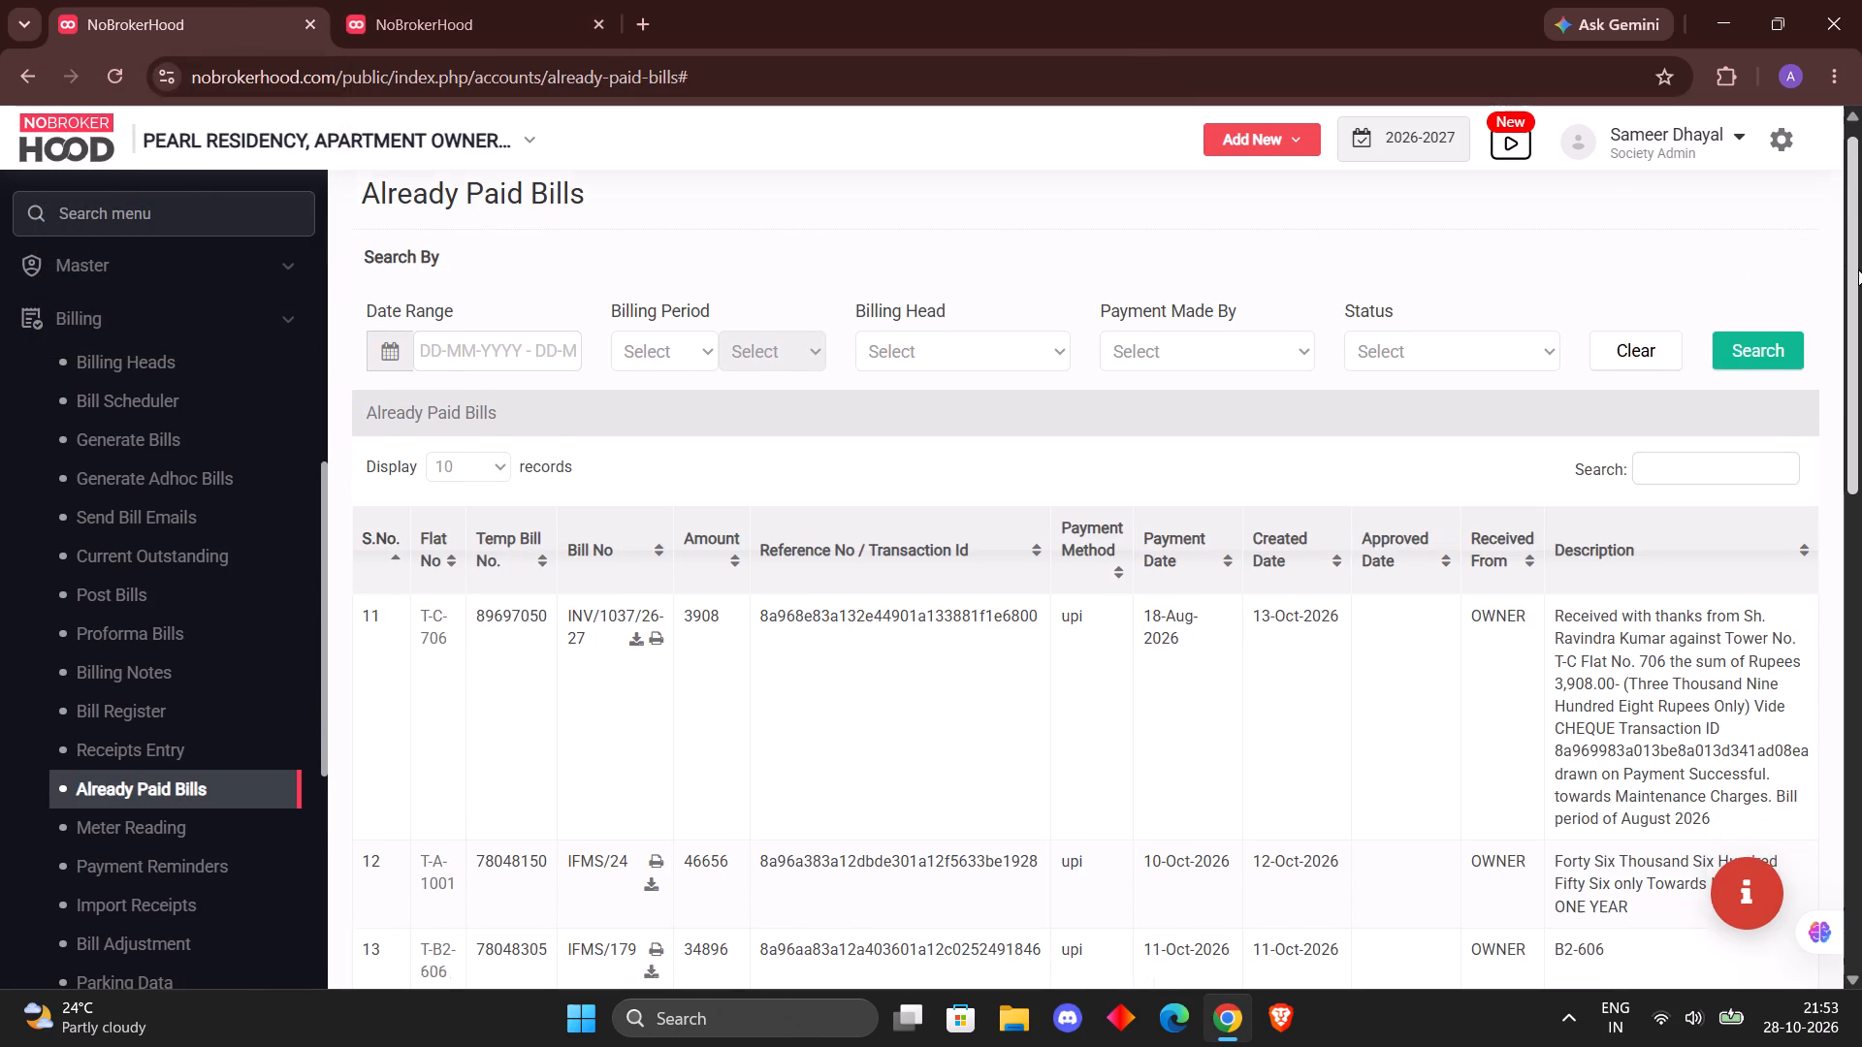
pyautogui.moveTo(1858, 270); pyautogui.dragTo(1861, 527)
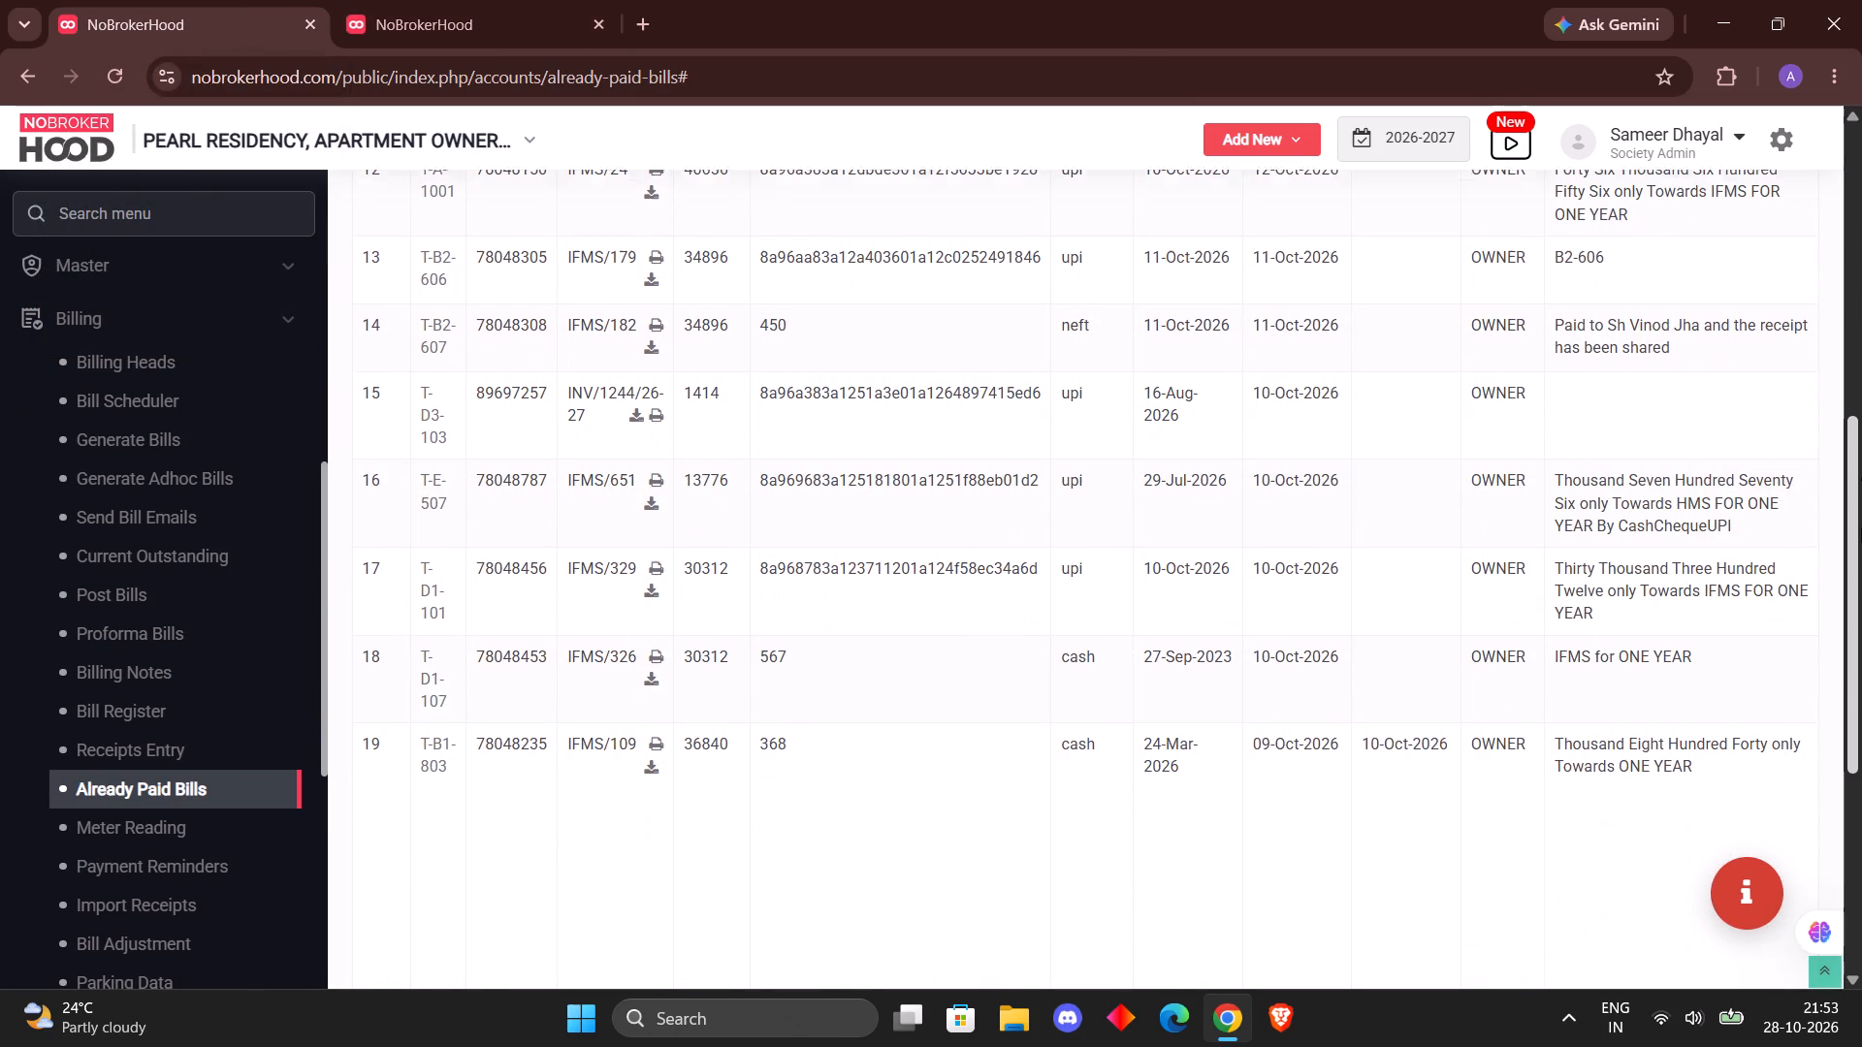
pyautogui.moveTo(1861, 527); pyautogui.dragTo(1861, 715)
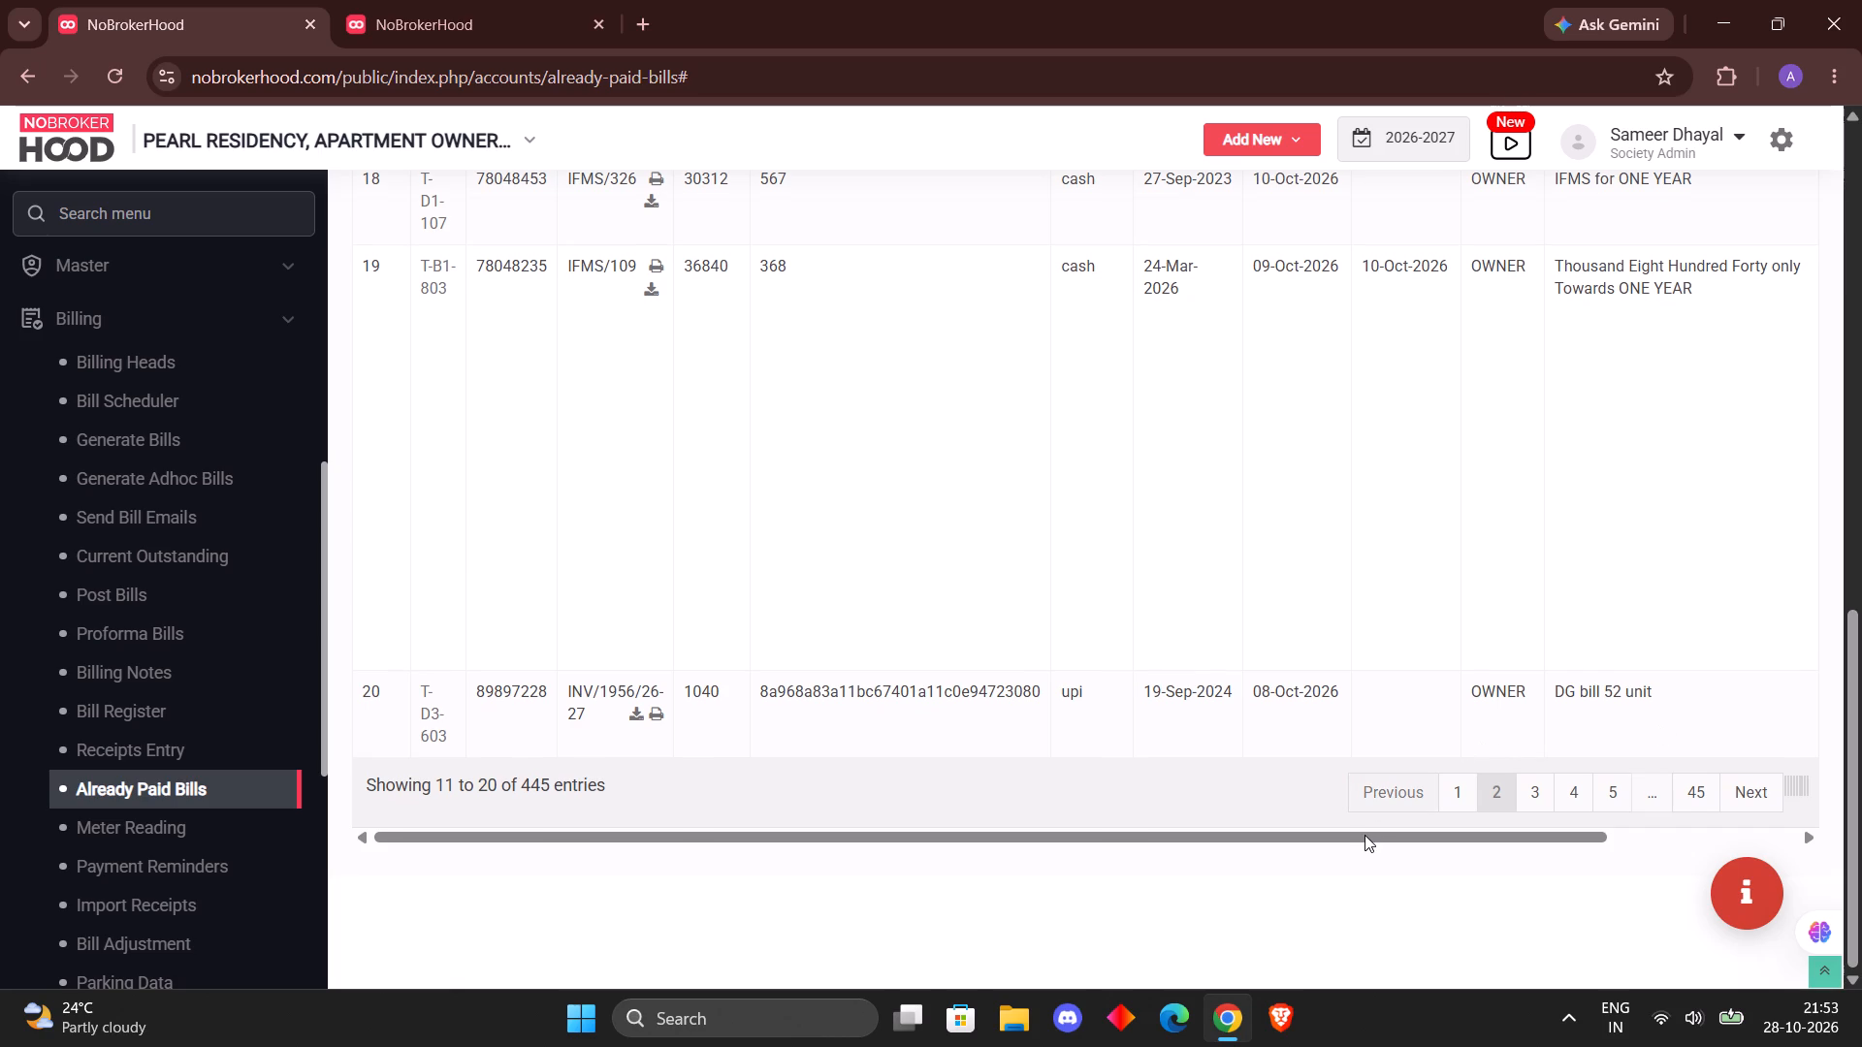
pyautogui.moveTo(1364, 835); pyautogui.dragTo(1639, 830)
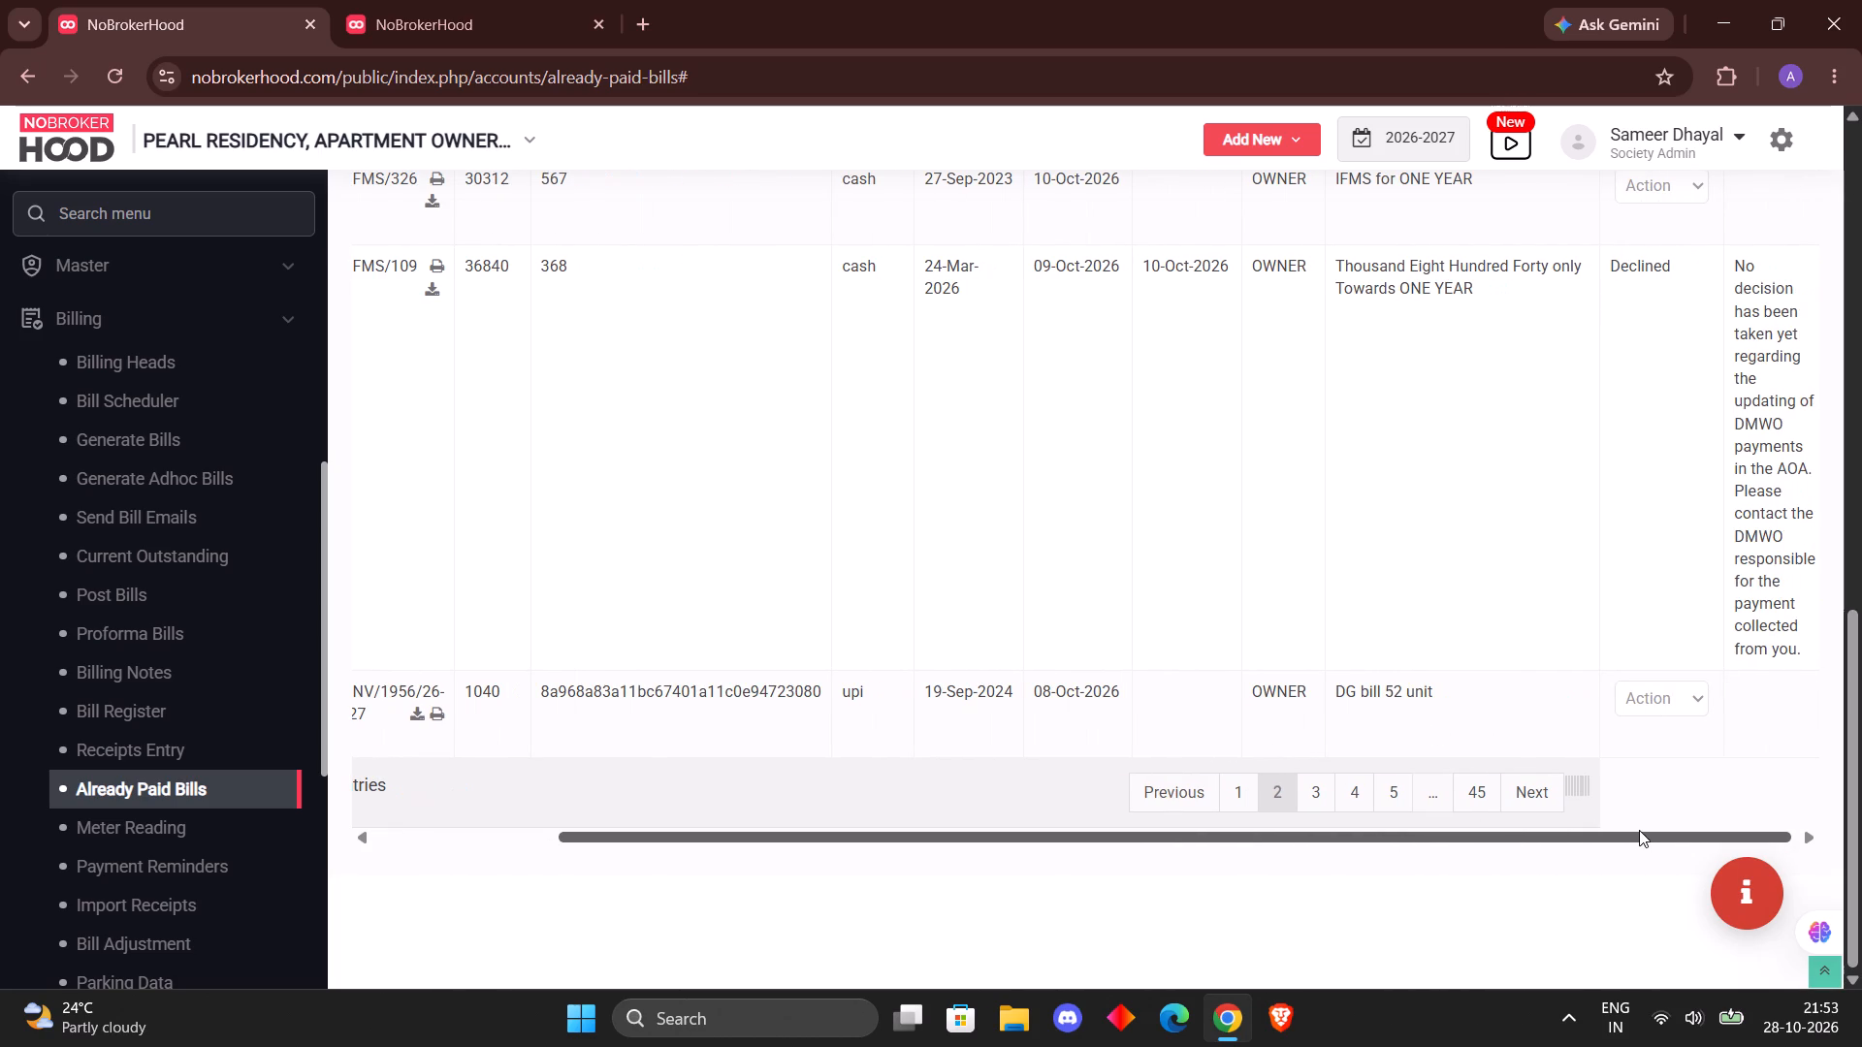
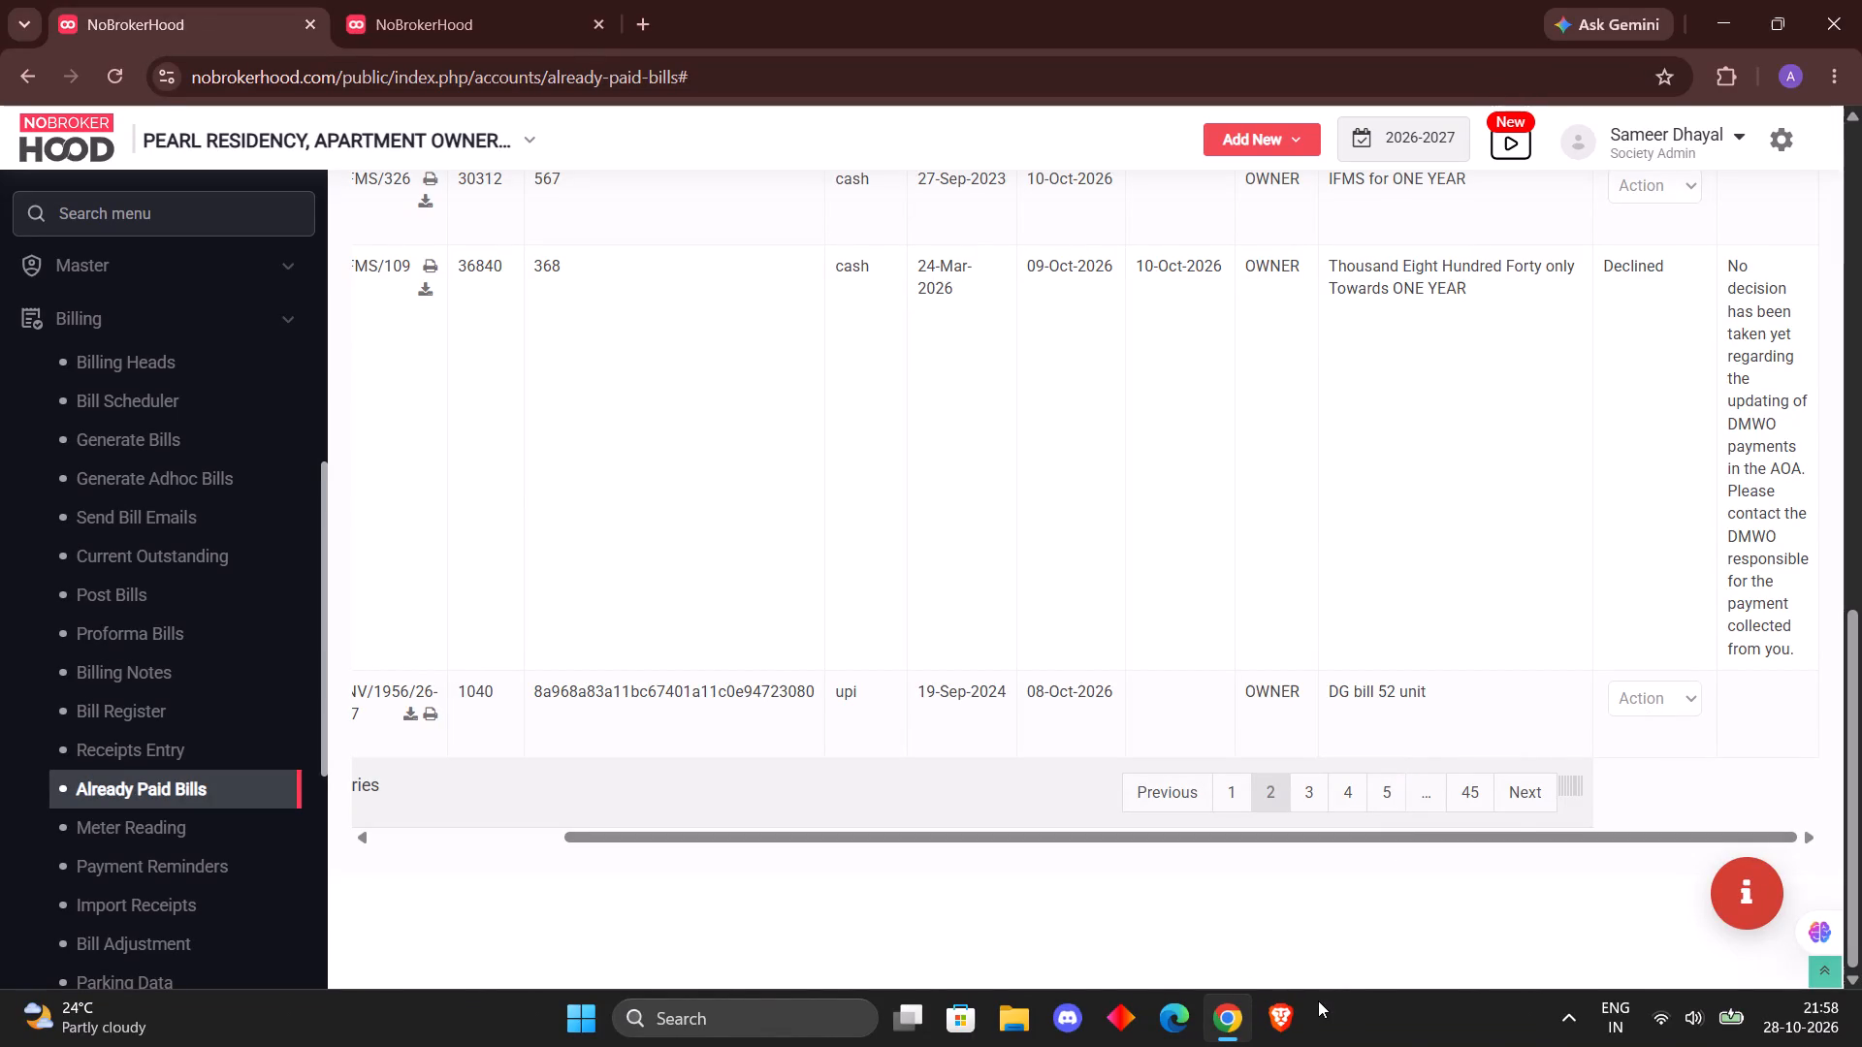
# Choose approval for bill INV/1956/26-27 and enter the comment "Srr.557 1040rs 19.09.2026 , verified and found in order.".
pyautogui.click(1658, 701)
pyautogui.click(1676, 758)
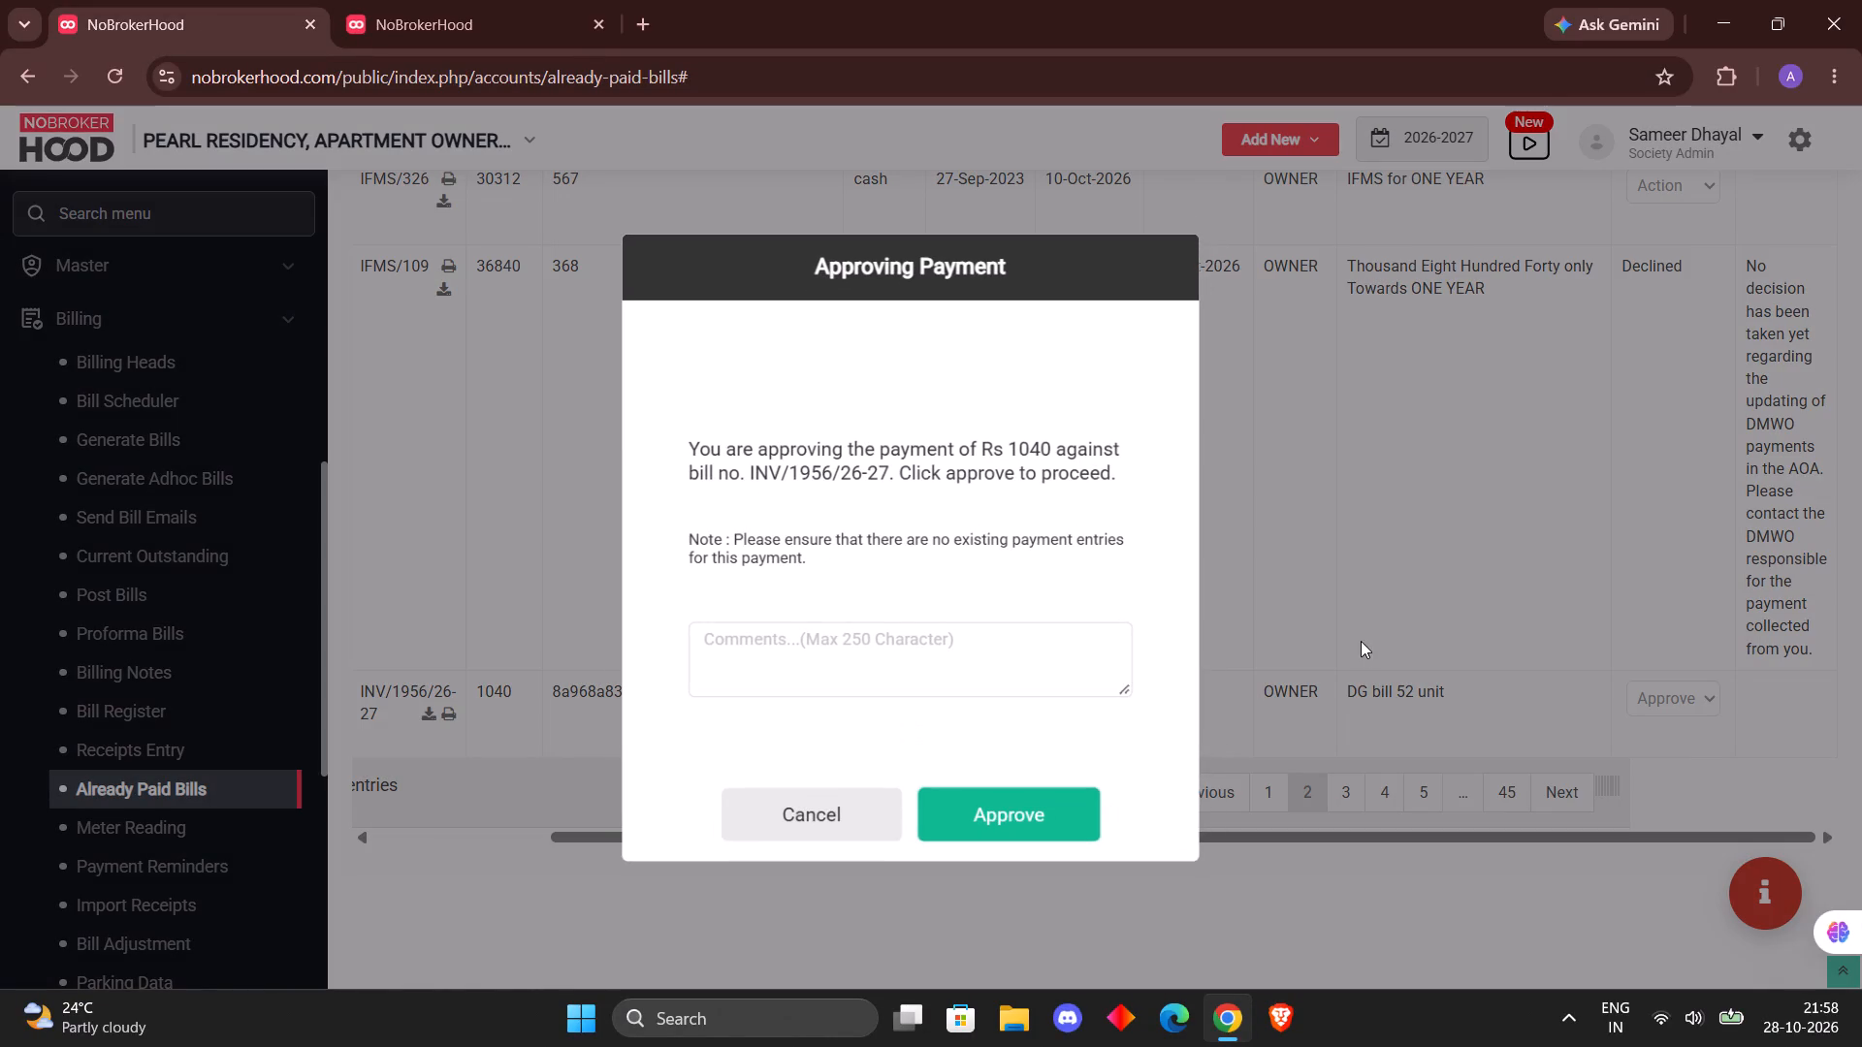
pyautogui.click(1062, 661)
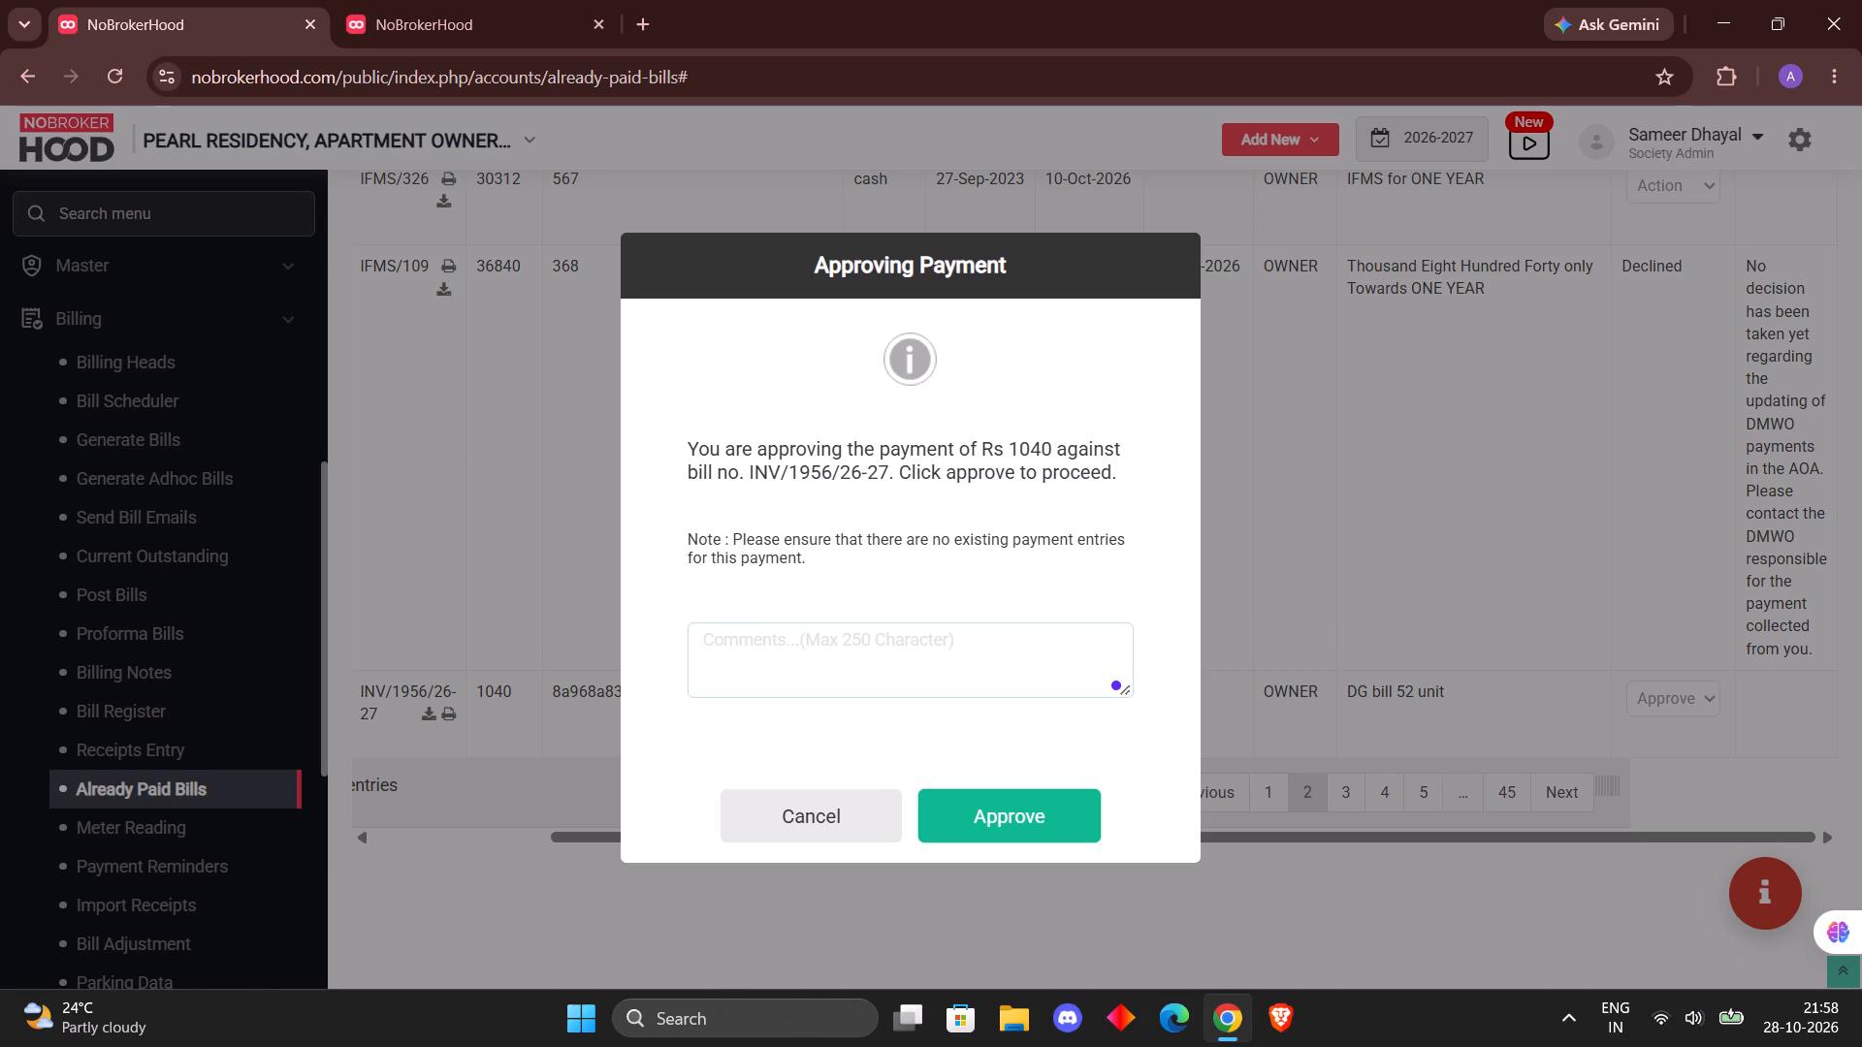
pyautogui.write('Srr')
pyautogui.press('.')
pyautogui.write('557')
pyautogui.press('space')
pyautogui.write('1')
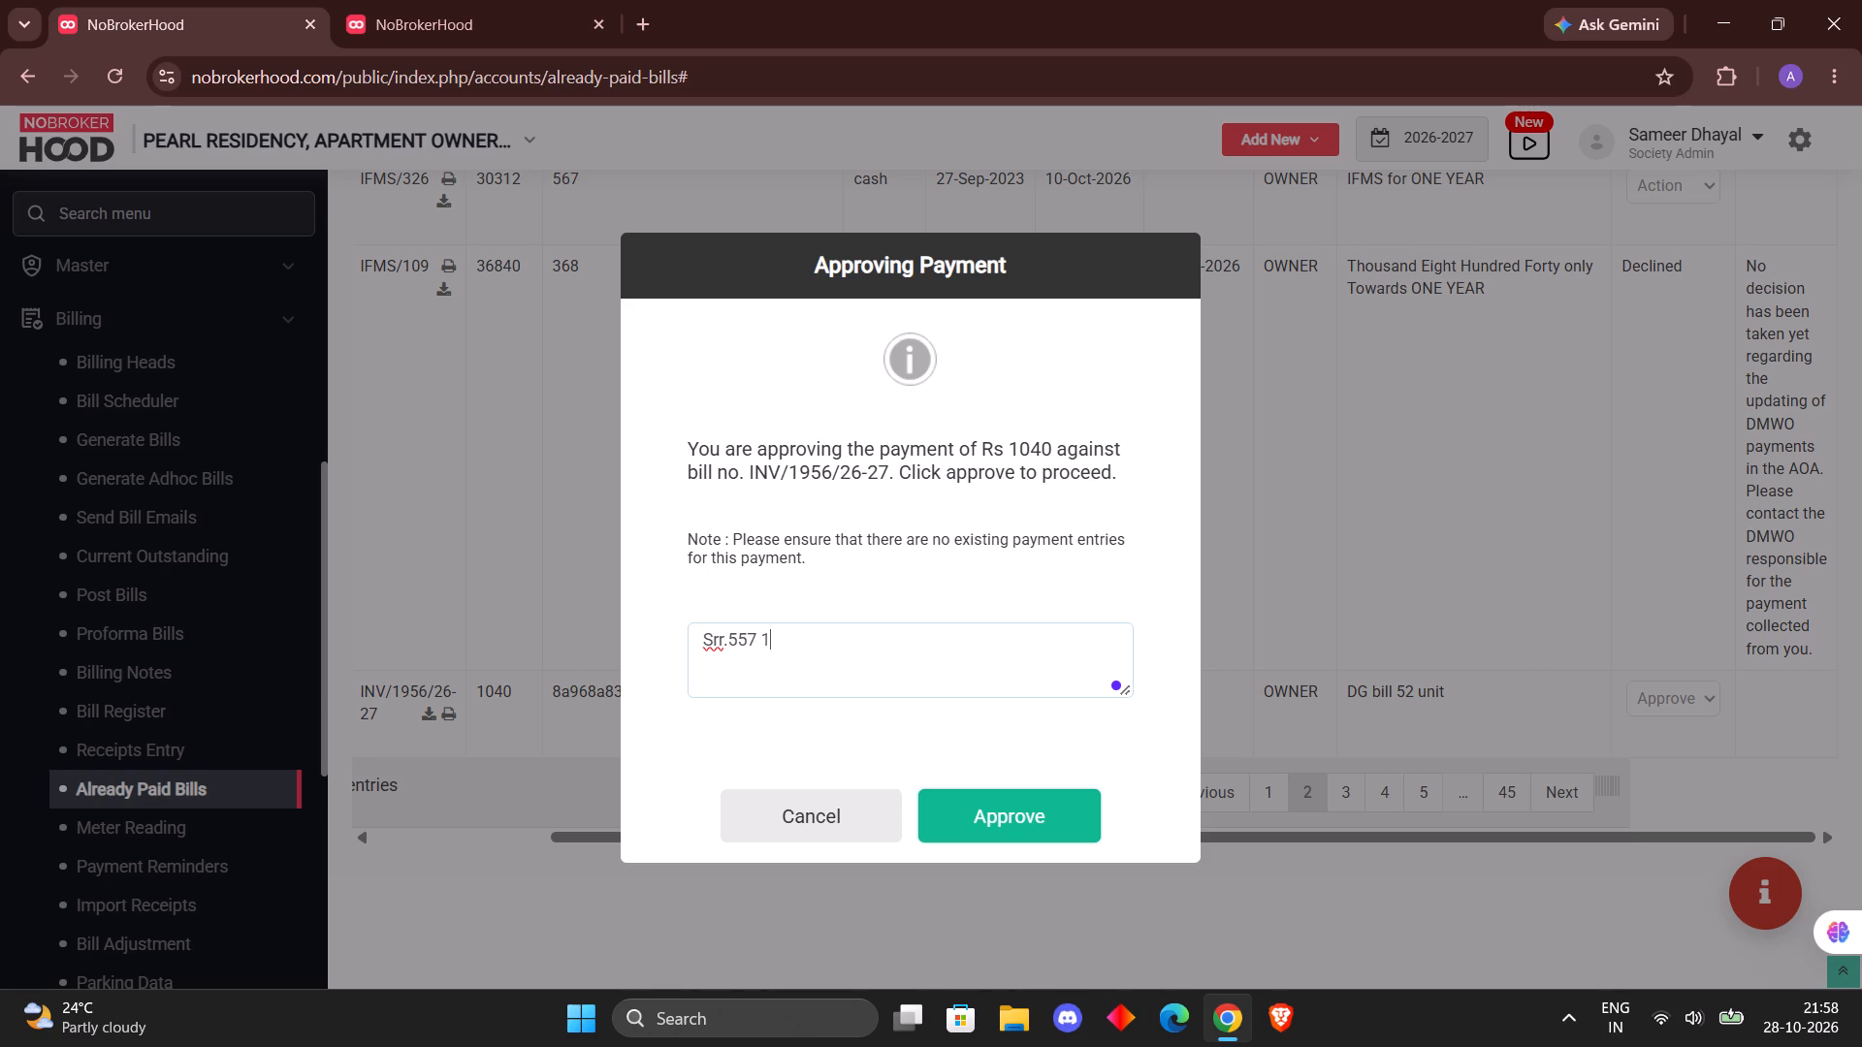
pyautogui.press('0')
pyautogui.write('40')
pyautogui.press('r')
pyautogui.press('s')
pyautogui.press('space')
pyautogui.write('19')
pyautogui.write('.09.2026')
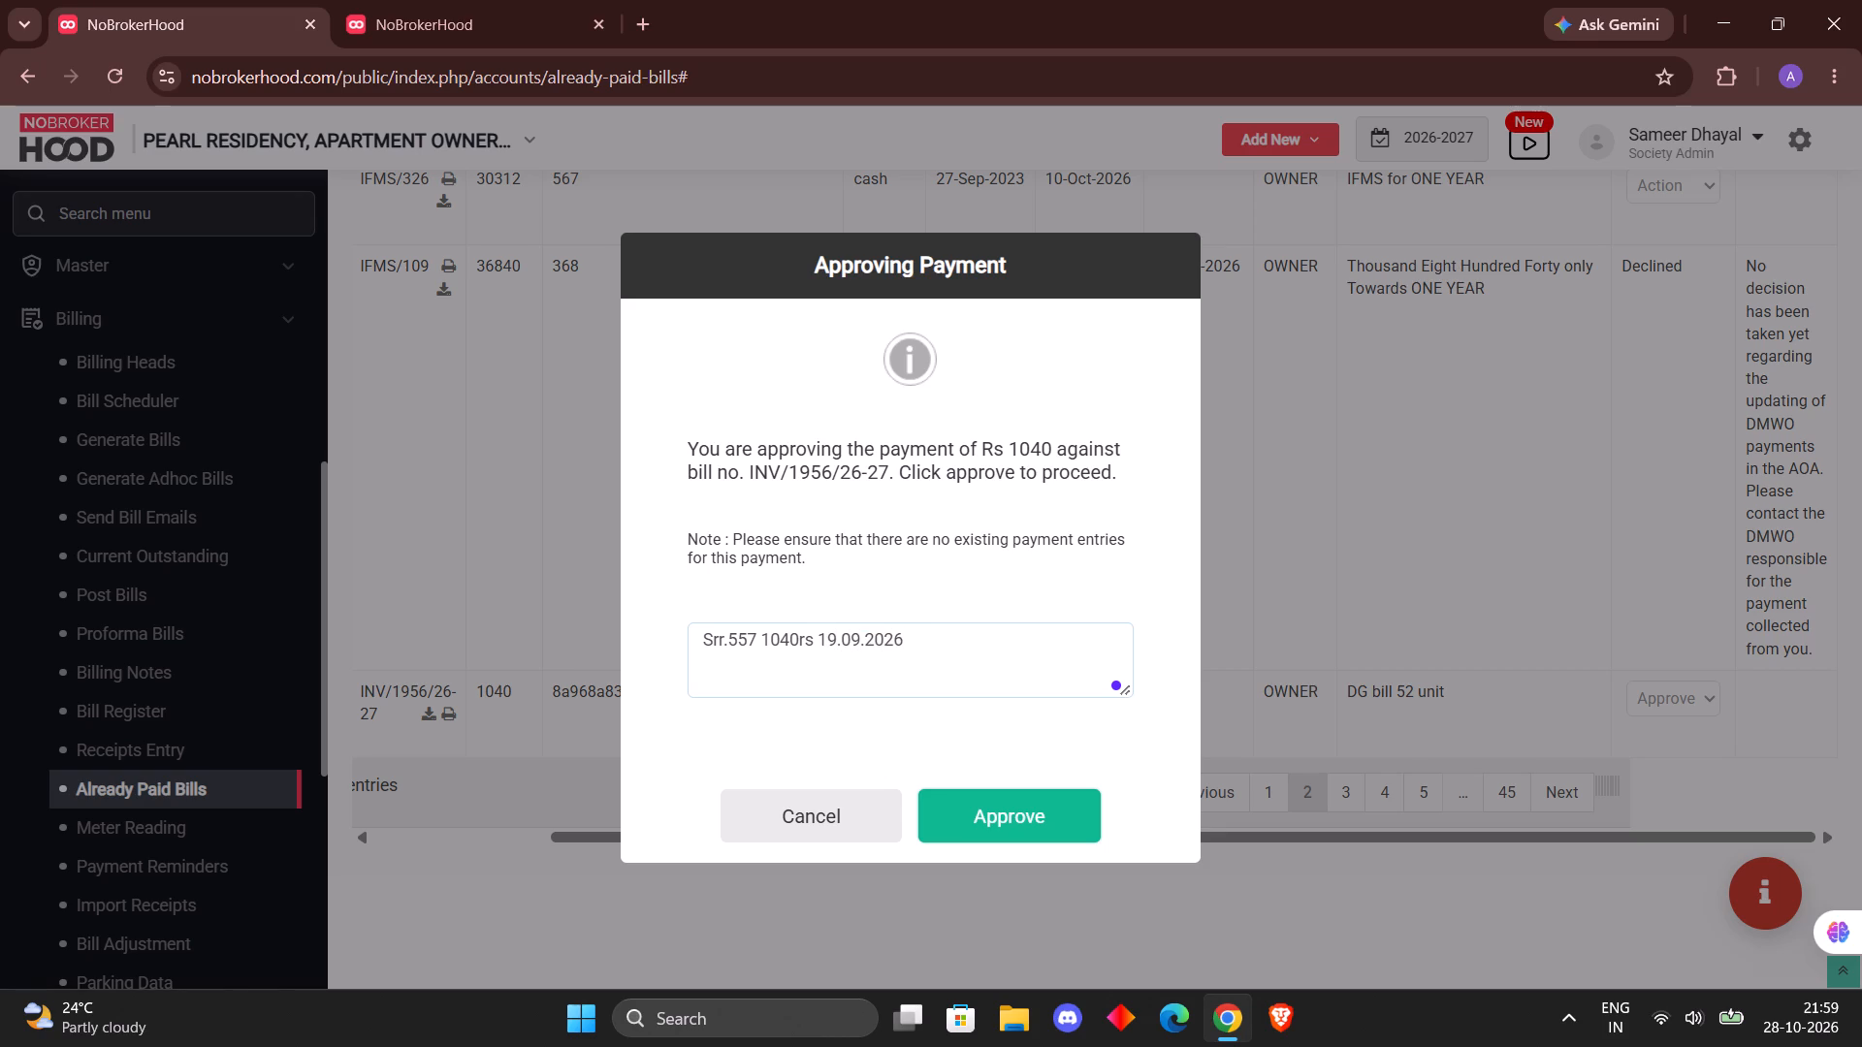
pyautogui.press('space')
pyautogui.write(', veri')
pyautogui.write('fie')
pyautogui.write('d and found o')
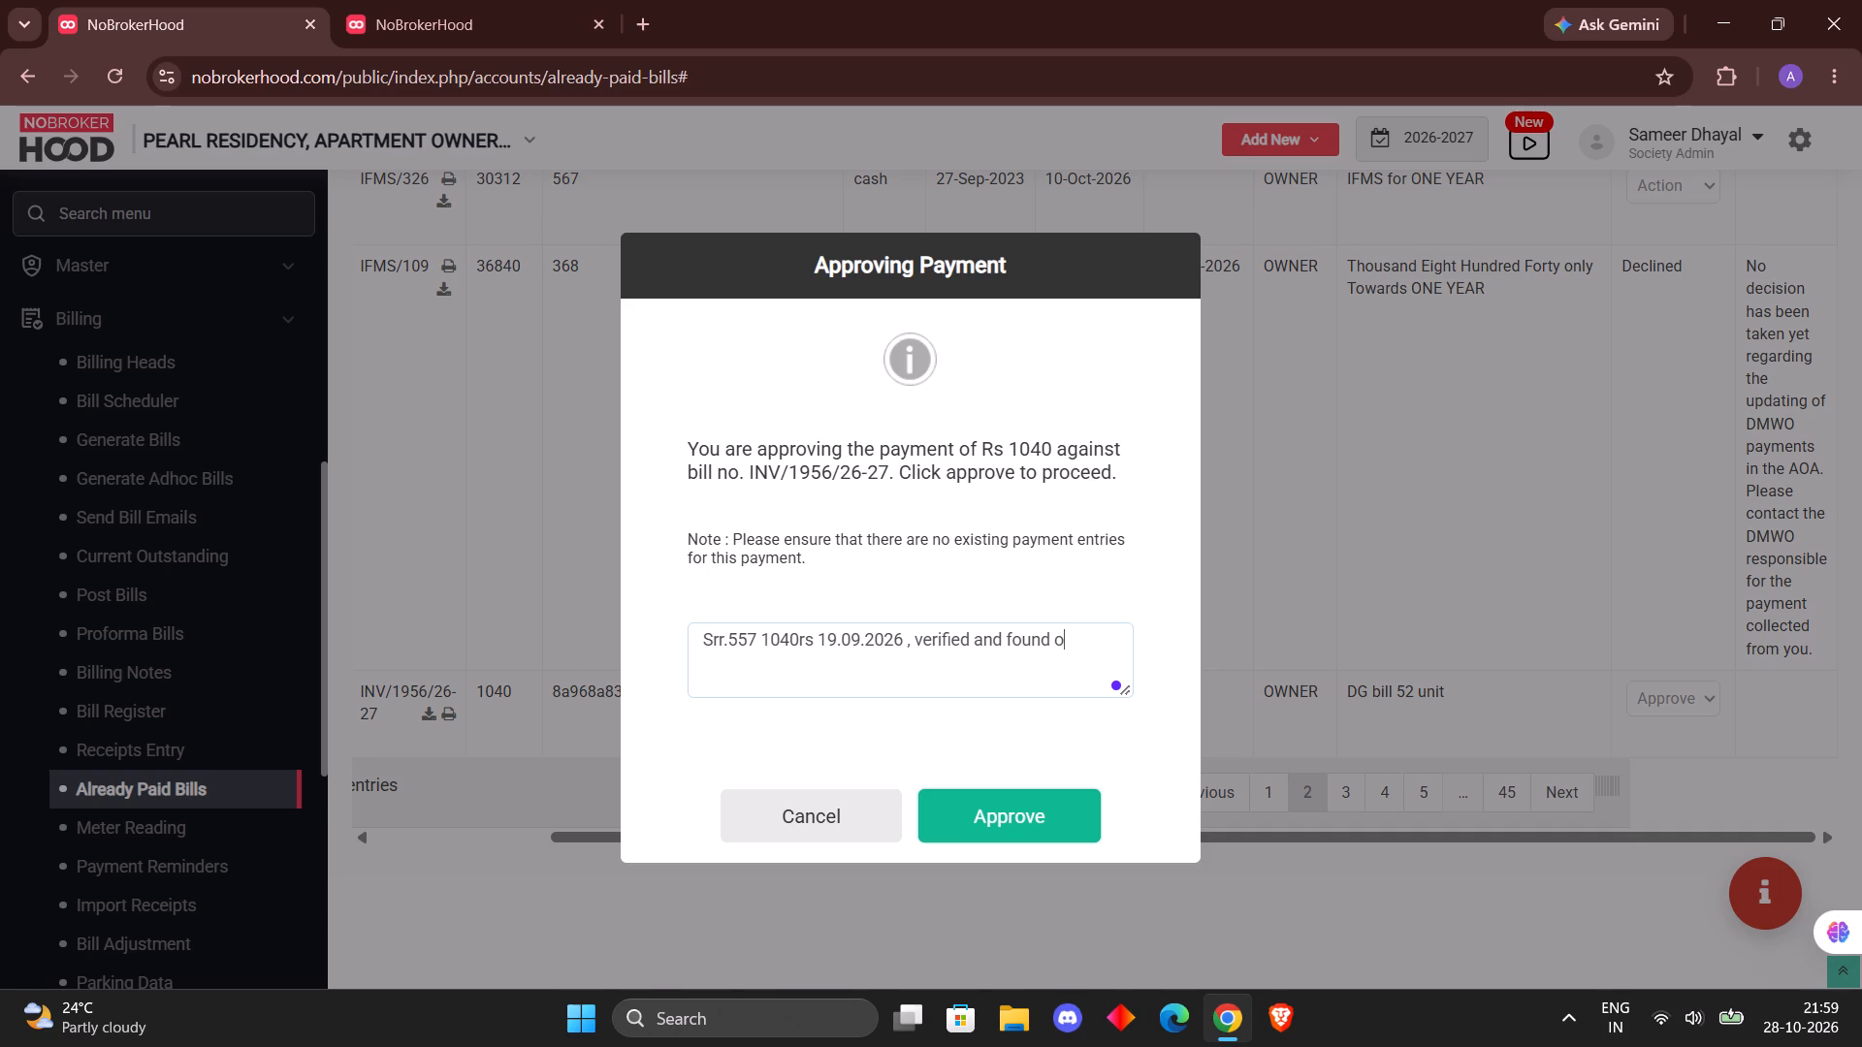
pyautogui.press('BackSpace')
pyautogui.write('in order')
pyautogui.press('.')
# In the approval comment, insert "DG charges" before "verified" and add "Updated by Sameer." at the end.
pyautogui.click(915, 644)
pyautogui.hotkey('shift', 'd')
pyautogui.write('G')
pyautogui.press('space')
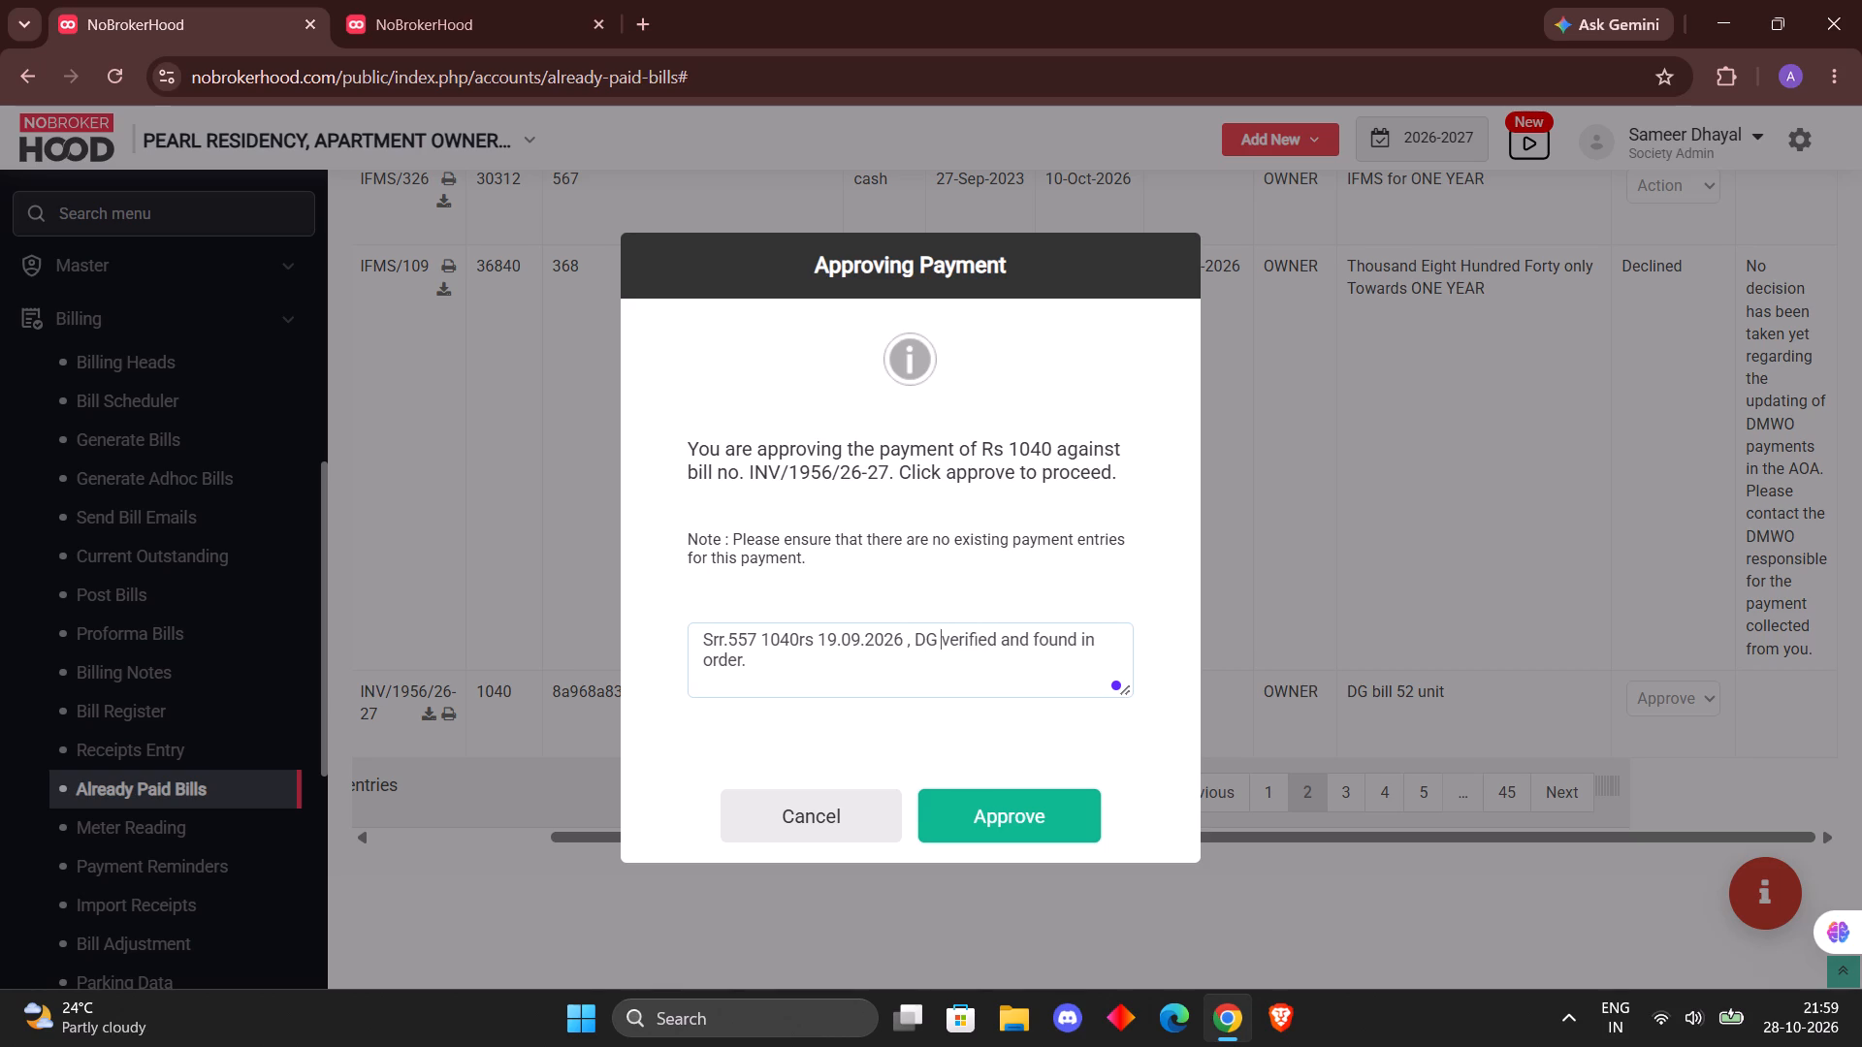
pyautogui.write('charges')
pyautogui.press('space')
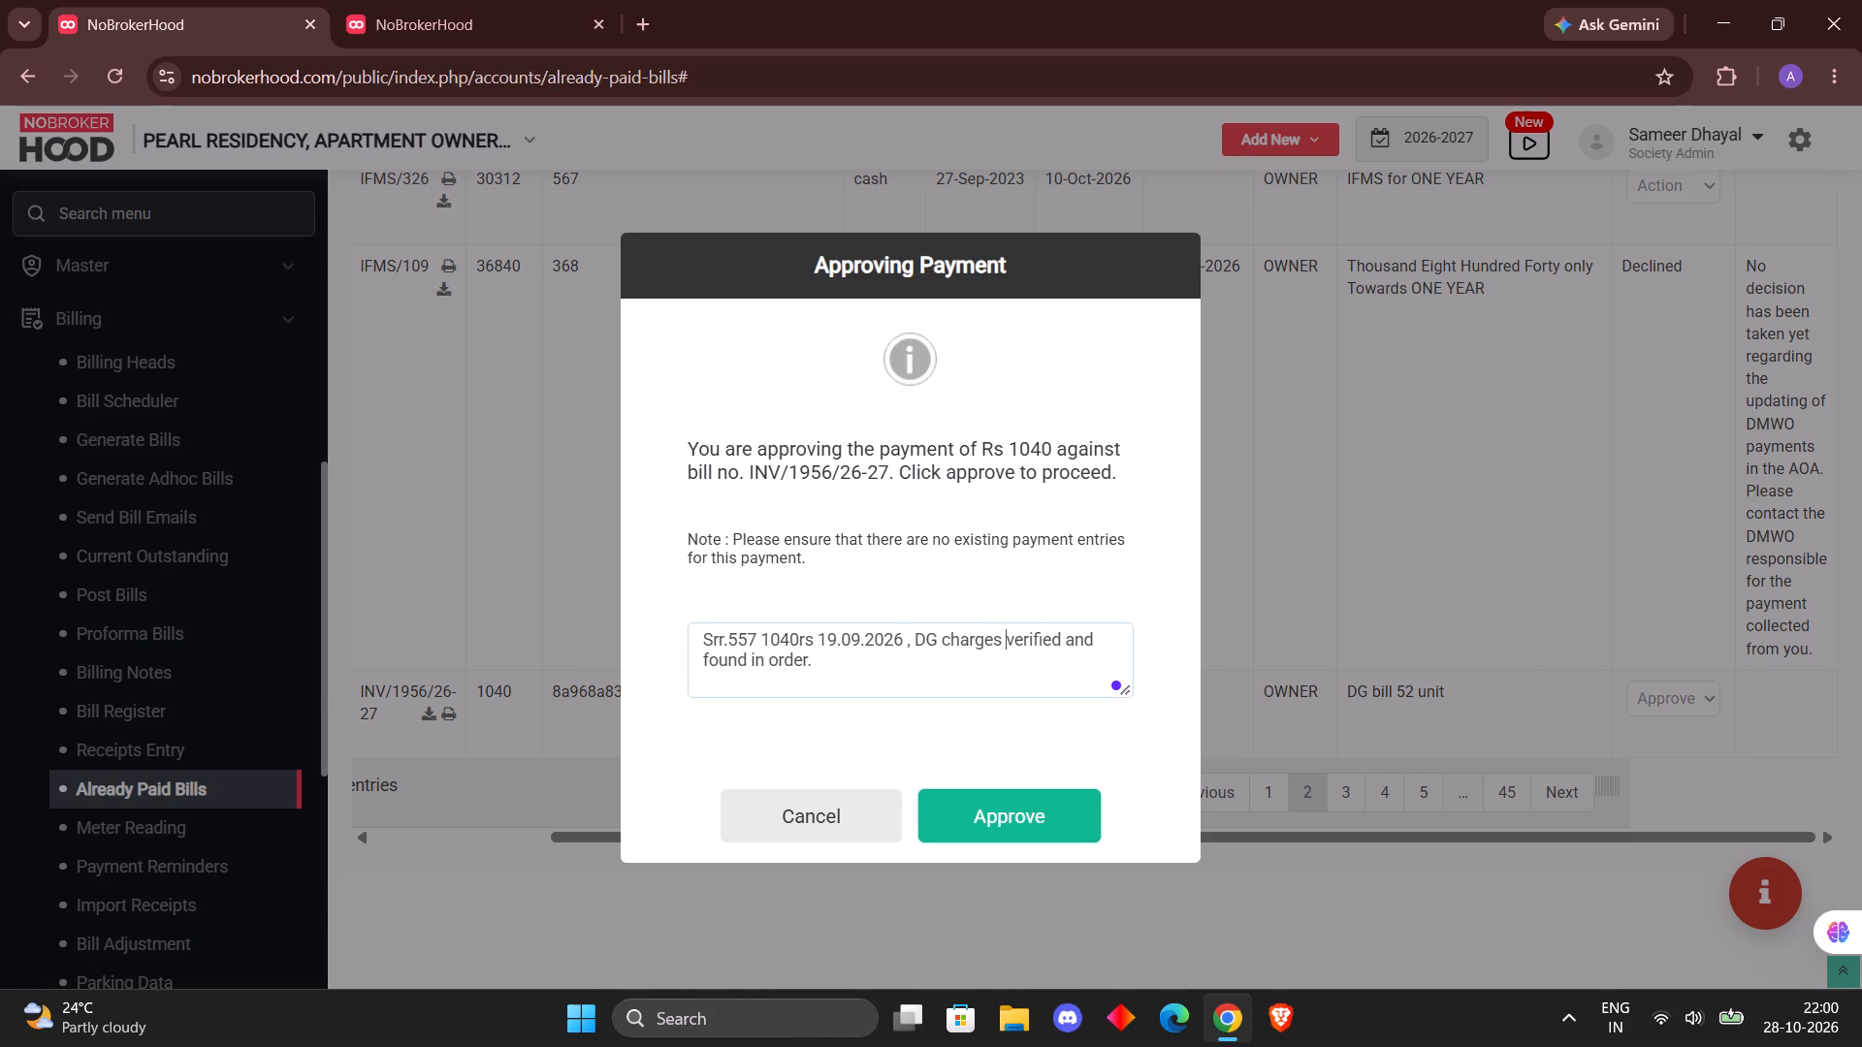
pyautogui.click(835, 652)
pyautogui.press('space')
pyautogui.write('Updated by Sameer')
pyautogui.press('.')
# Approve the Rs 1040 payment against bill INV/1956/26-27 and close the approval notice.
pyautogui.click(1004, 827)
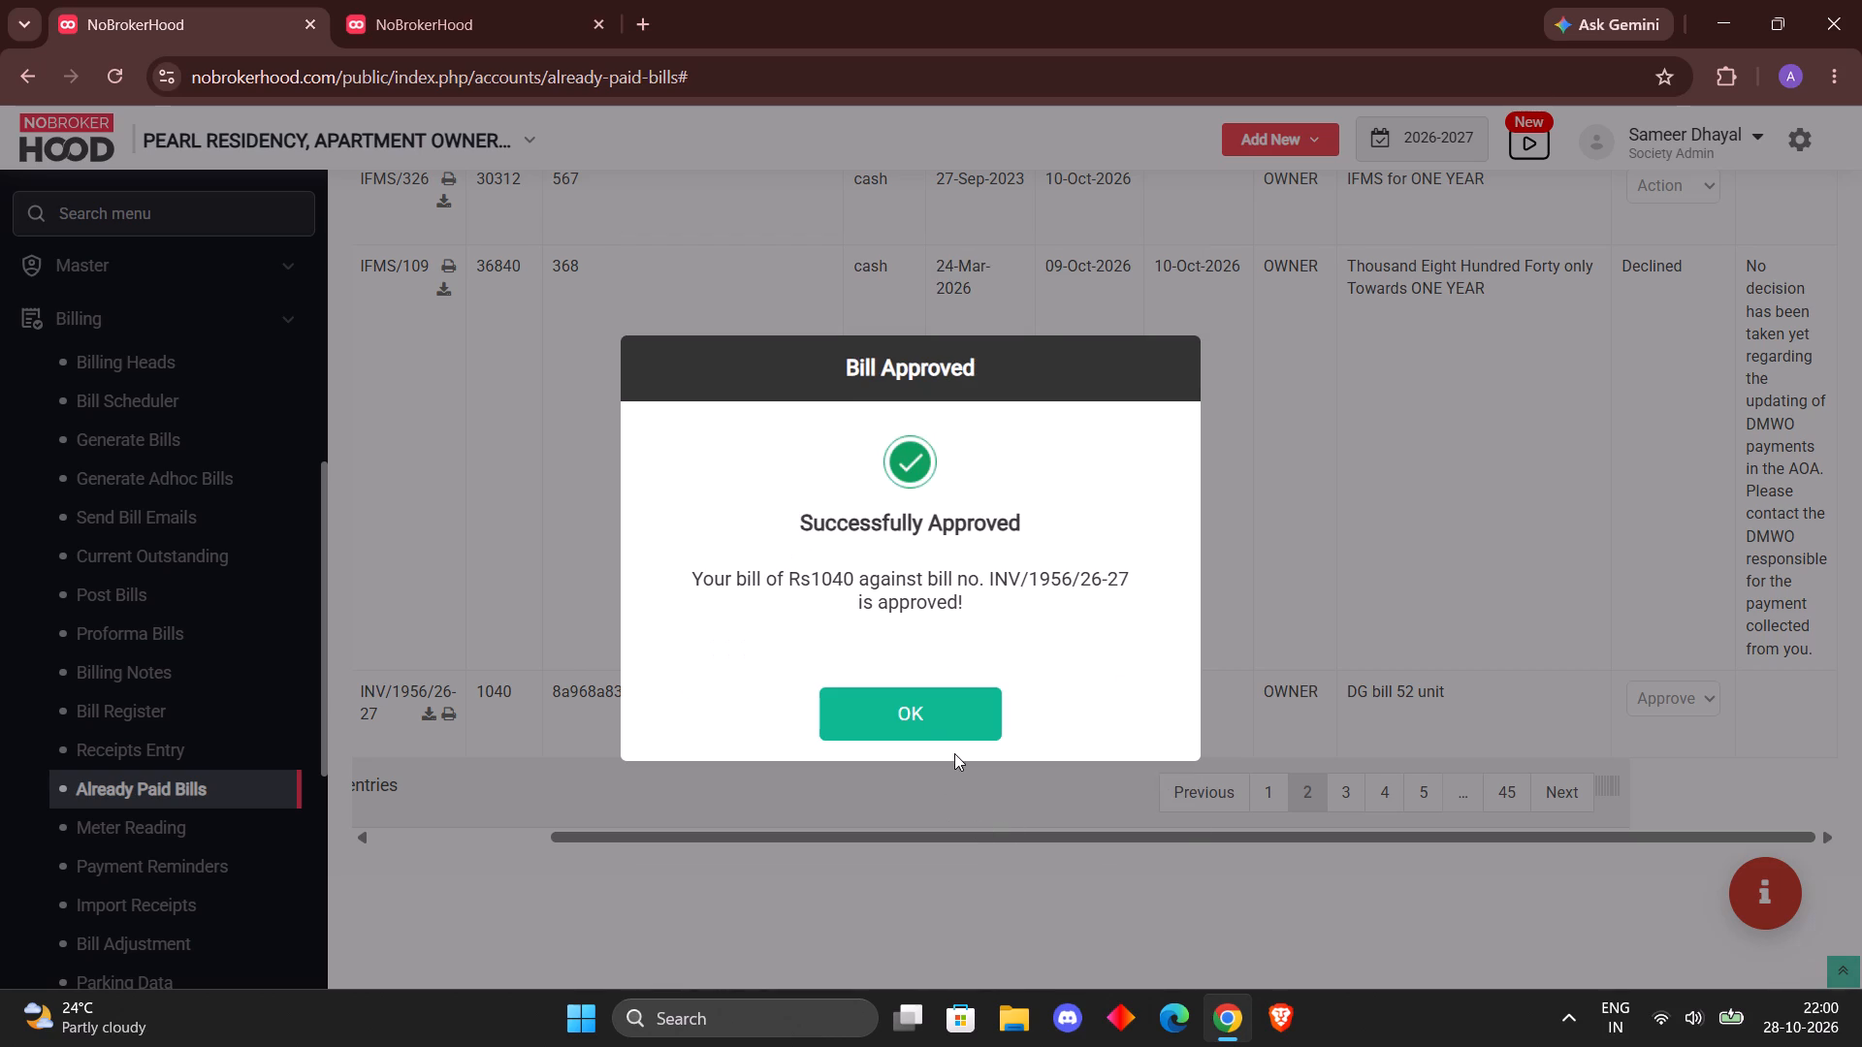
pyautogui.click(933, 701)
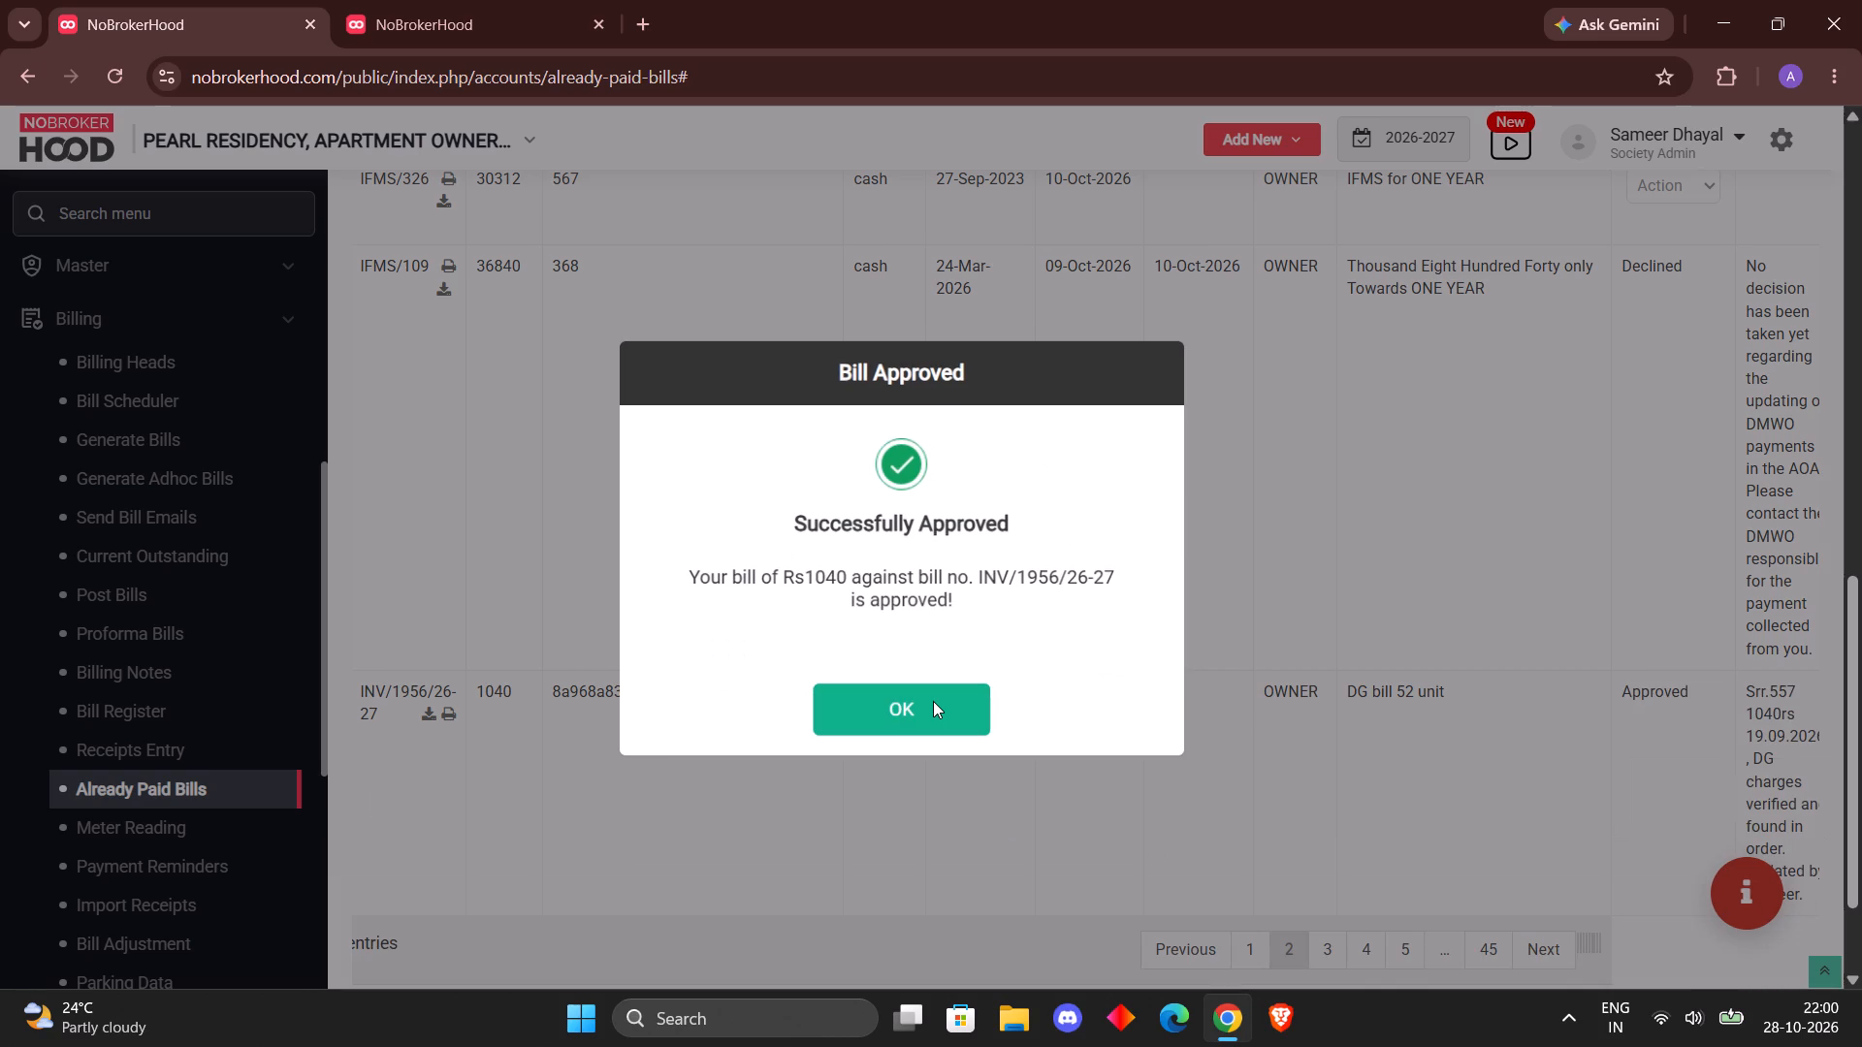
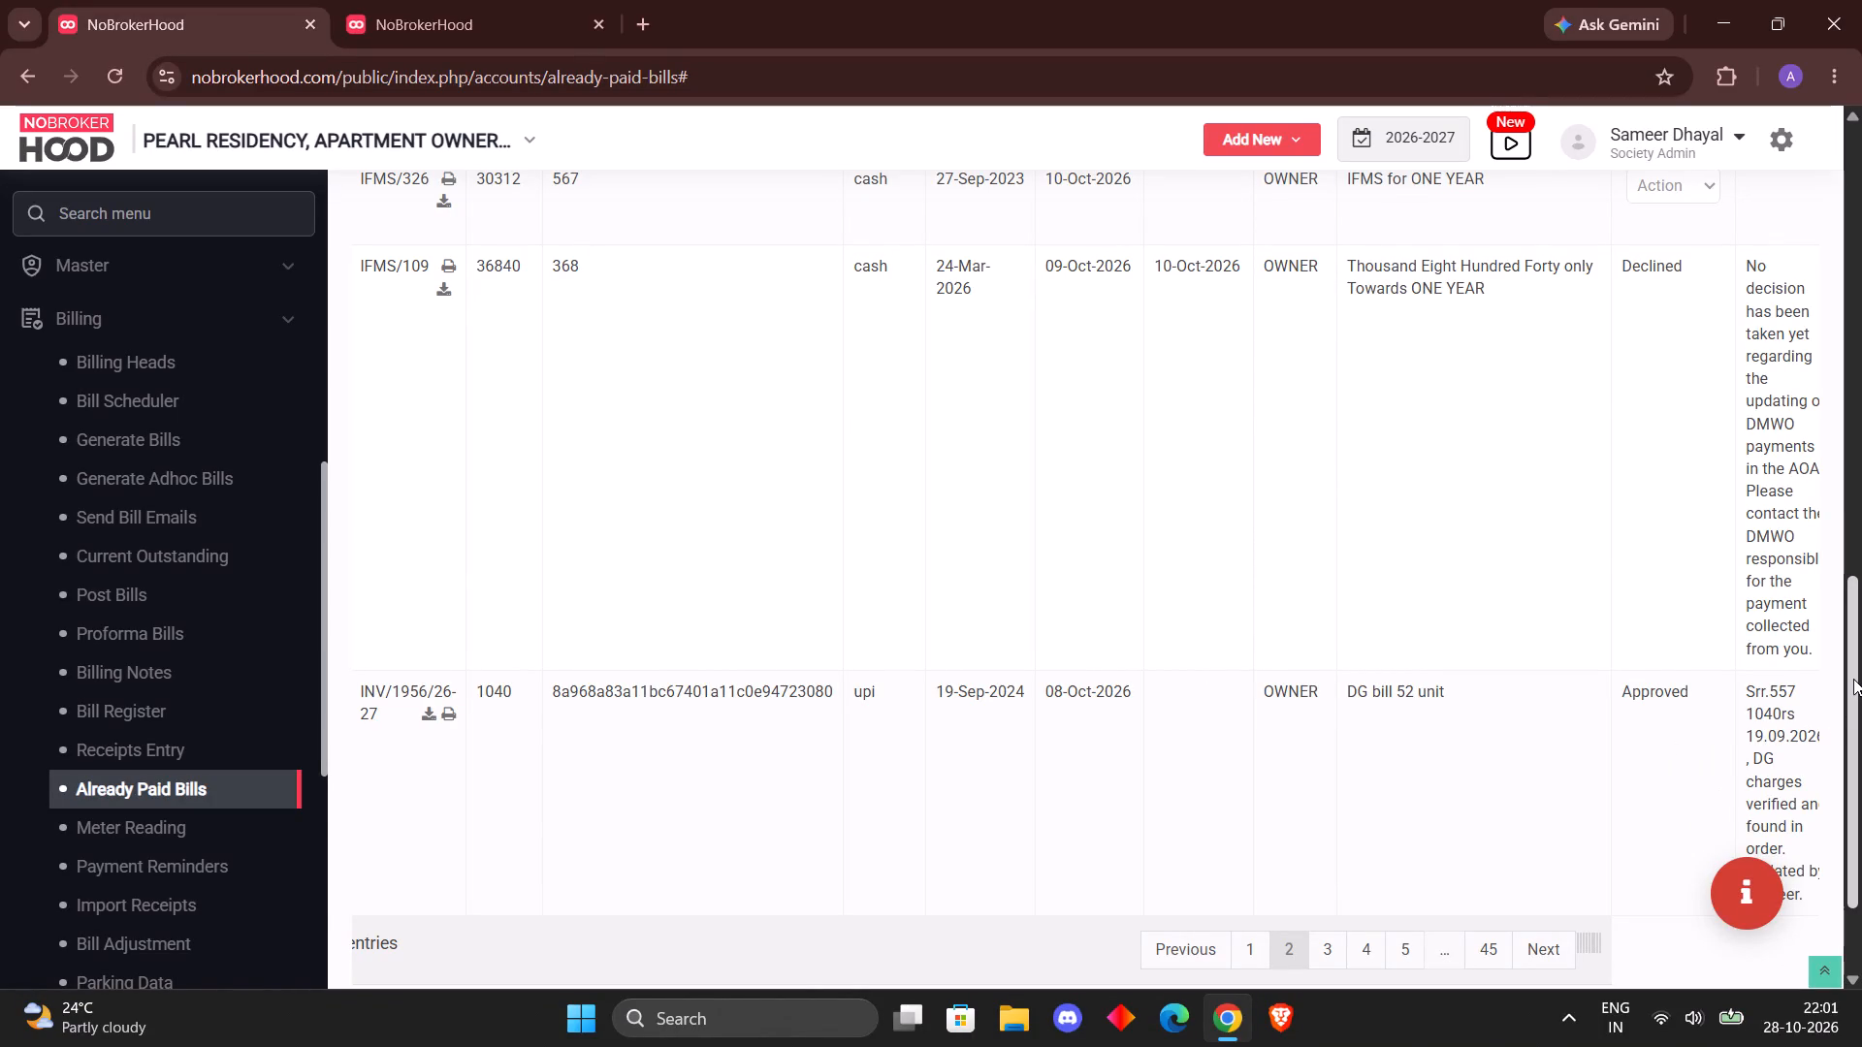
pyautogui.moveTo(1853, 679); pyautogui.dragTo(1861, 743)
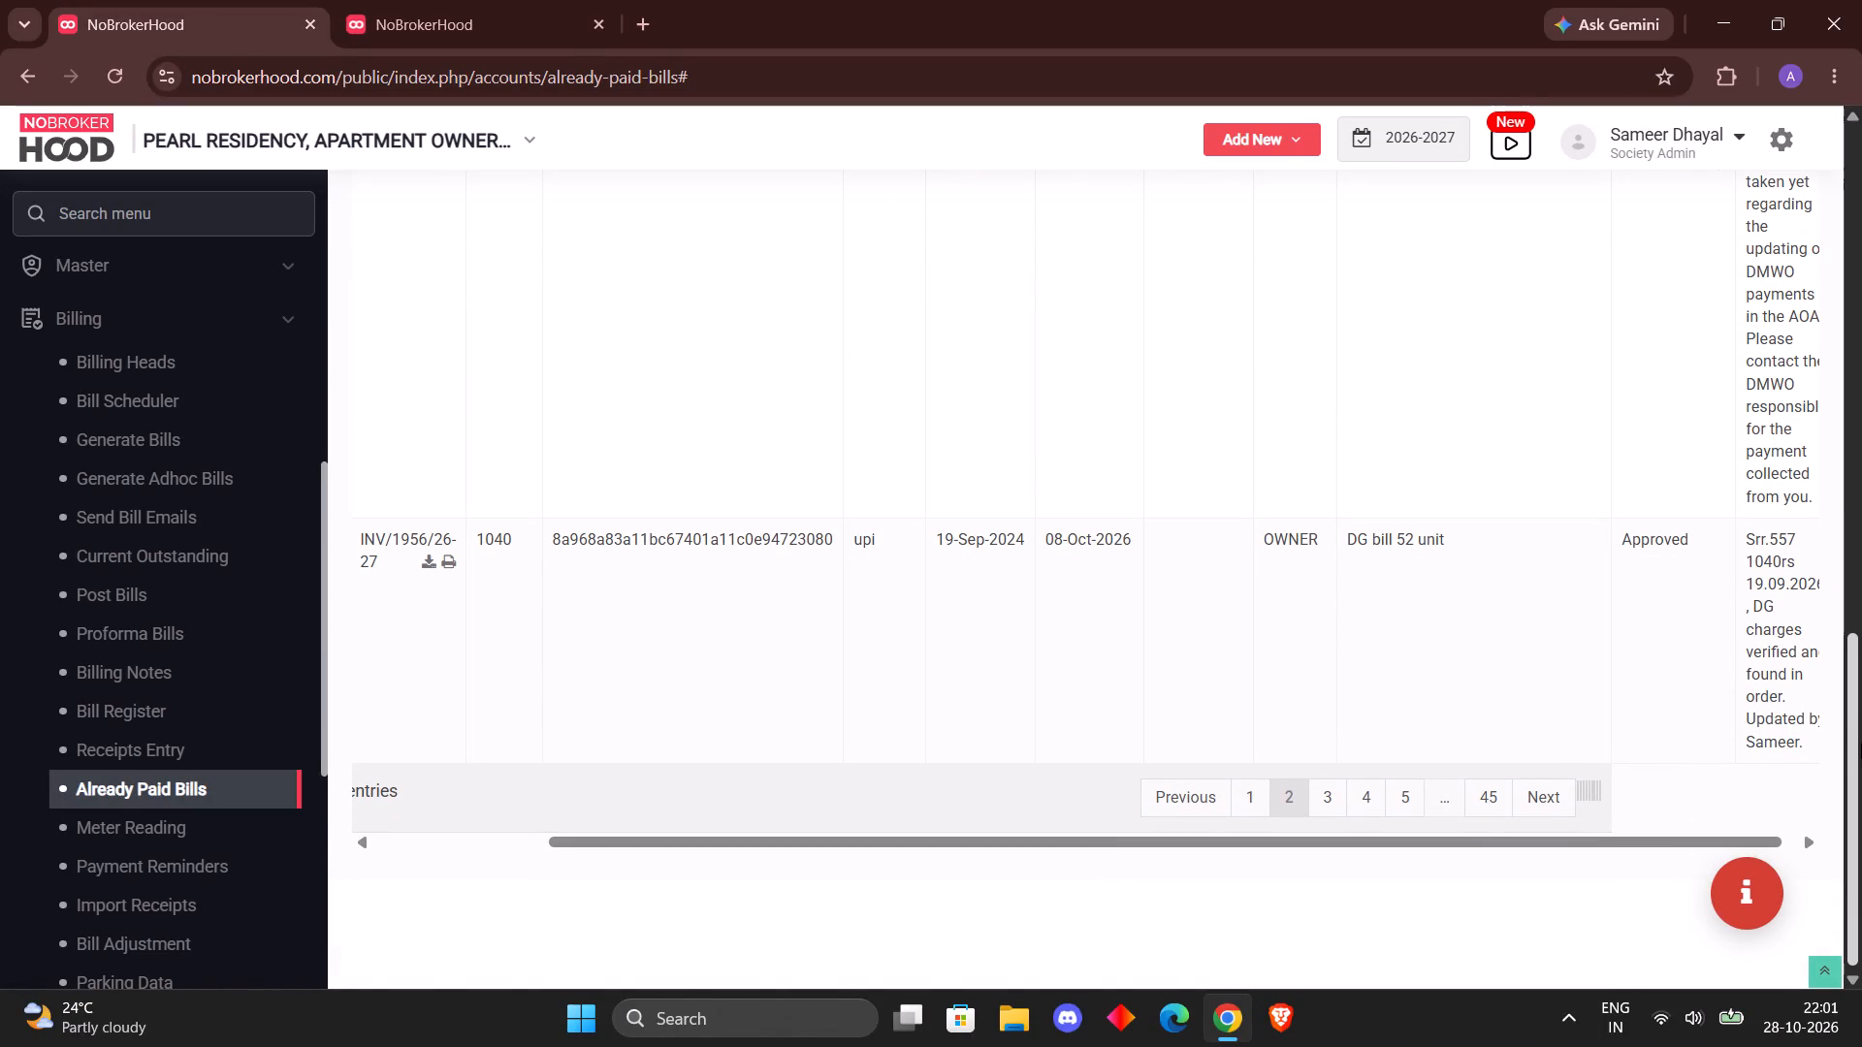
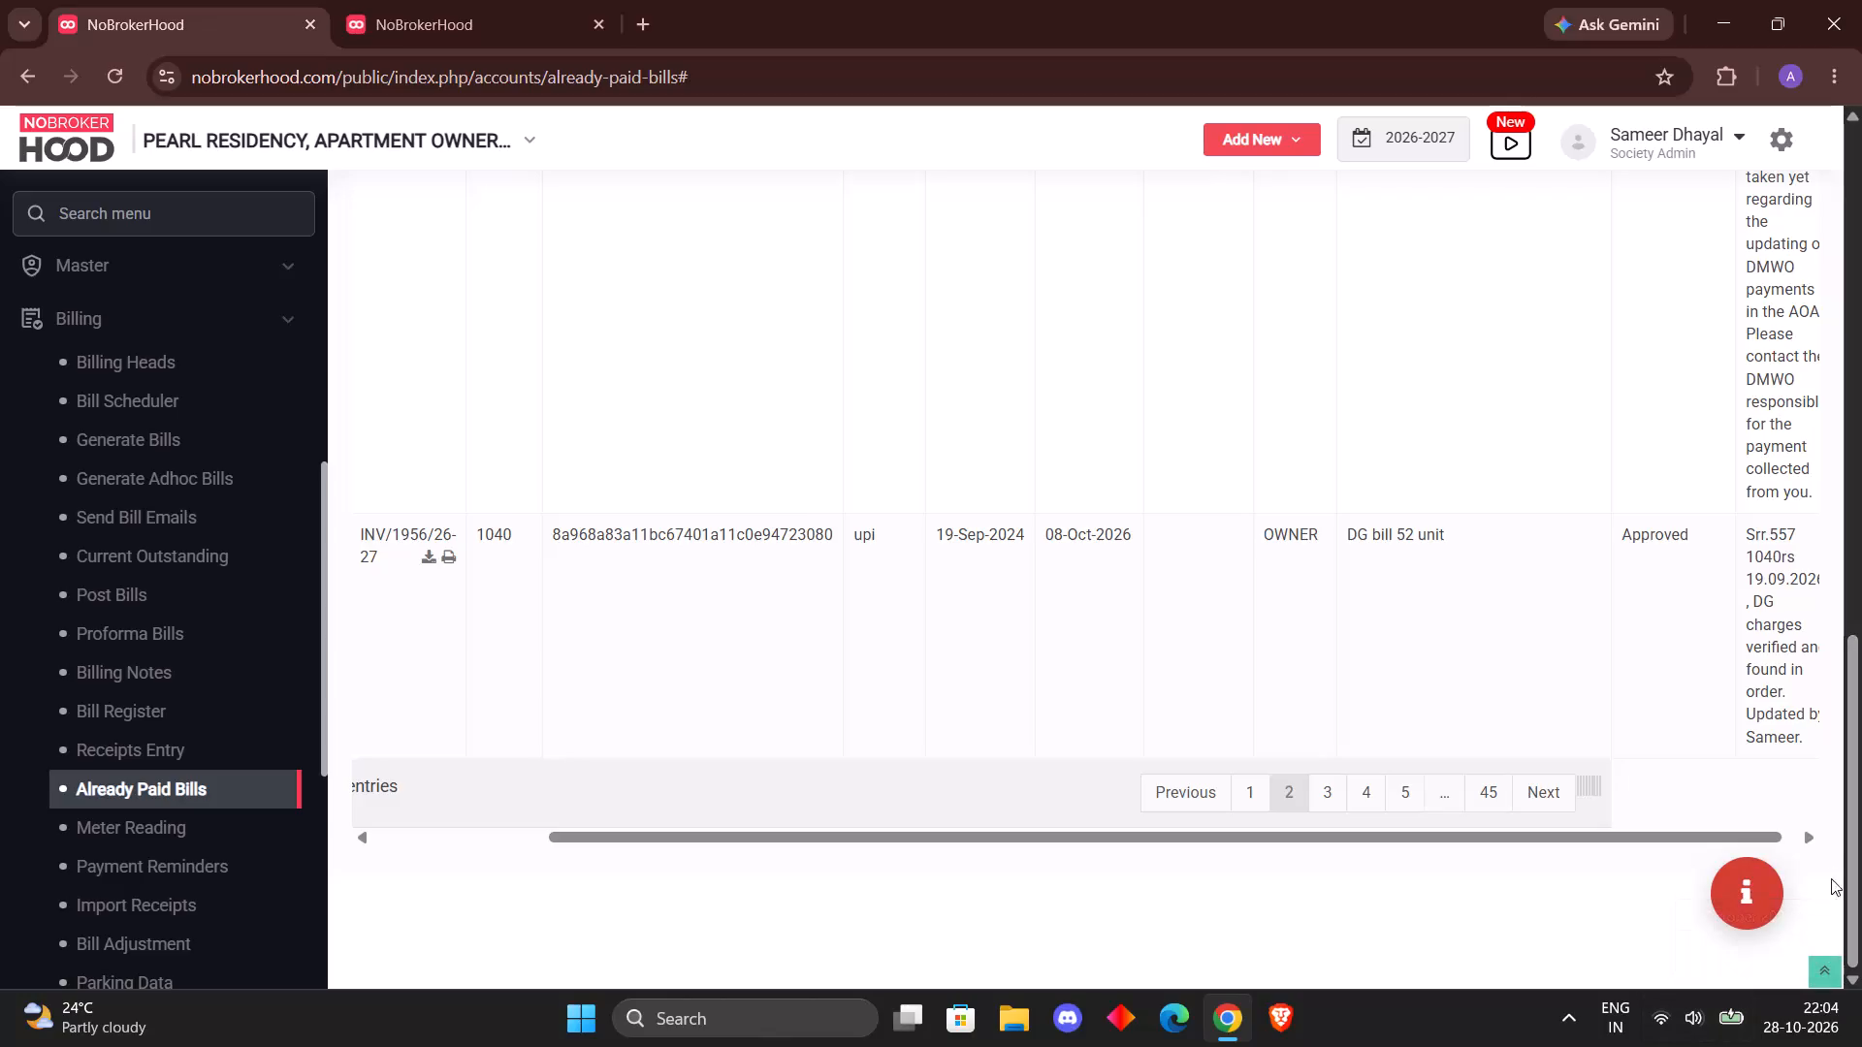
pyautogui.moveTo(1851, 824); pyautogui.dragTo(1861, 654)
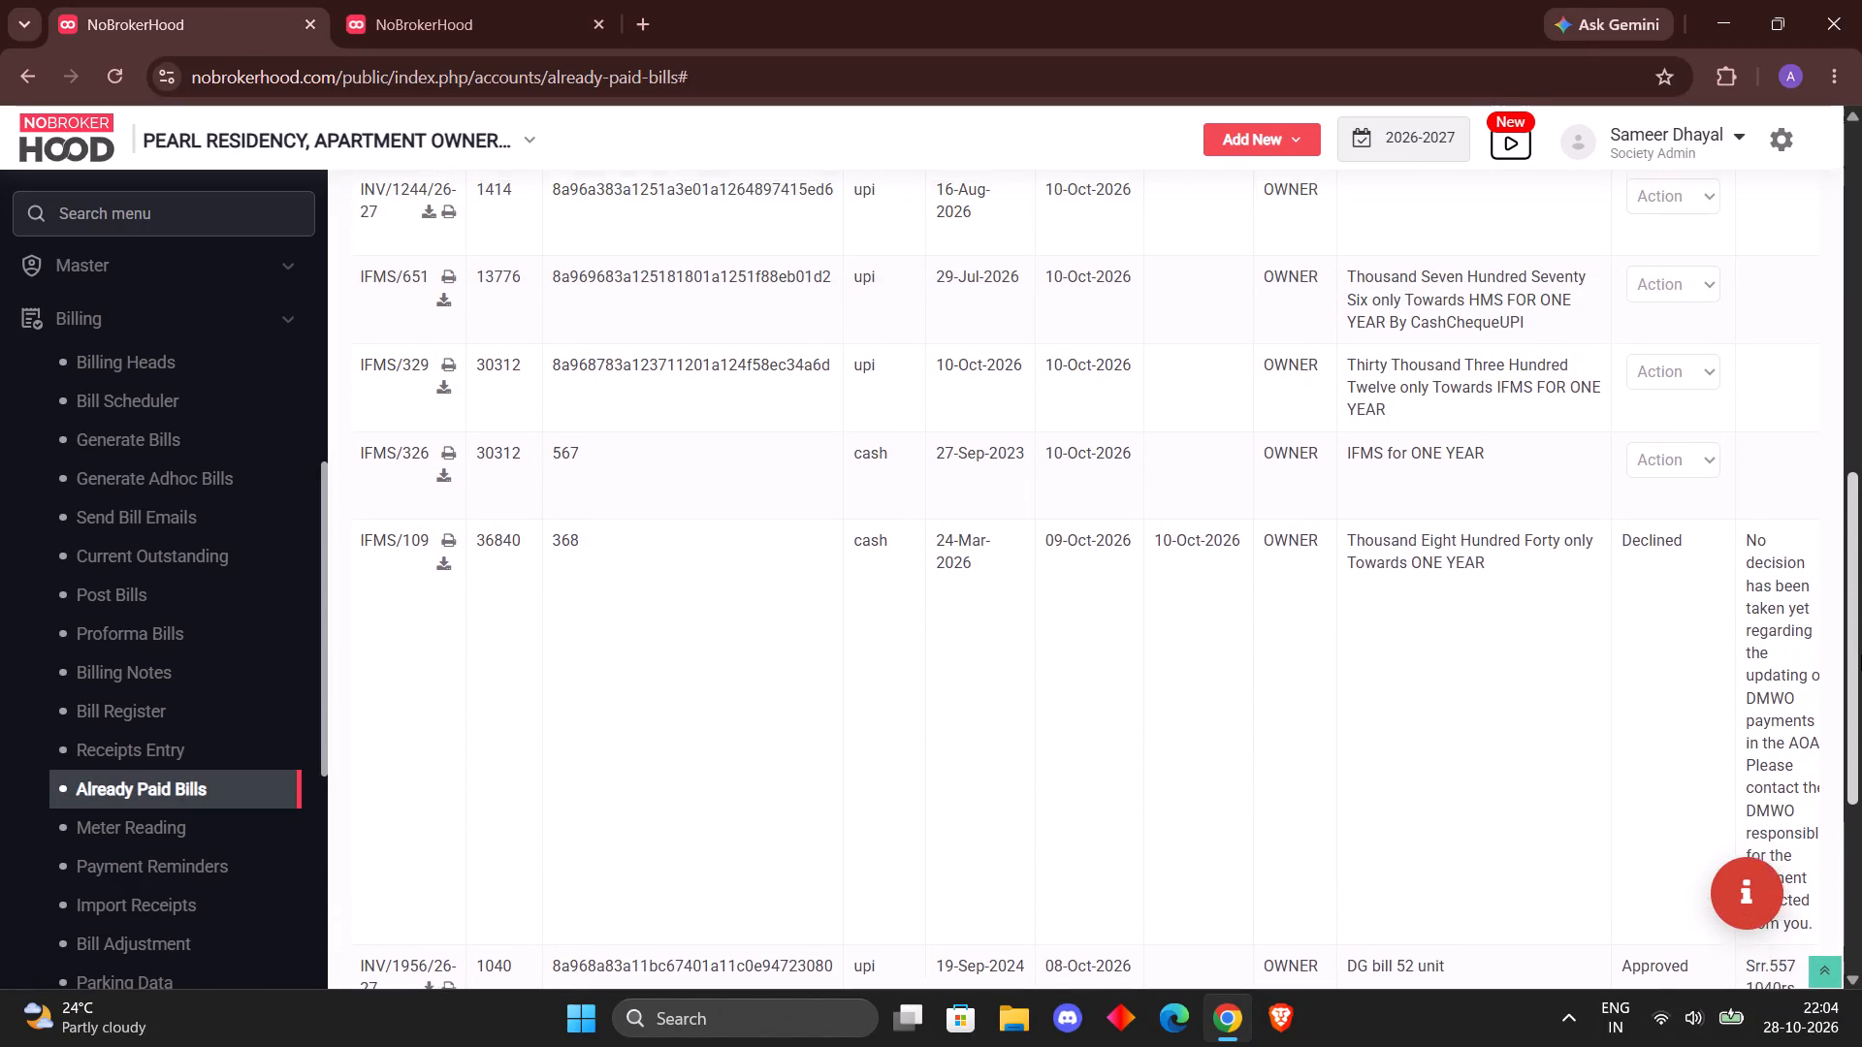
pyautogui.moveTo(1861, 654); pyautogui.dragTo(1861, 585)
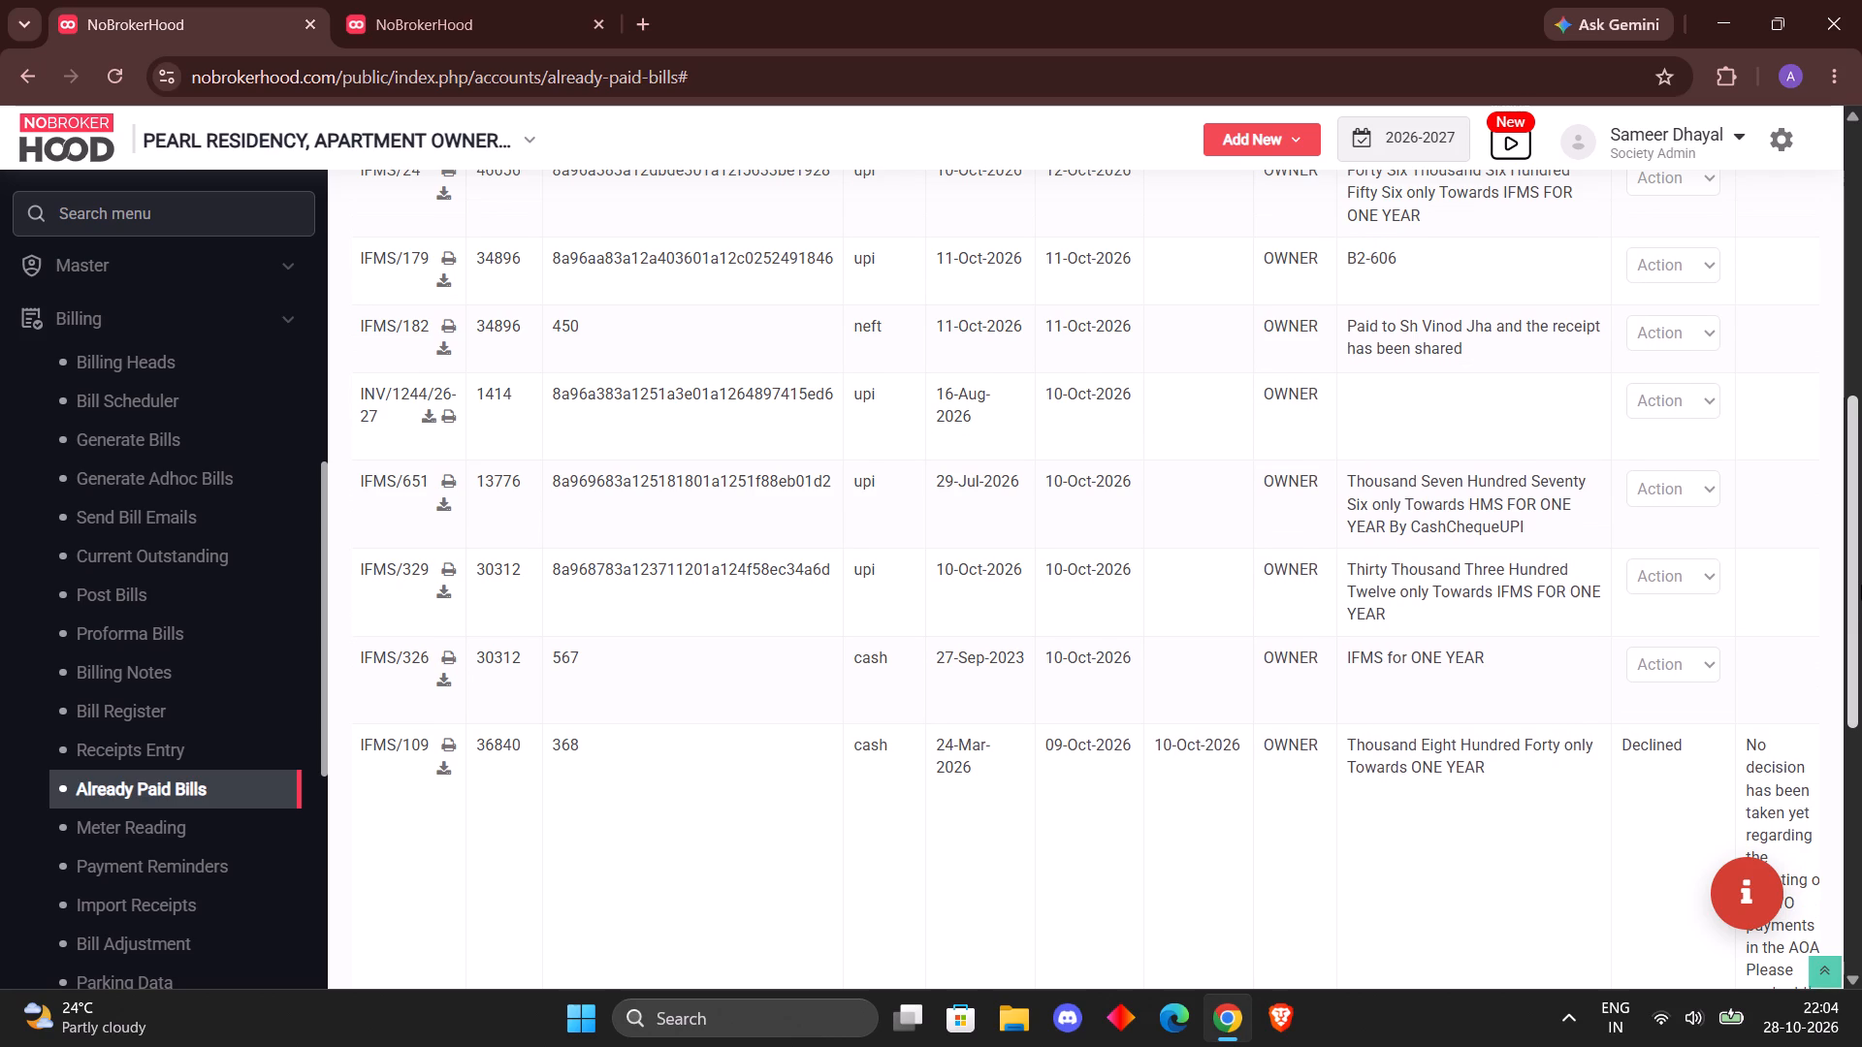
pyautogui.moveTo(1861, 585); pyautogui.dragTo(1861, 470)
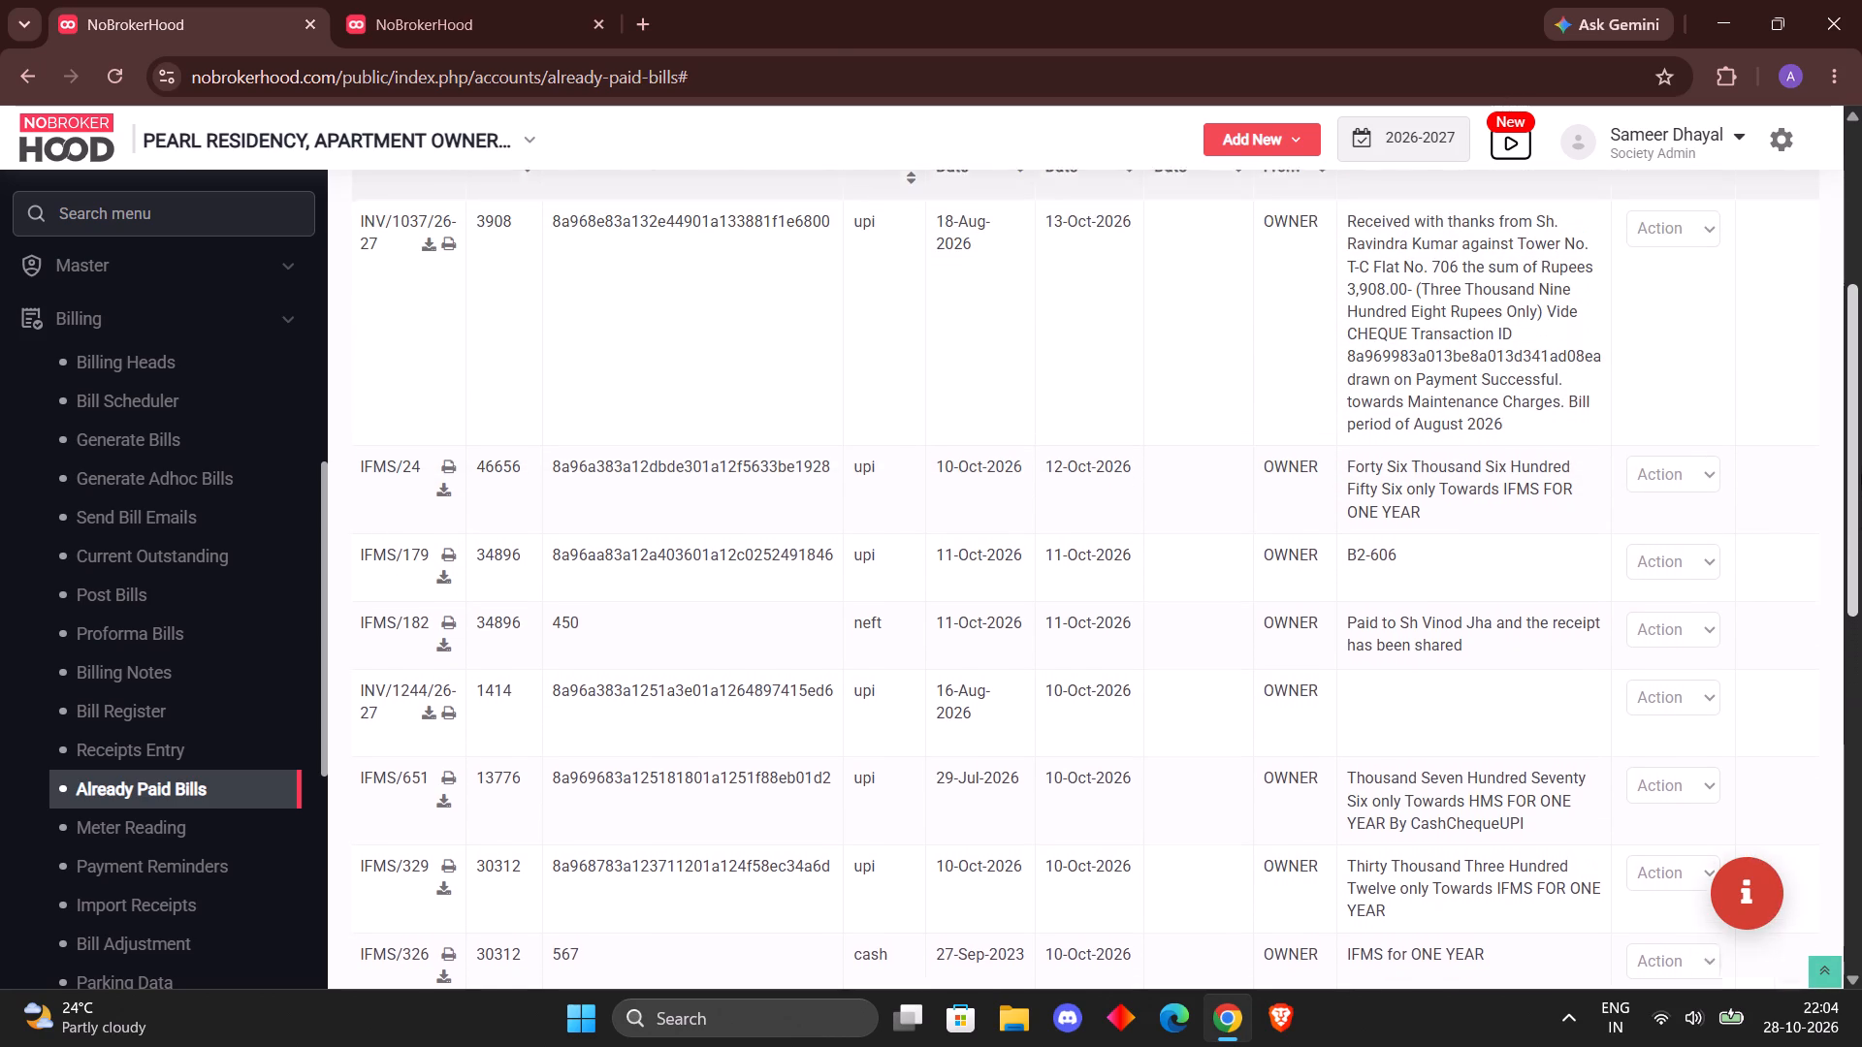
pyautogui.moveTo(1861, 470); pyautogui.dragTo(1861, 456)
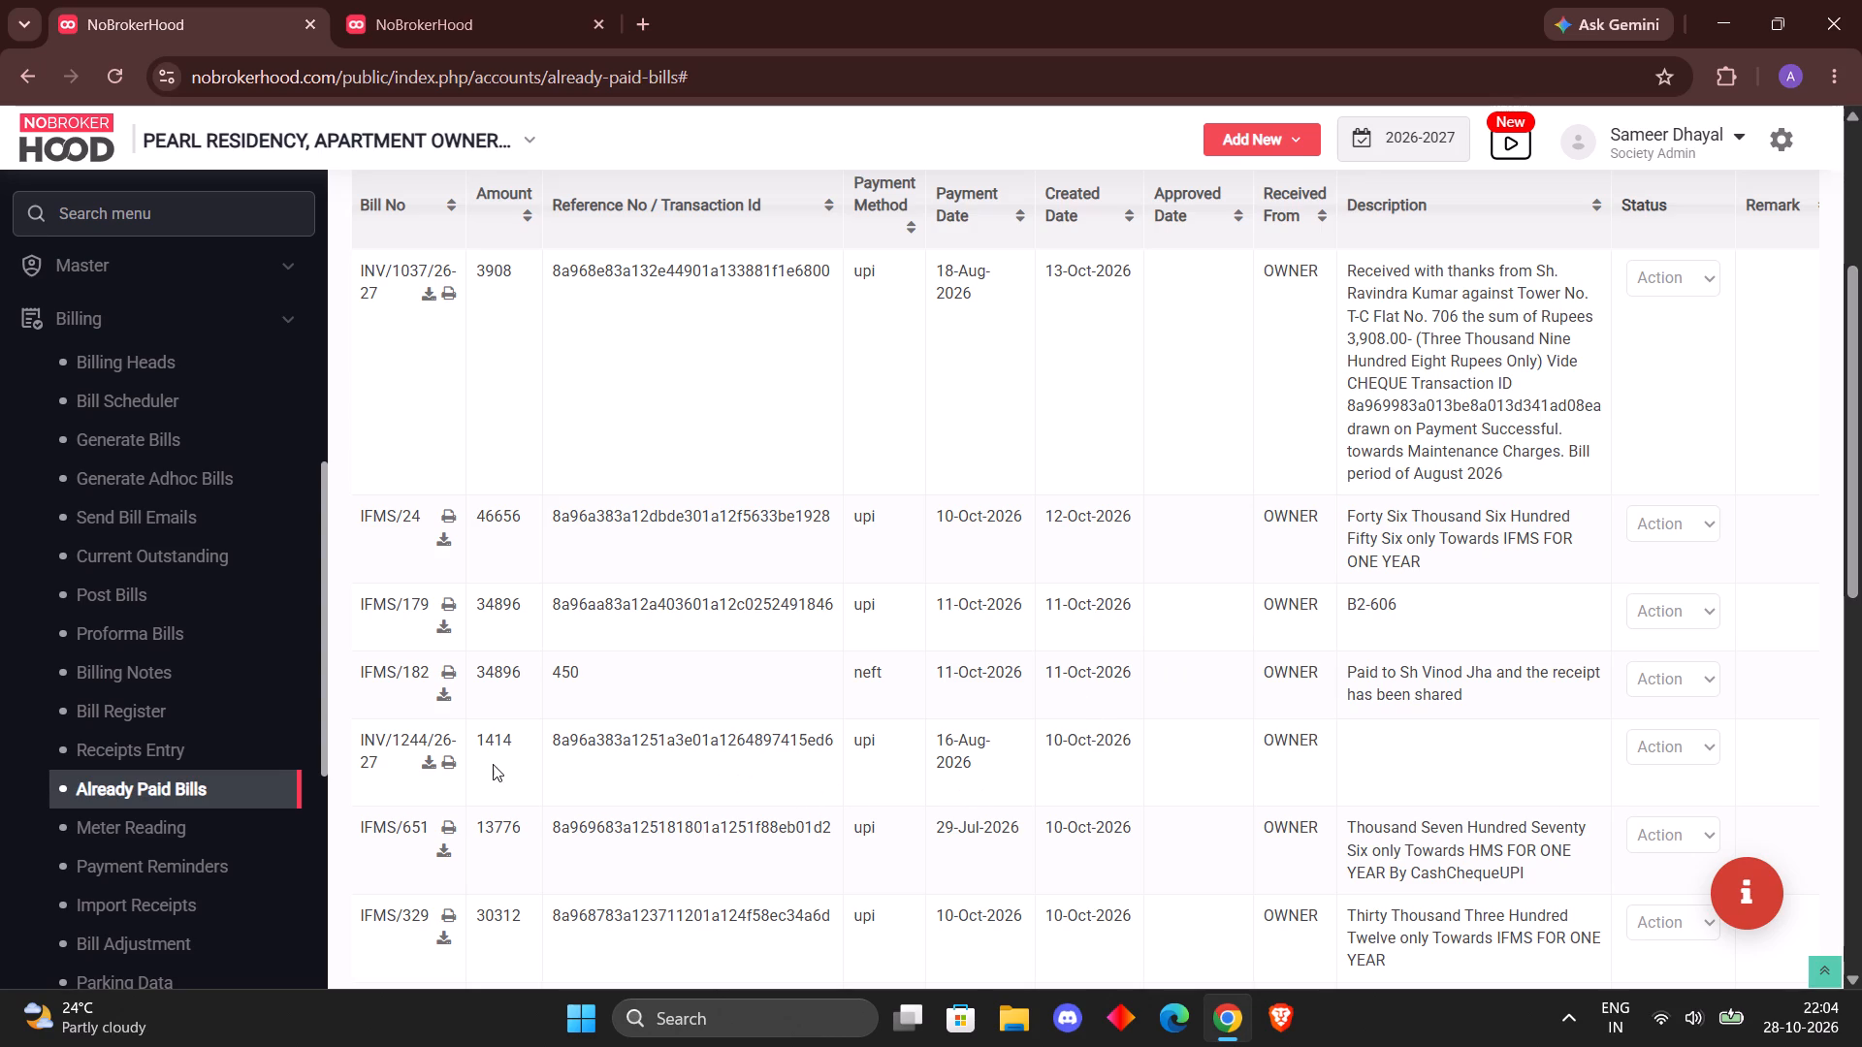
pyautogui.click(426, 759)
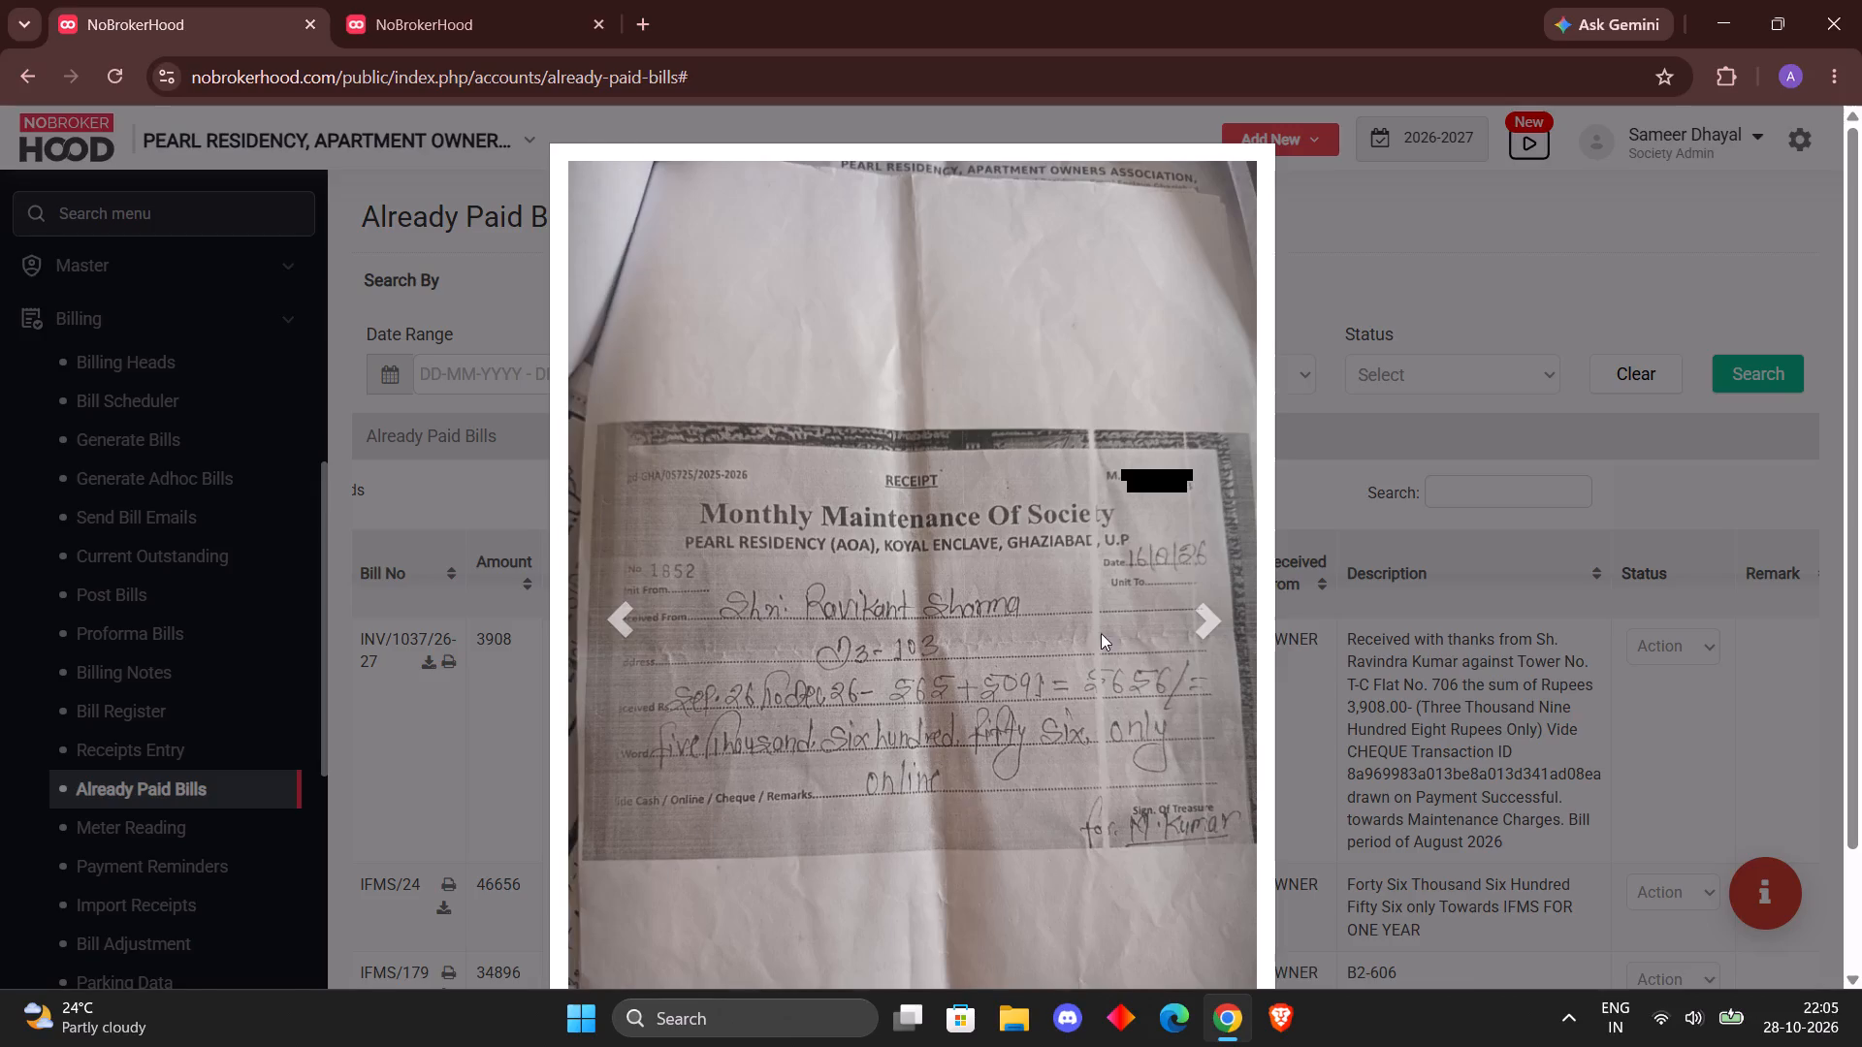
pyautogui.click(1208, 625)
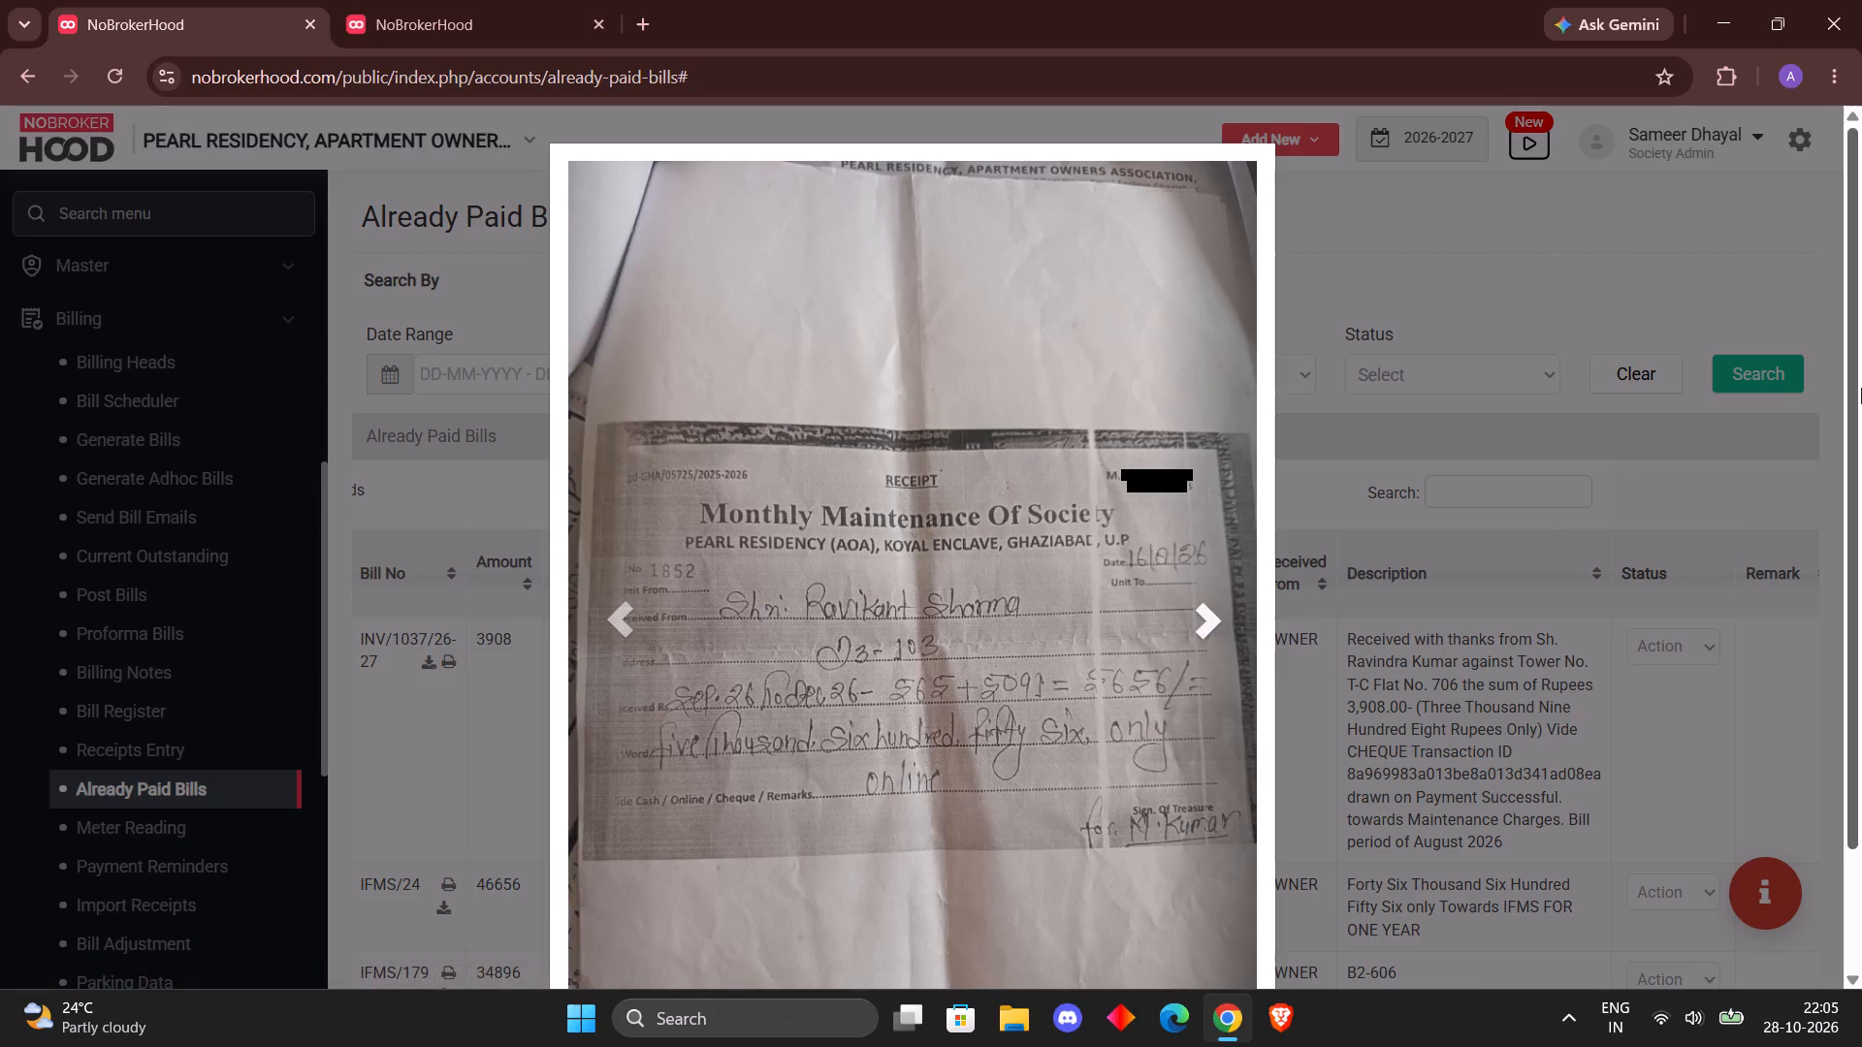
pyautogui.moveTo(1854, 388); pyautogui.dragTo(1857, 534)
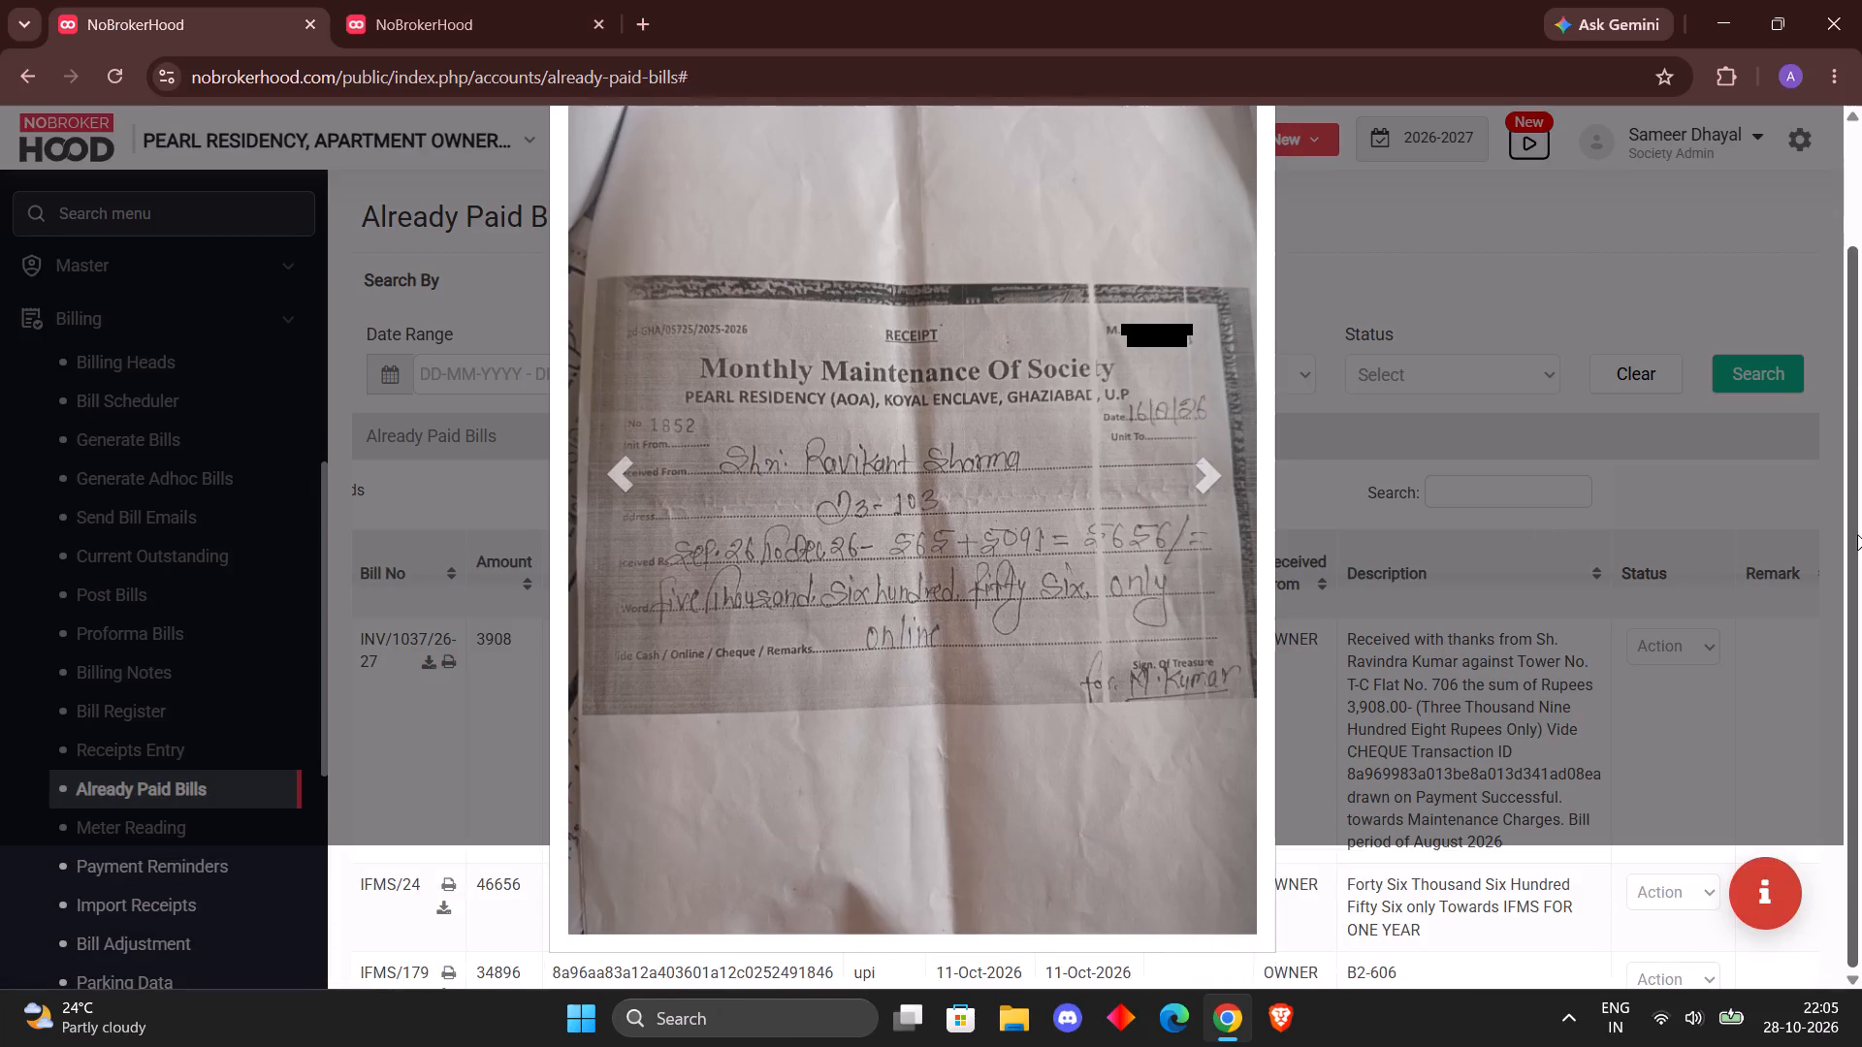
pyautogui.moveTo(1857, 534); pyautogui.dragTo(1858, 534)
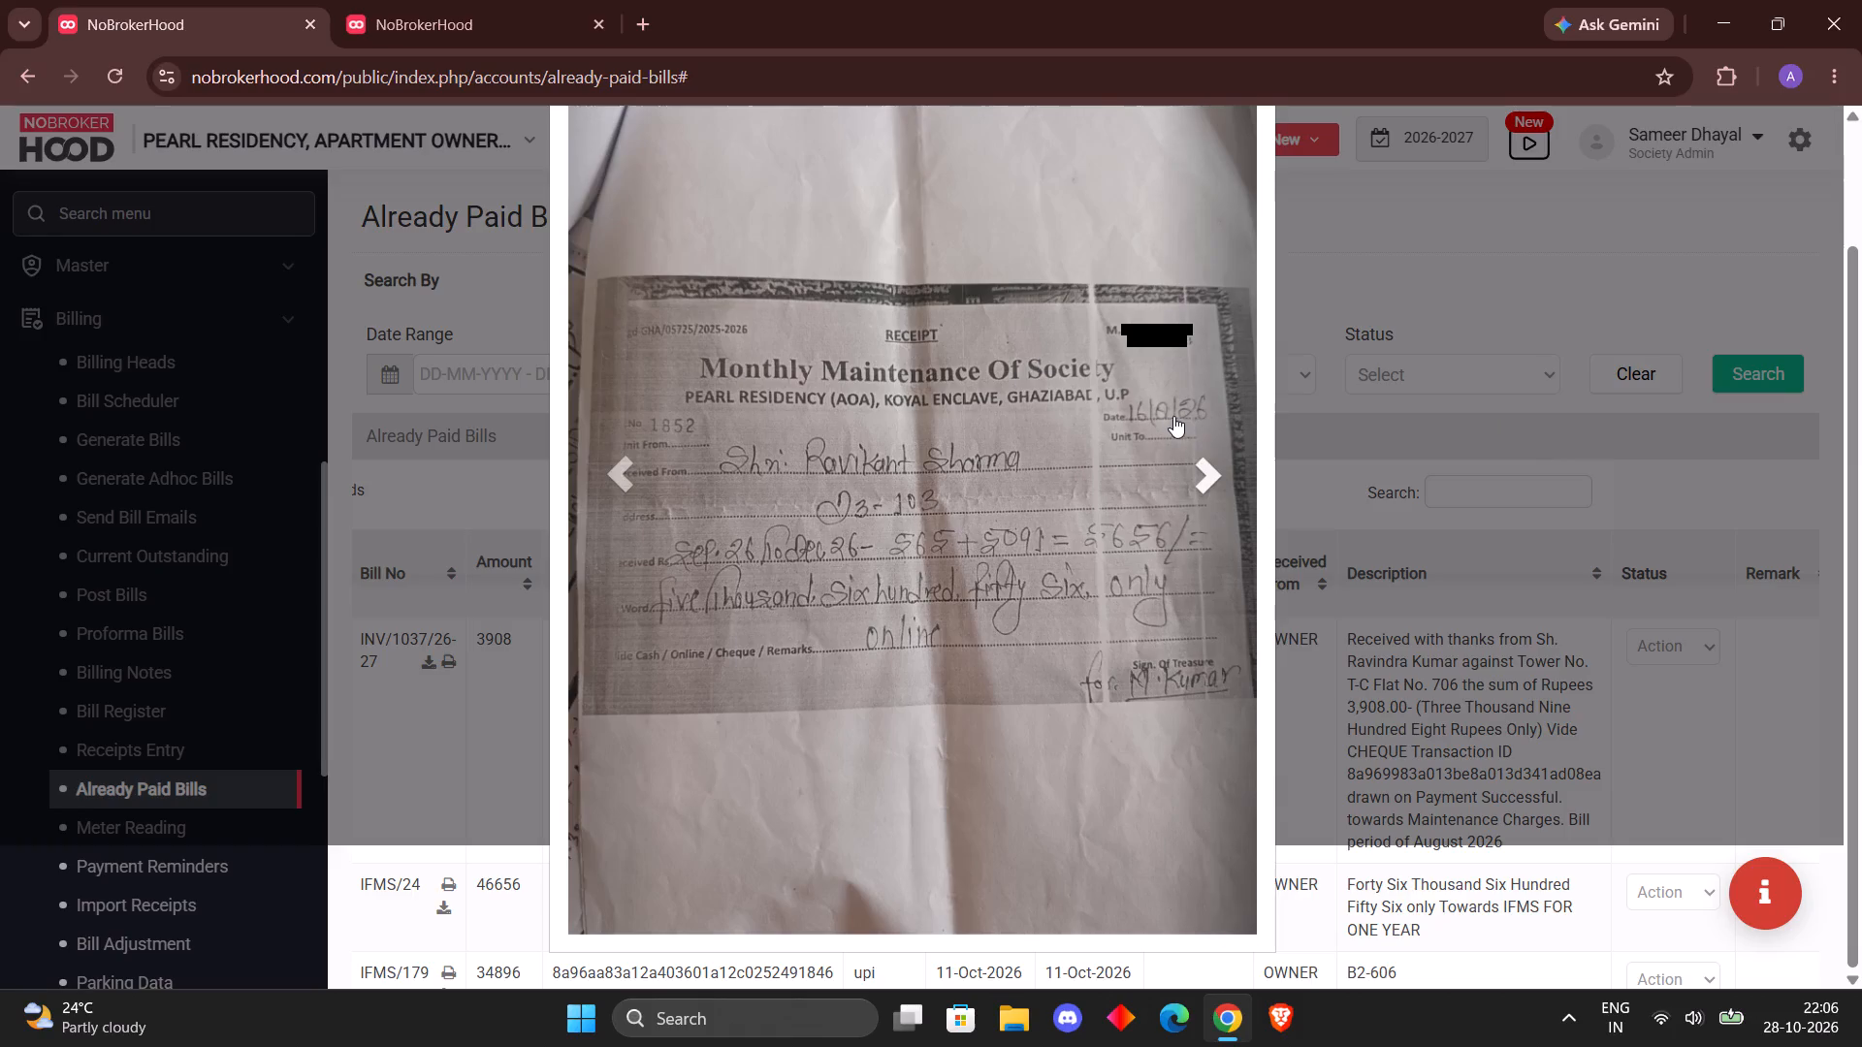
# Switch to the other NoBrokerHood browser tab that holds the member's ledger.
pyautogui.click(533, 9)
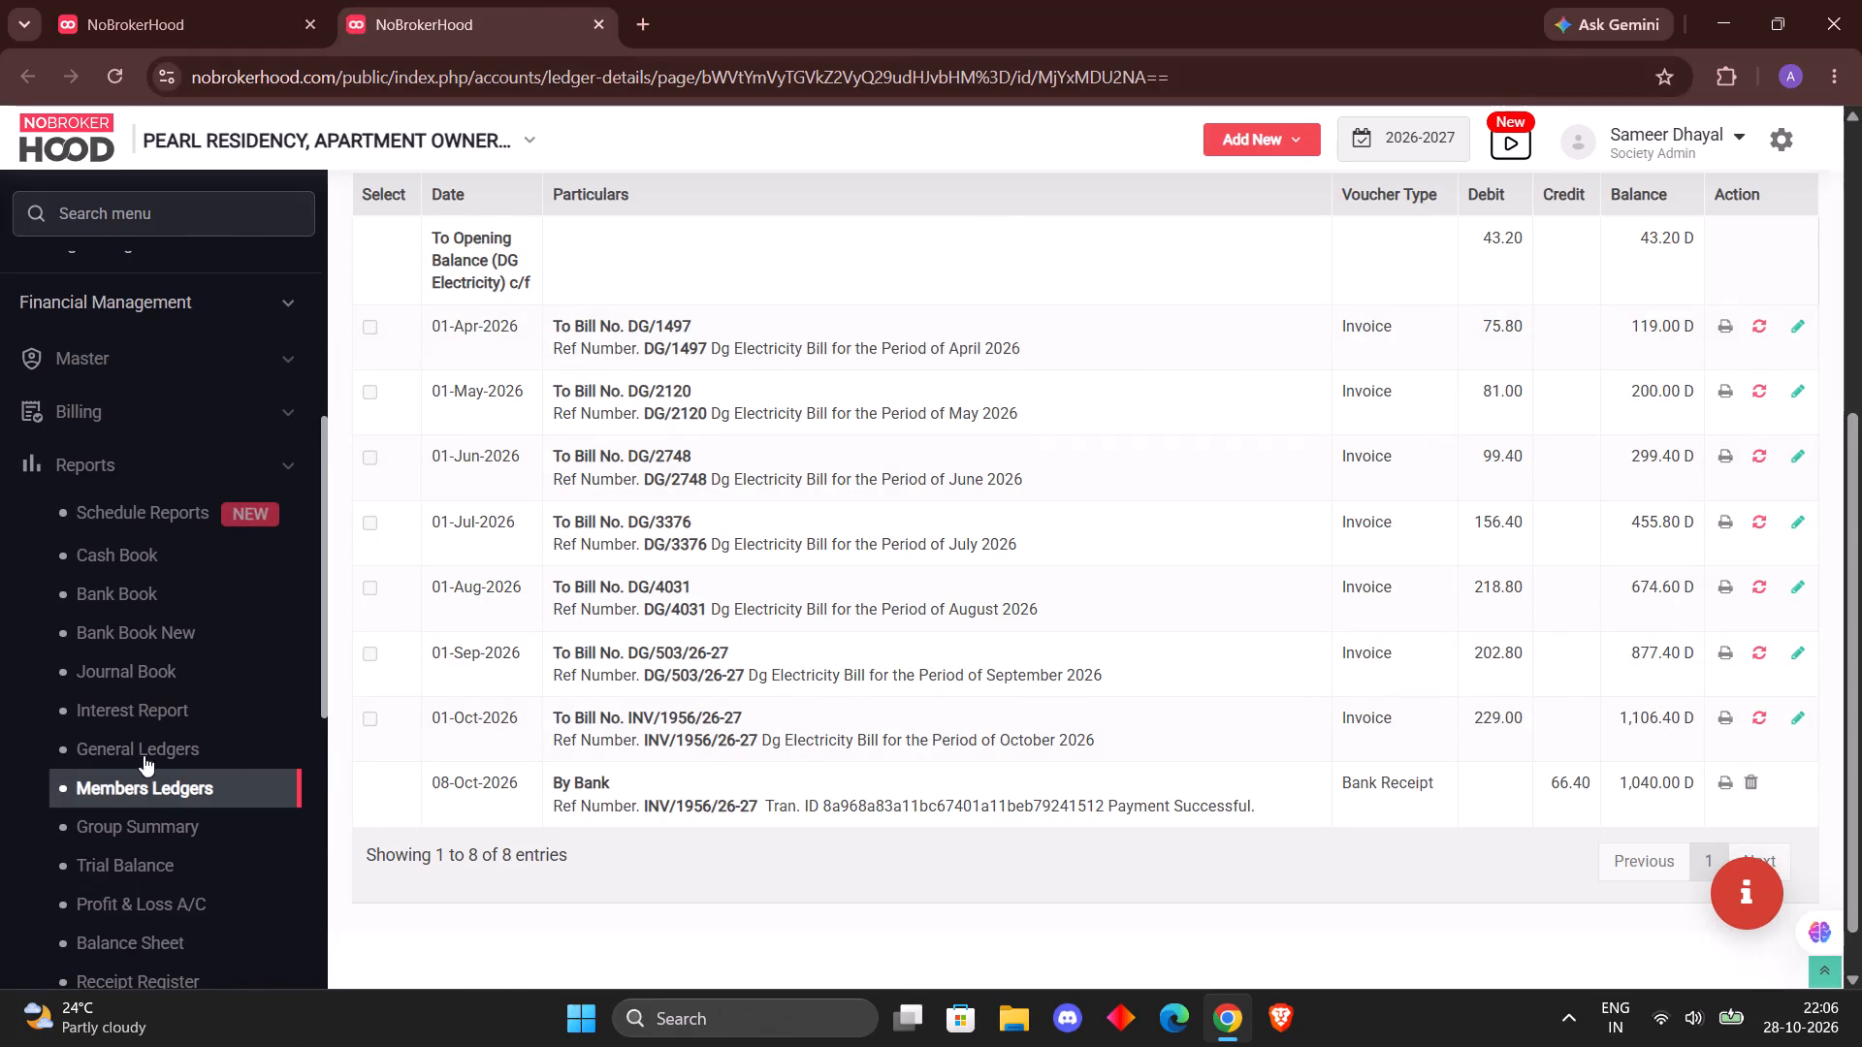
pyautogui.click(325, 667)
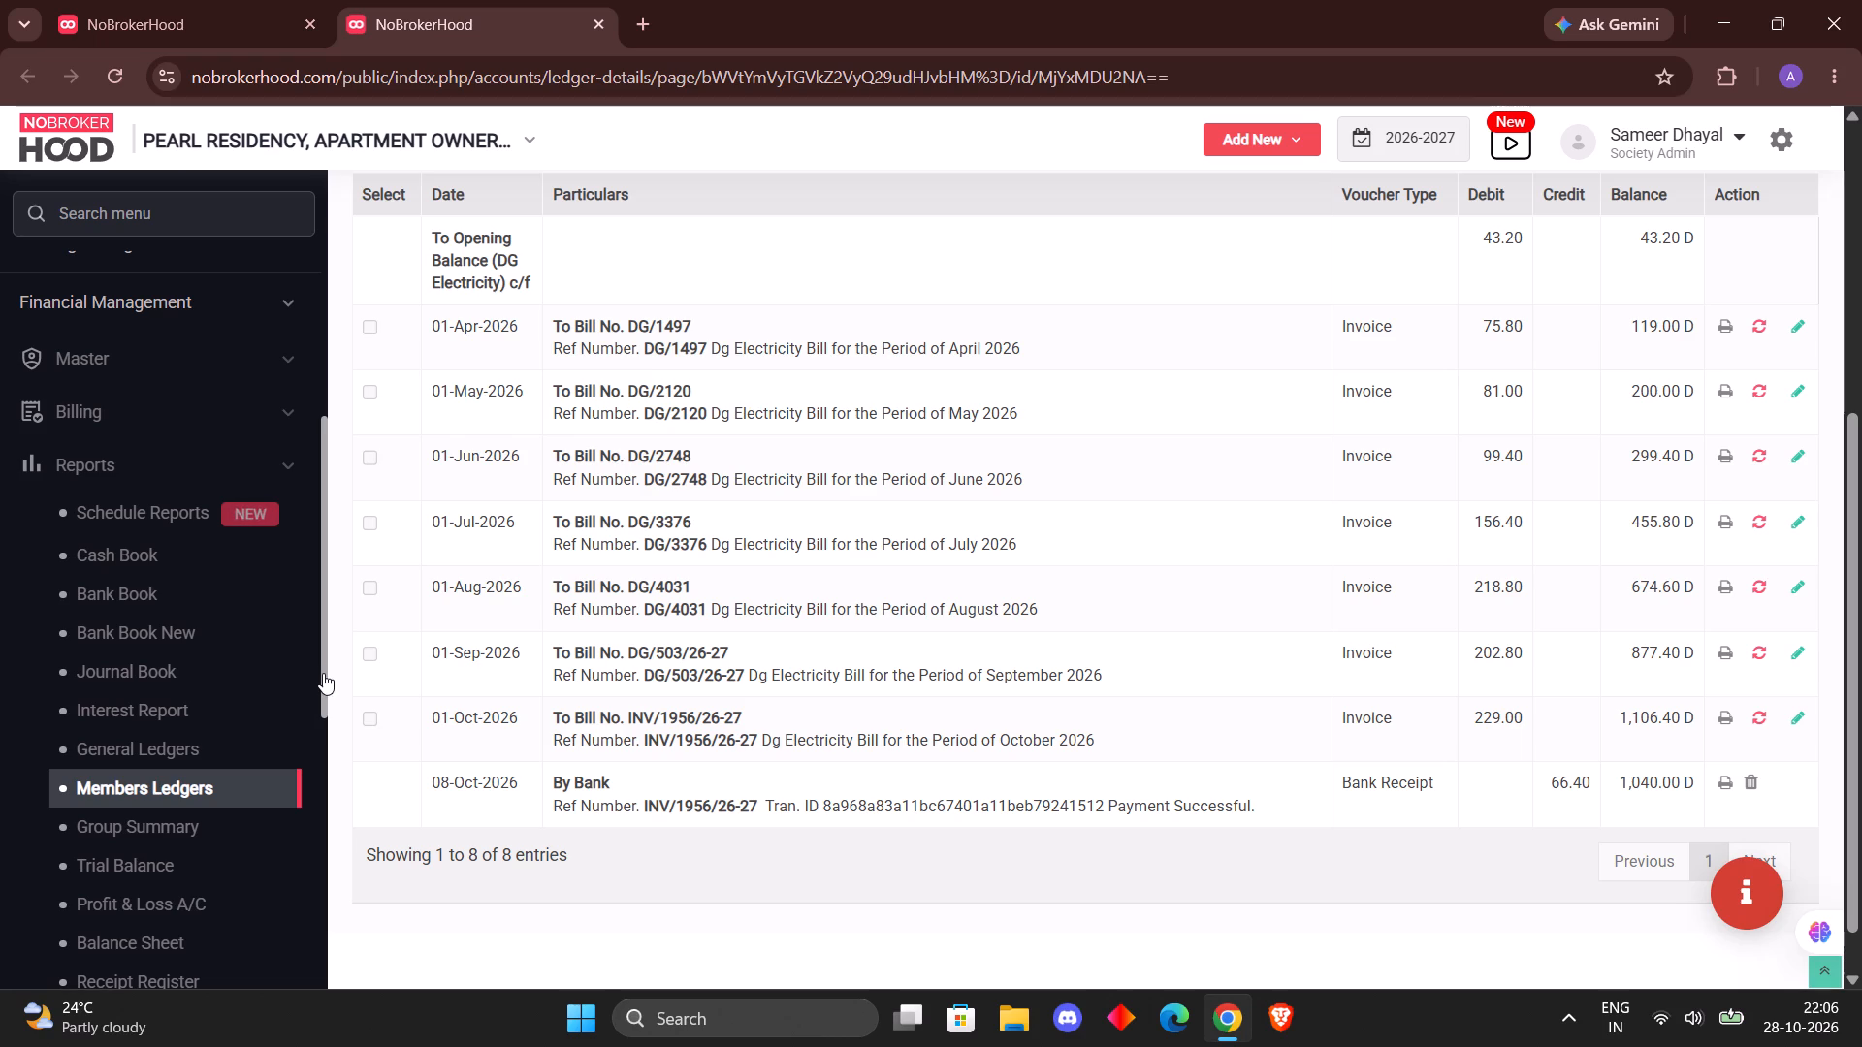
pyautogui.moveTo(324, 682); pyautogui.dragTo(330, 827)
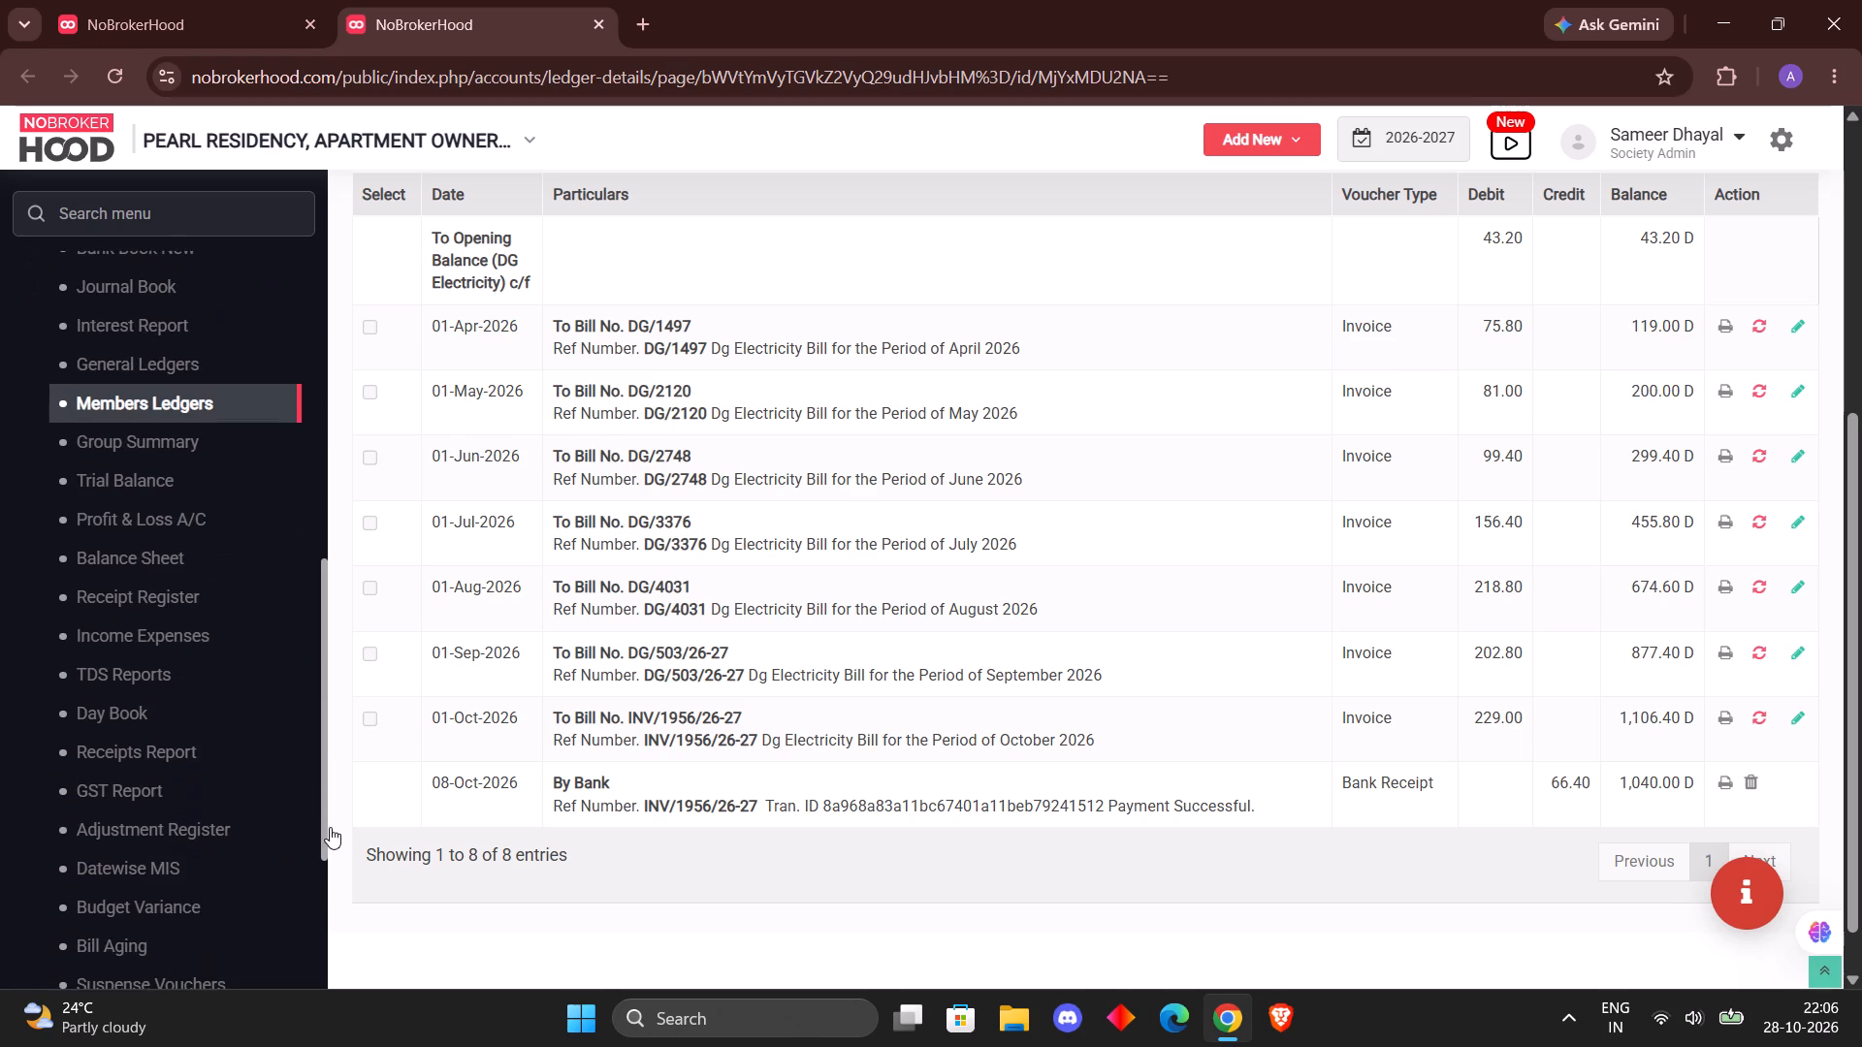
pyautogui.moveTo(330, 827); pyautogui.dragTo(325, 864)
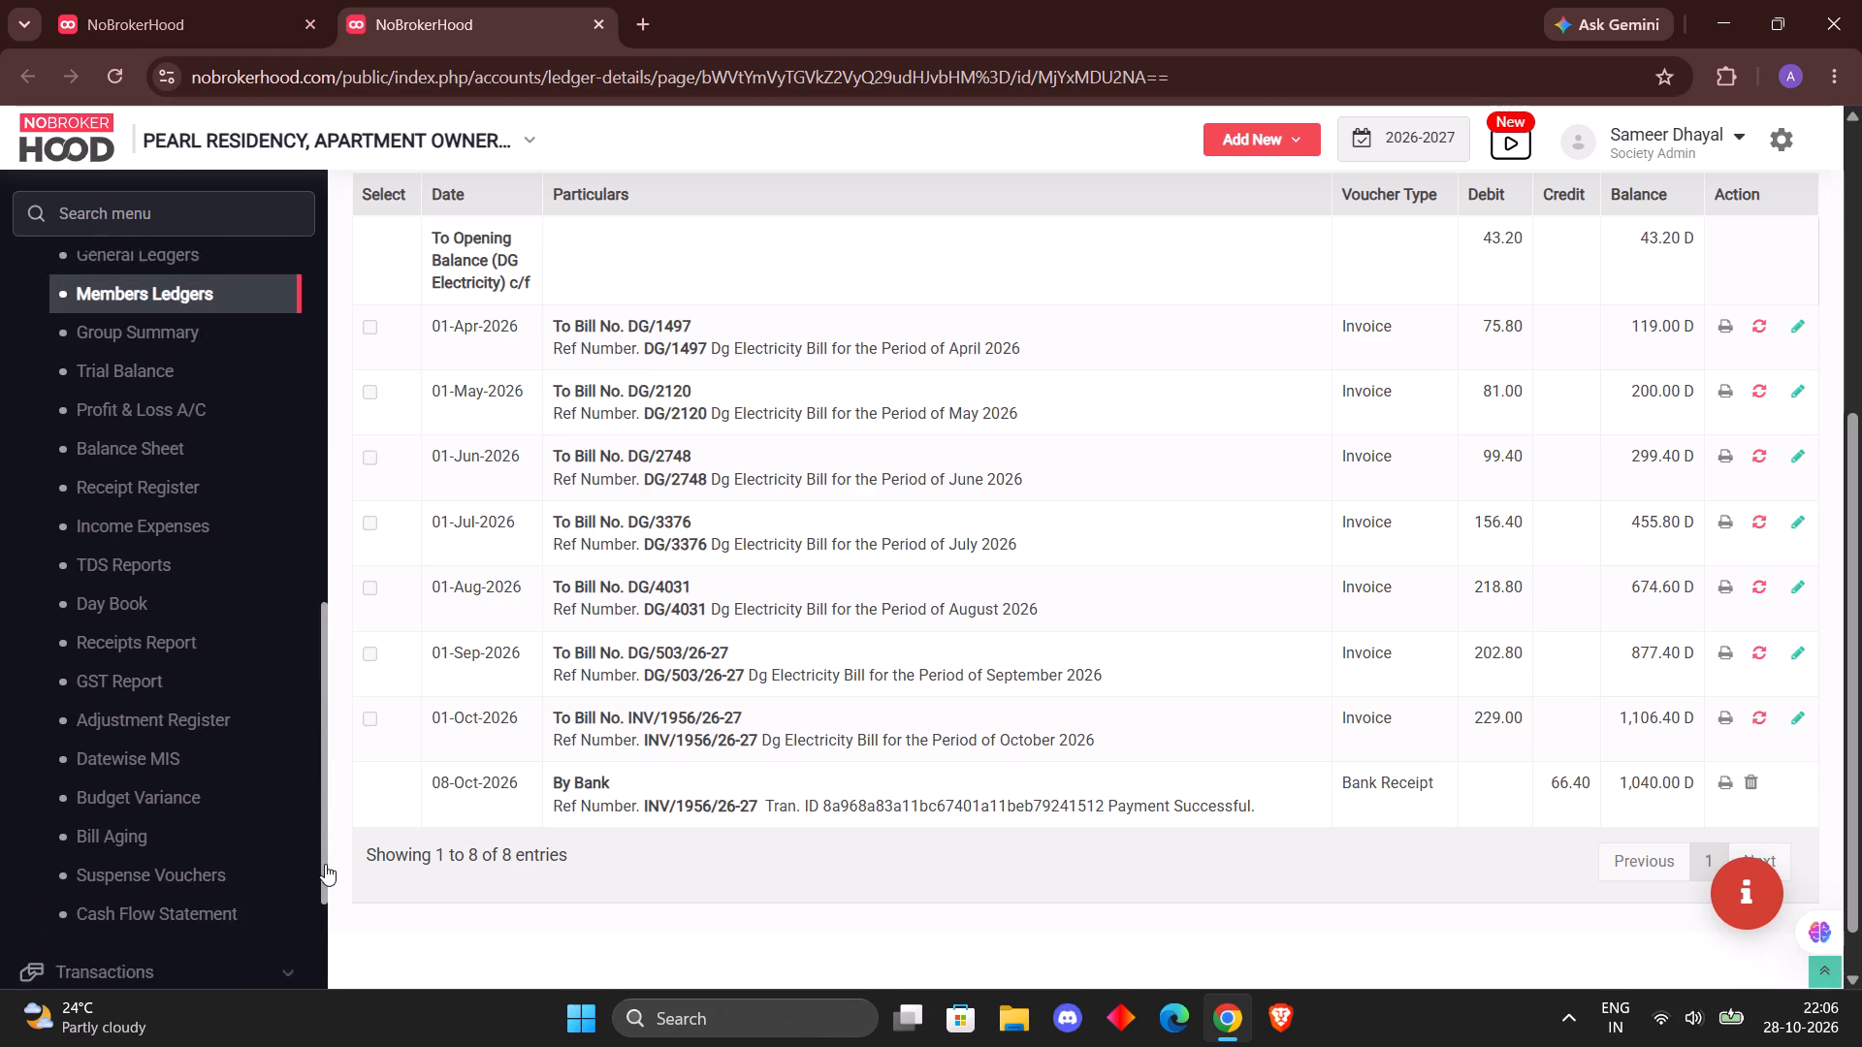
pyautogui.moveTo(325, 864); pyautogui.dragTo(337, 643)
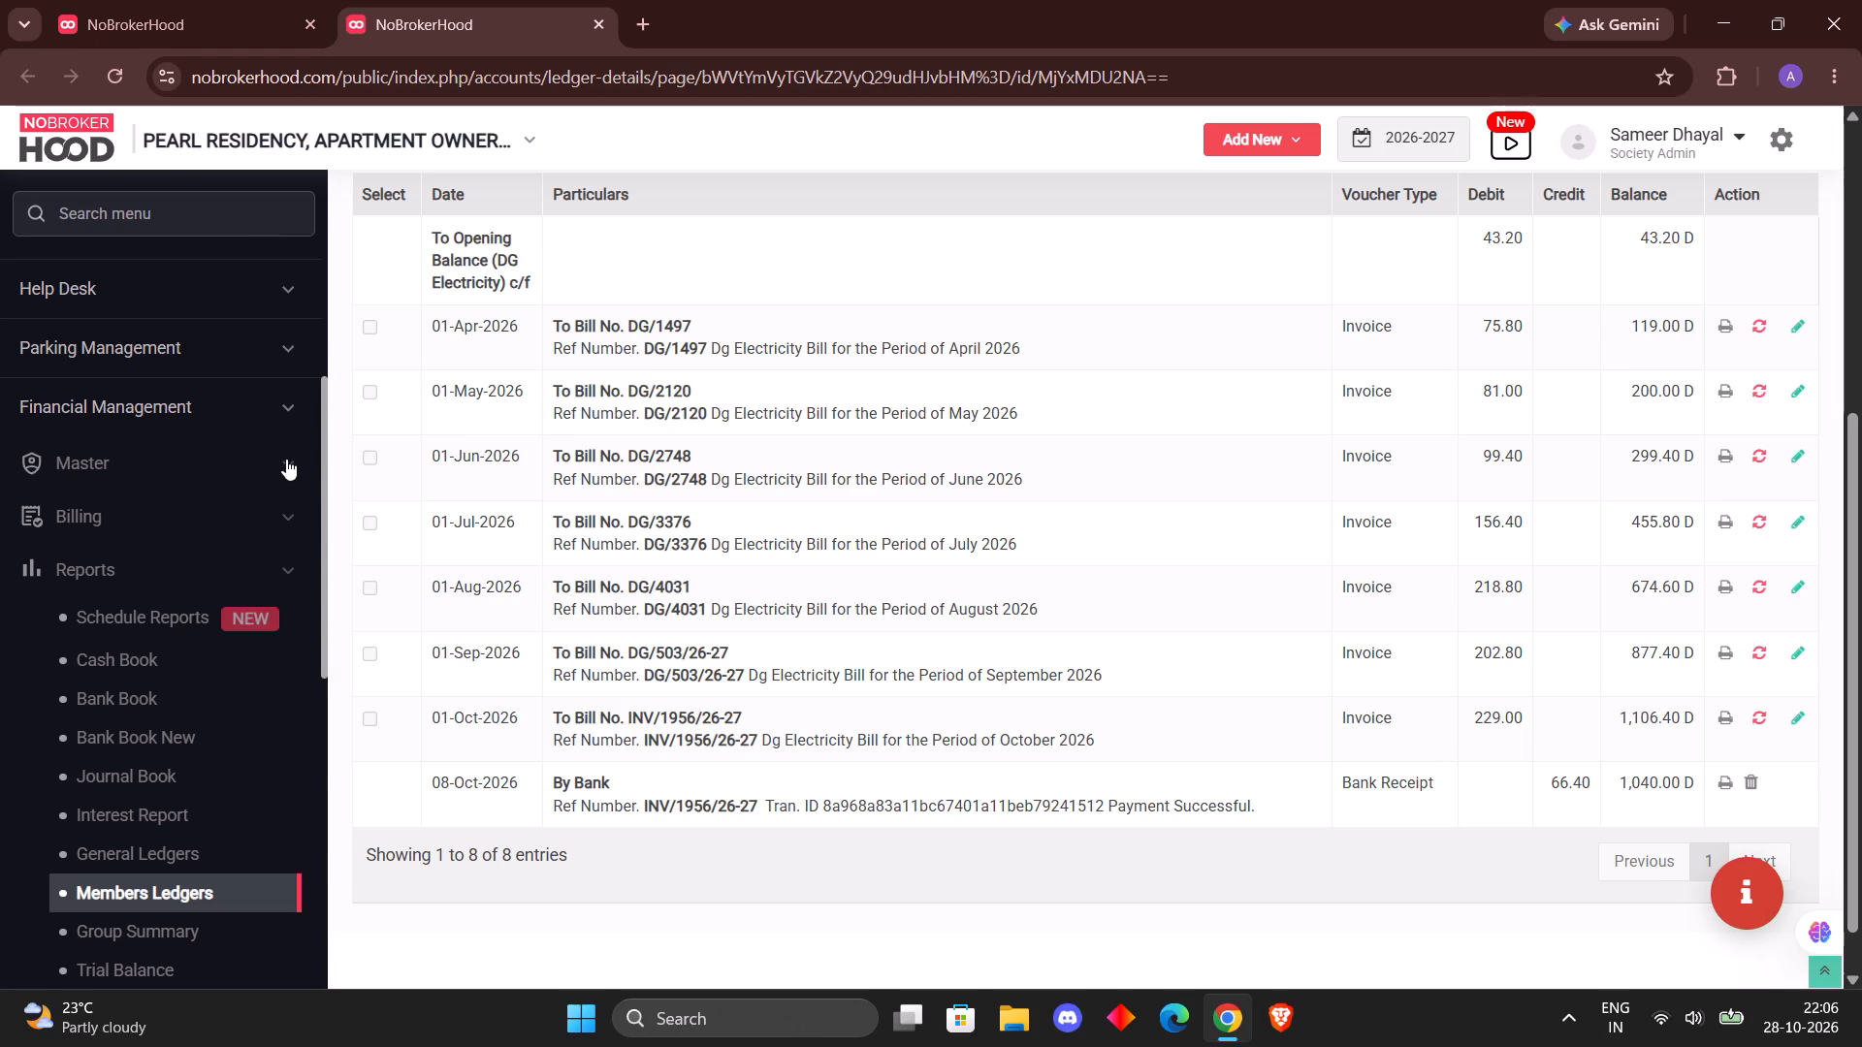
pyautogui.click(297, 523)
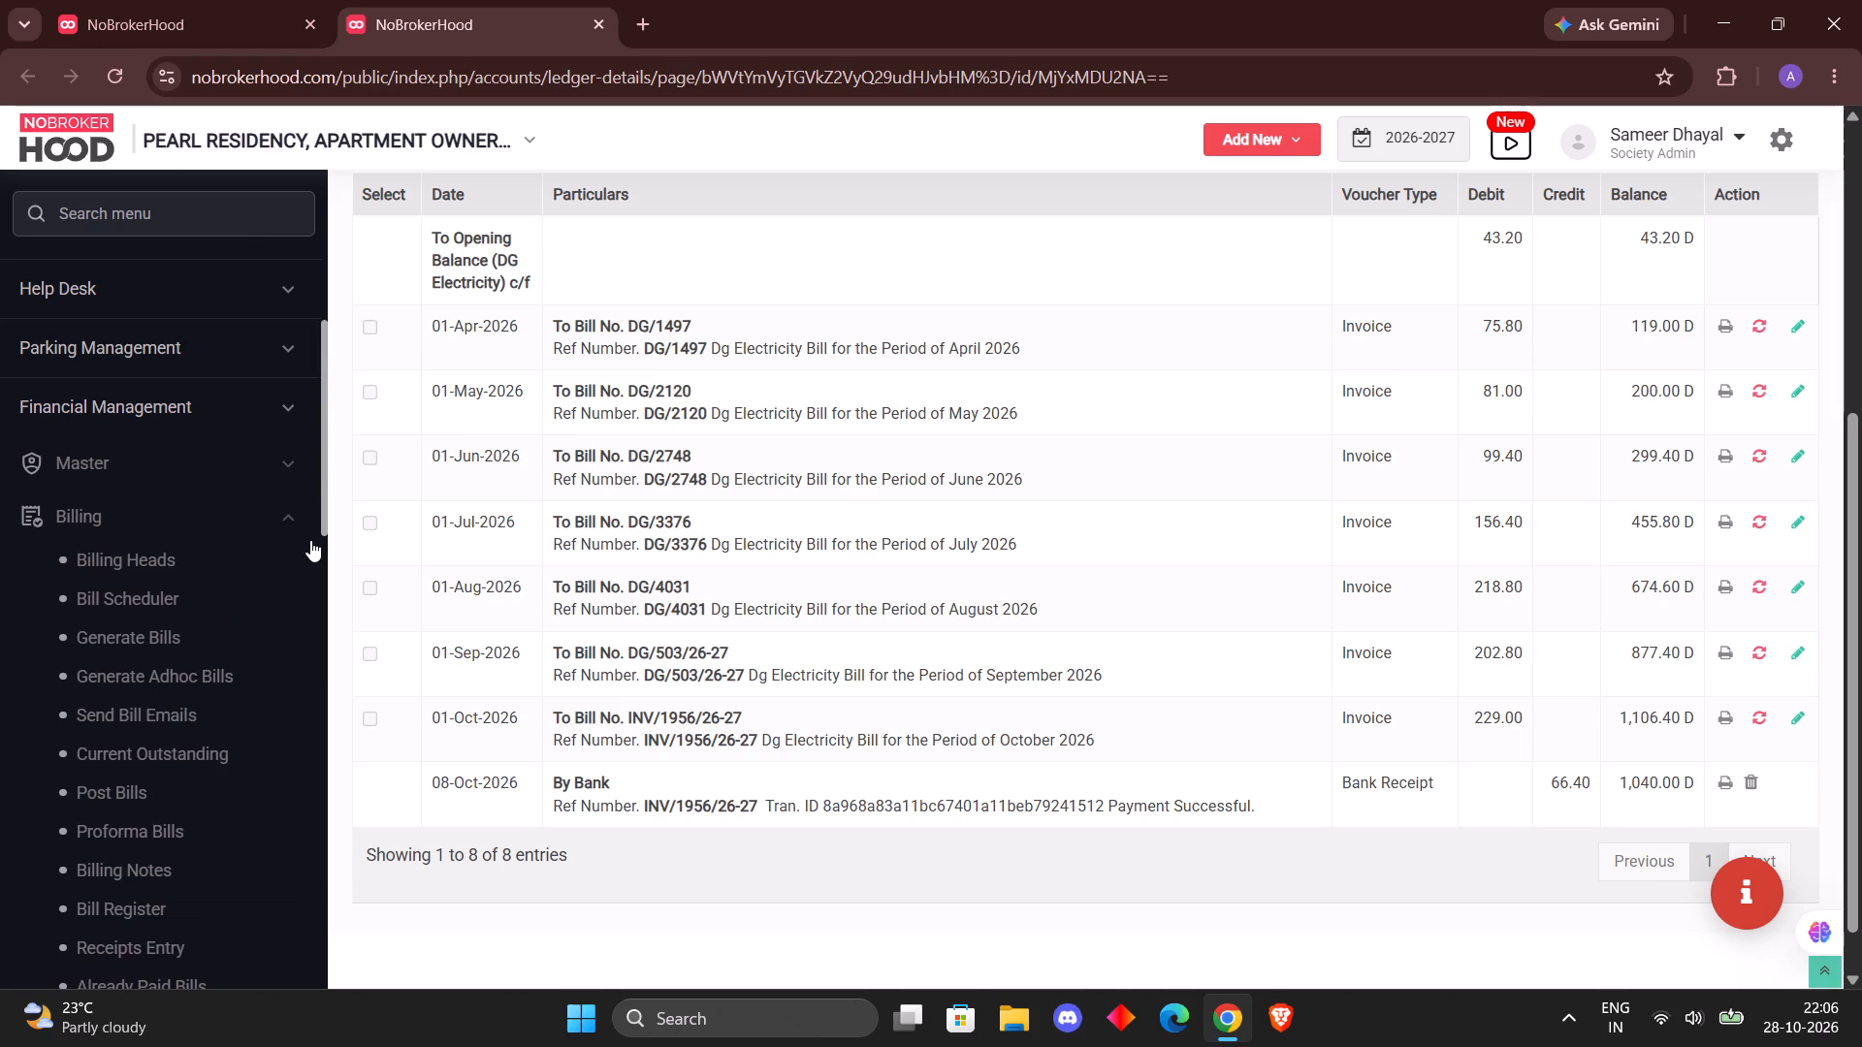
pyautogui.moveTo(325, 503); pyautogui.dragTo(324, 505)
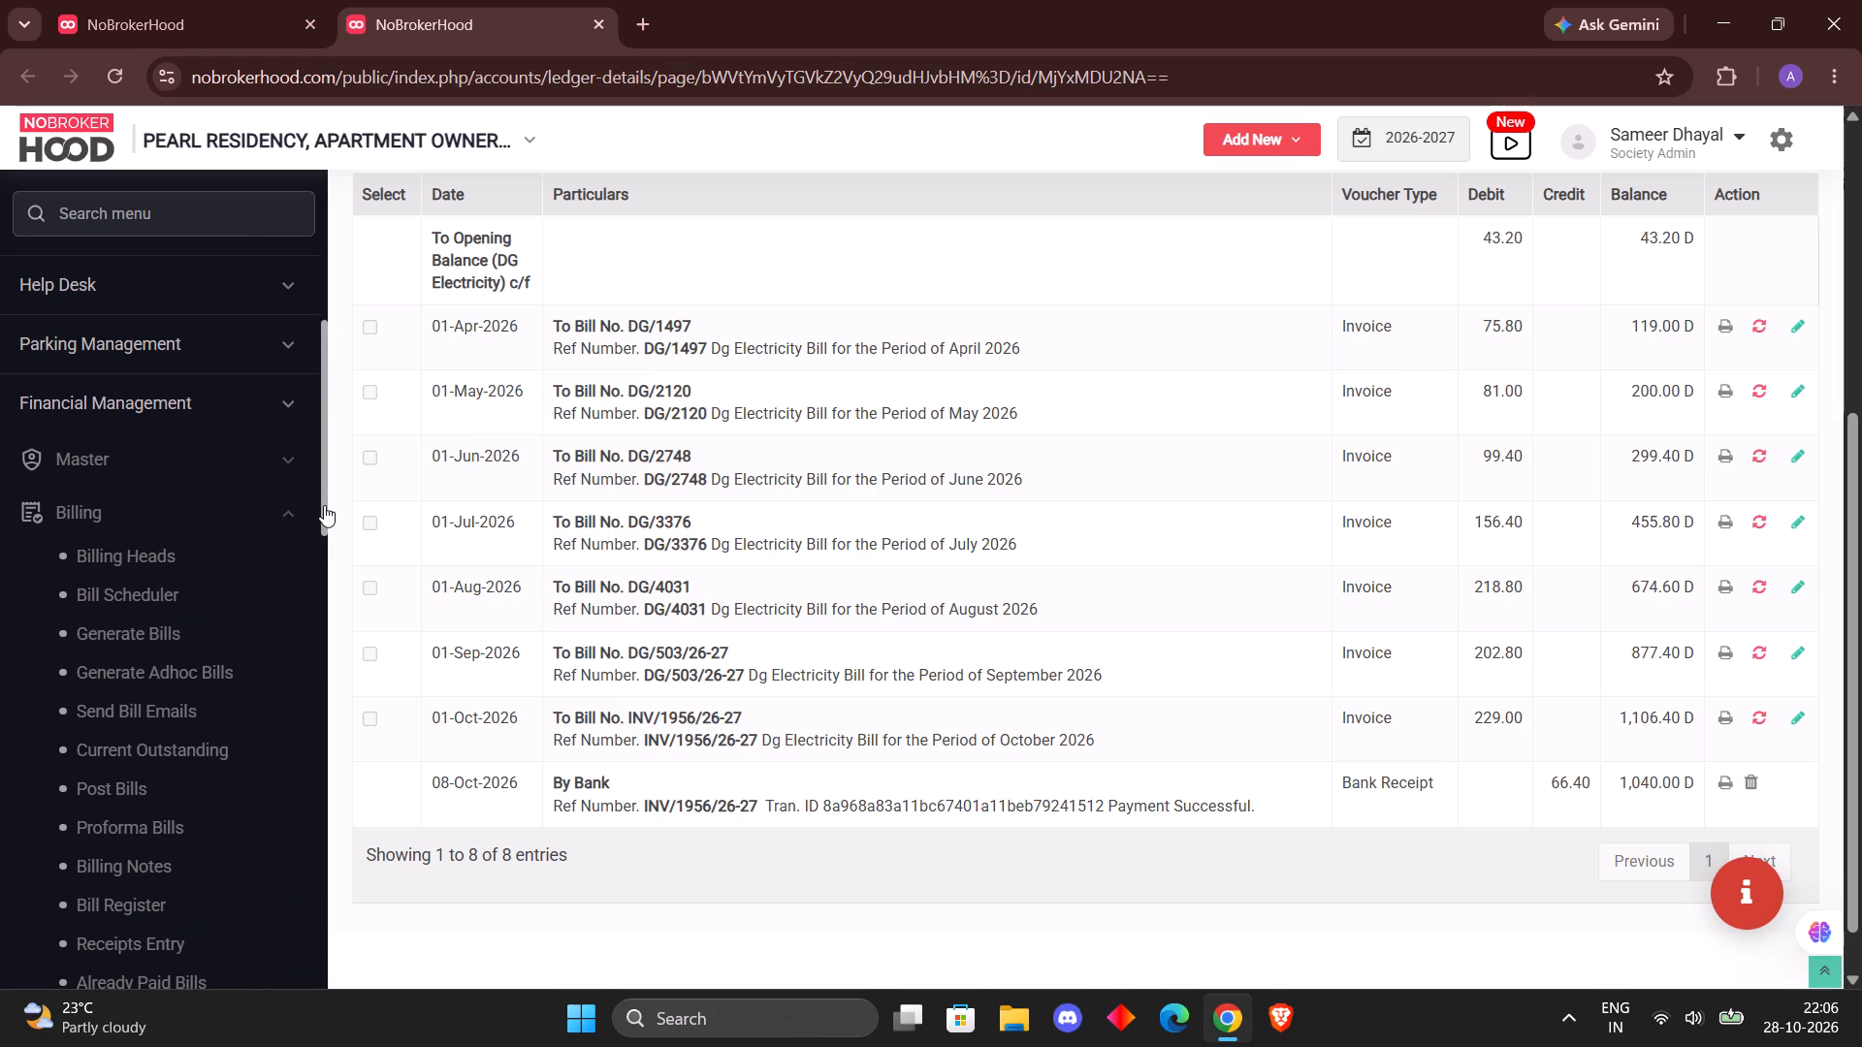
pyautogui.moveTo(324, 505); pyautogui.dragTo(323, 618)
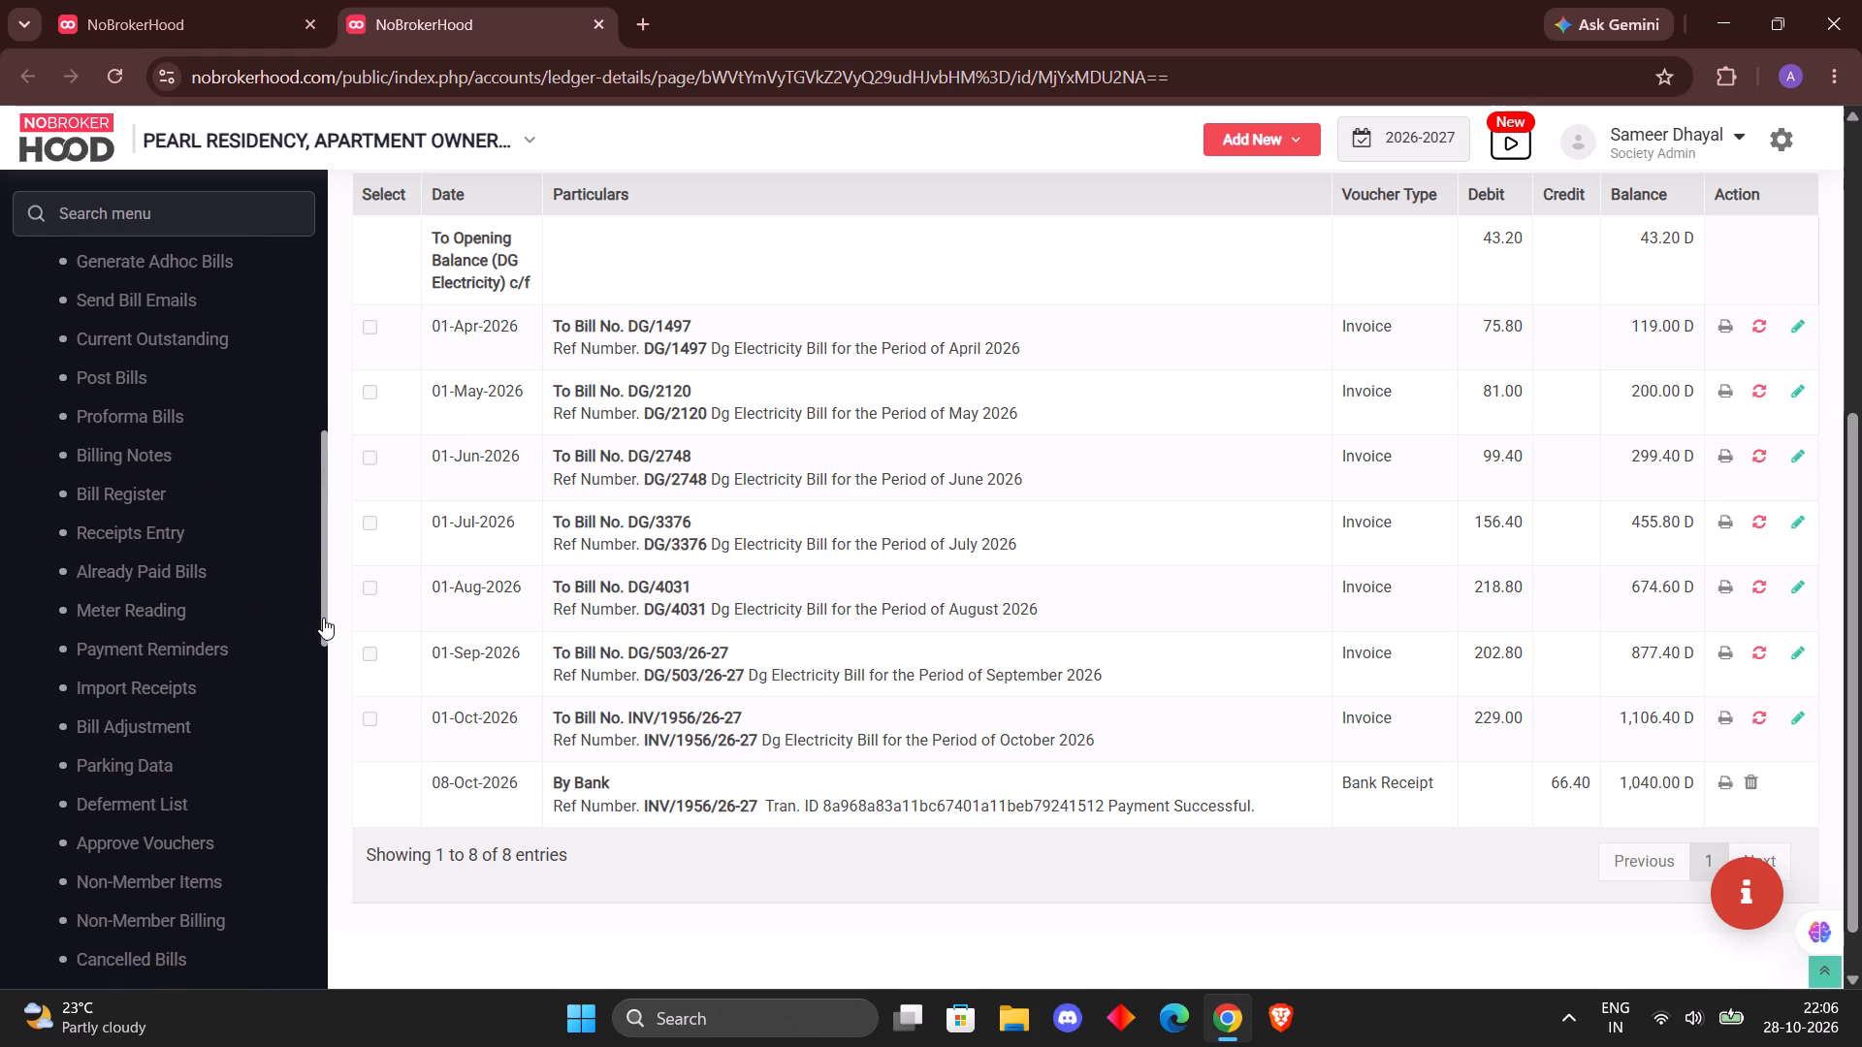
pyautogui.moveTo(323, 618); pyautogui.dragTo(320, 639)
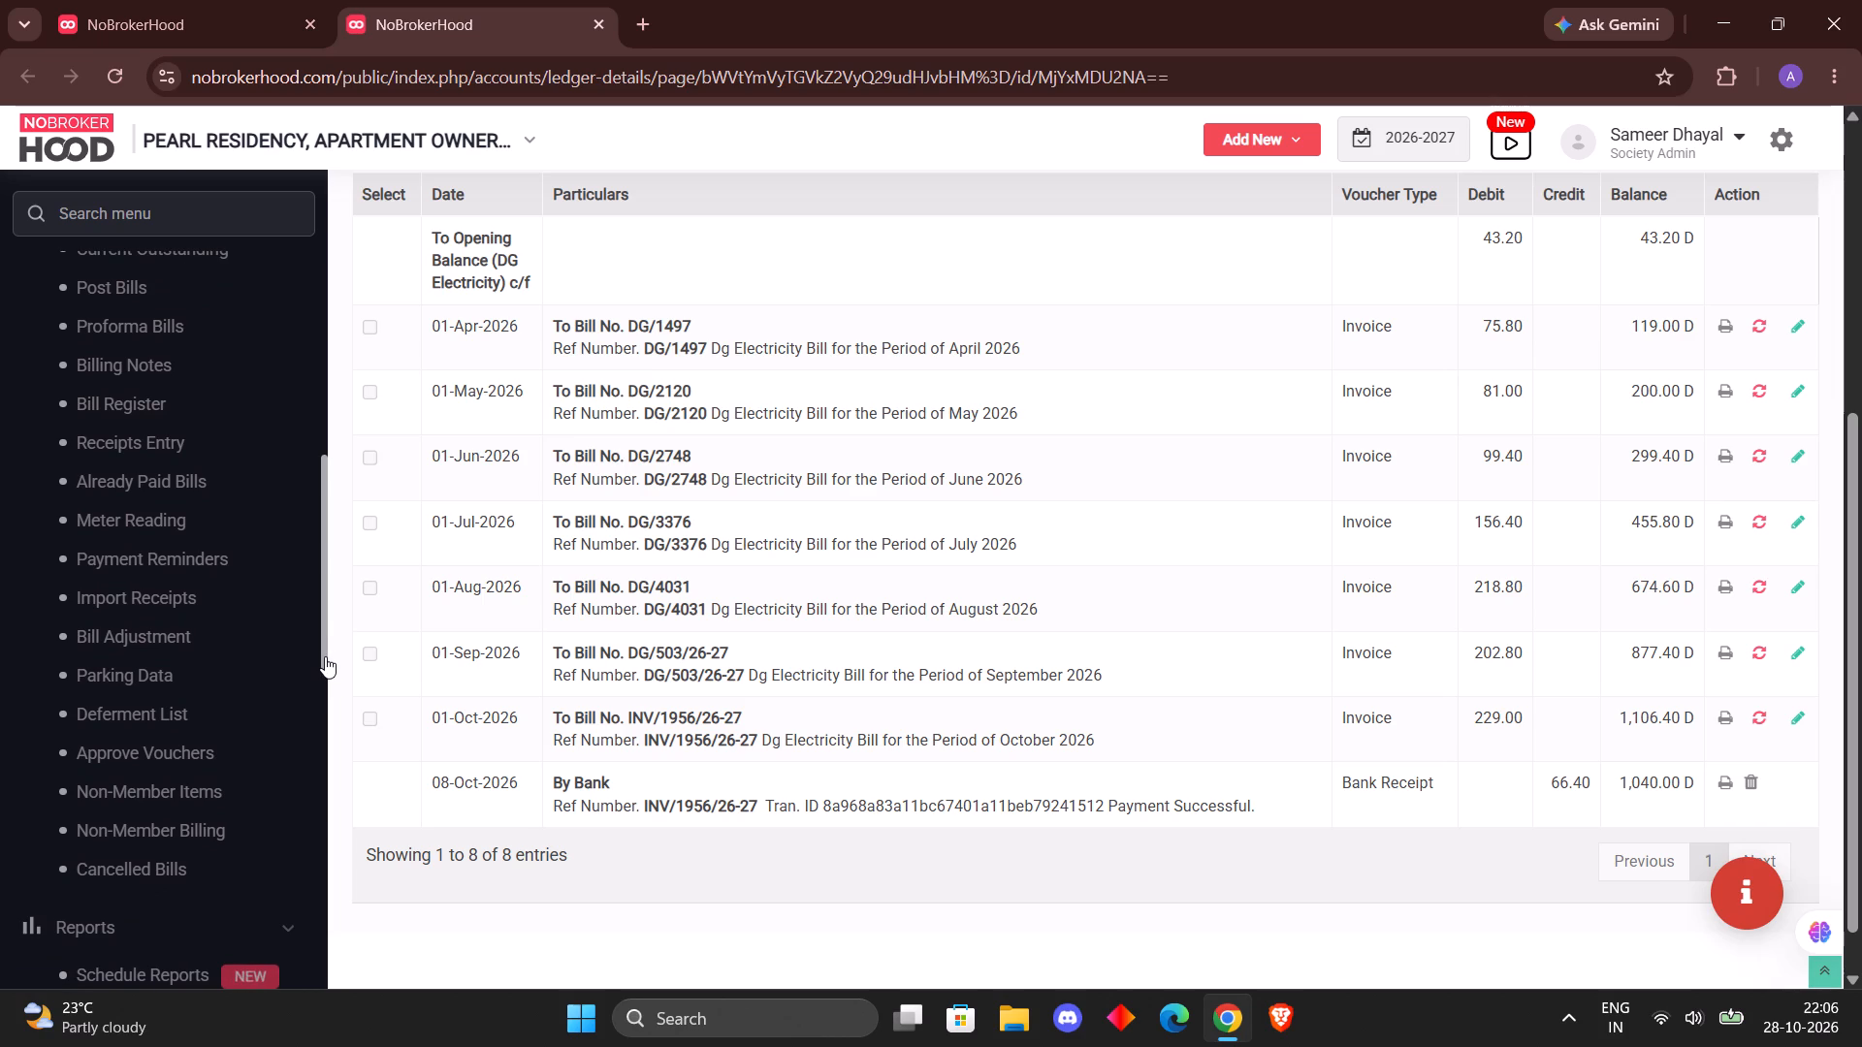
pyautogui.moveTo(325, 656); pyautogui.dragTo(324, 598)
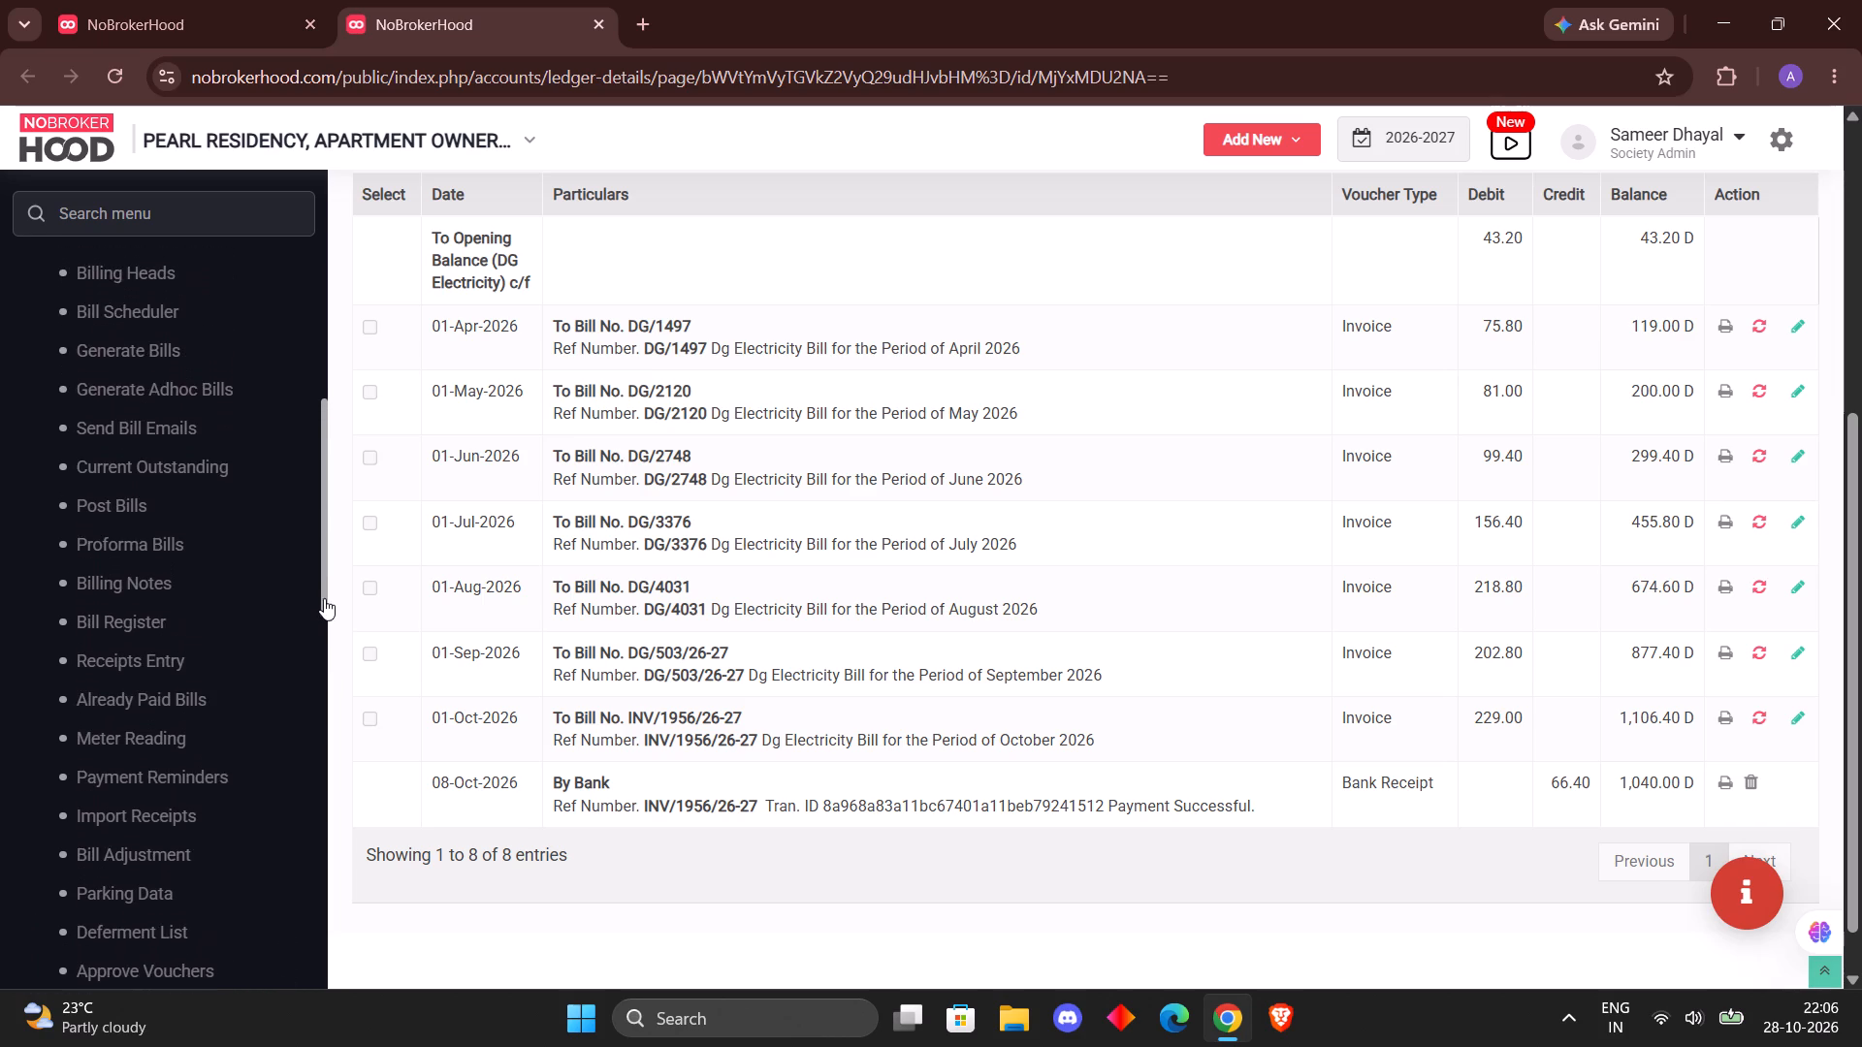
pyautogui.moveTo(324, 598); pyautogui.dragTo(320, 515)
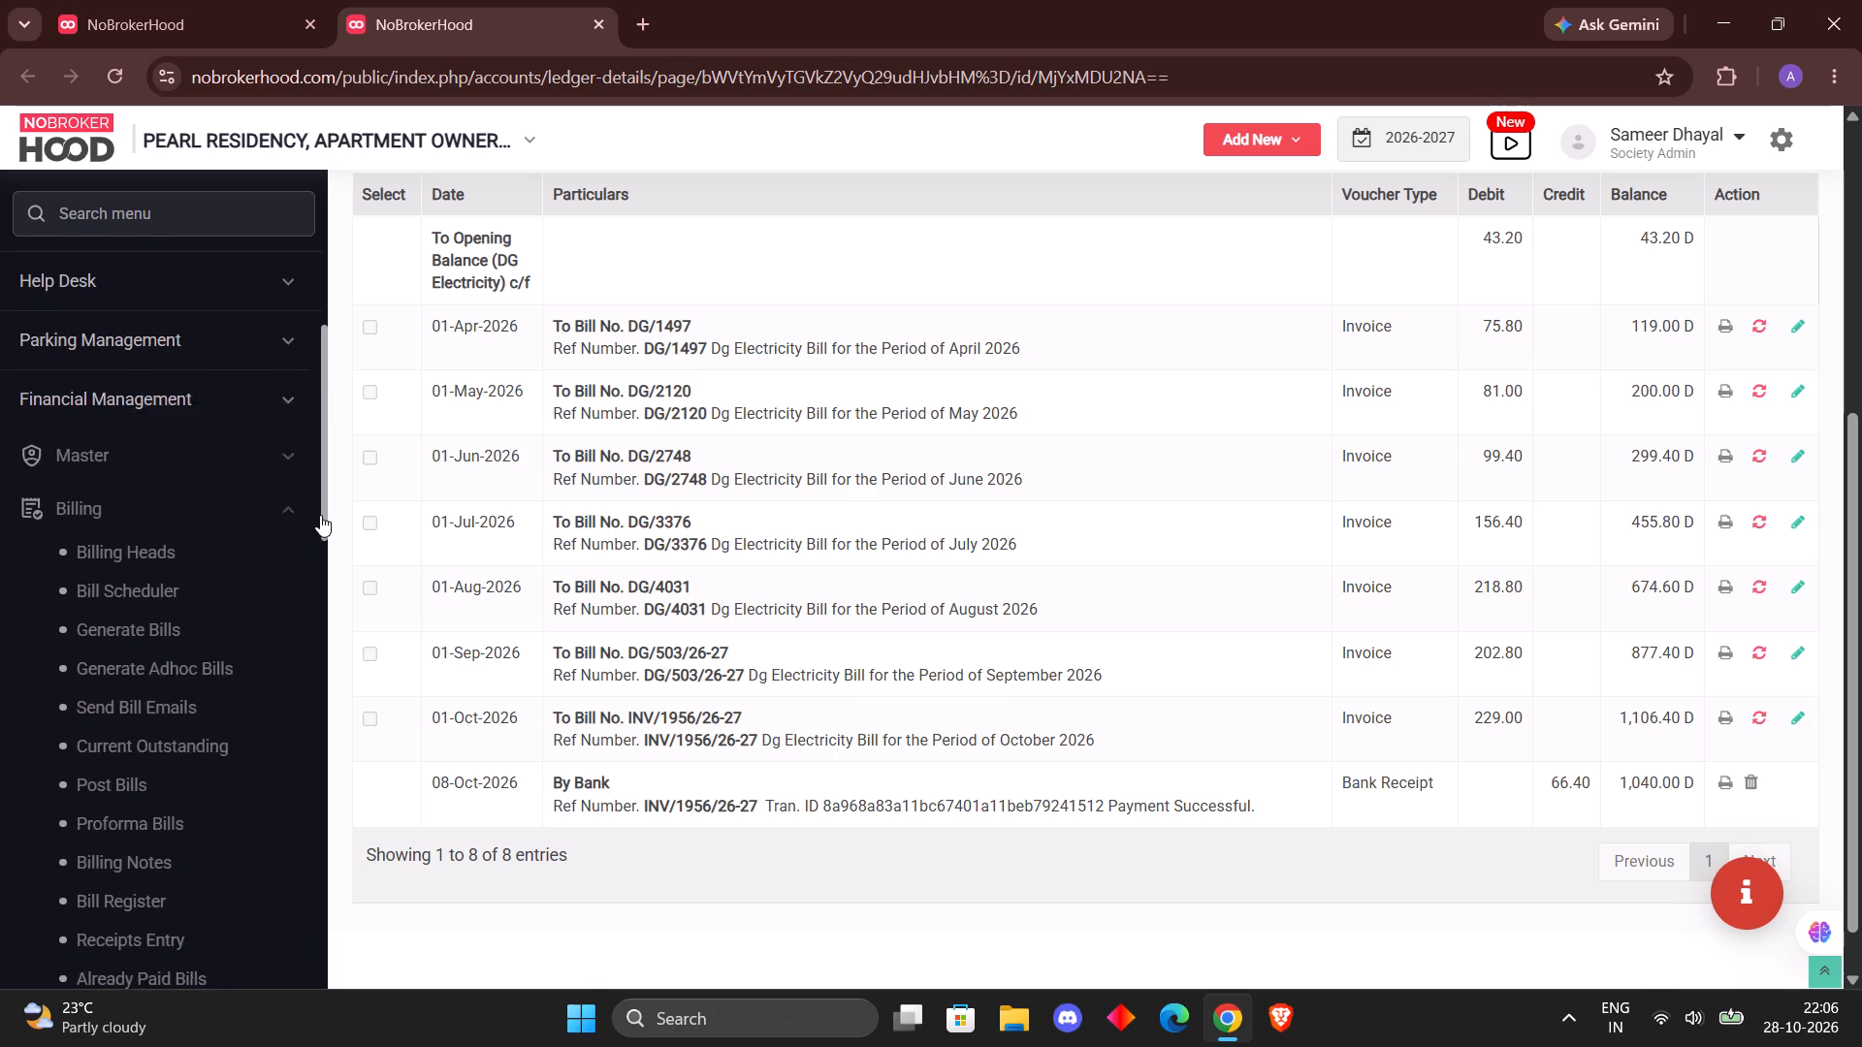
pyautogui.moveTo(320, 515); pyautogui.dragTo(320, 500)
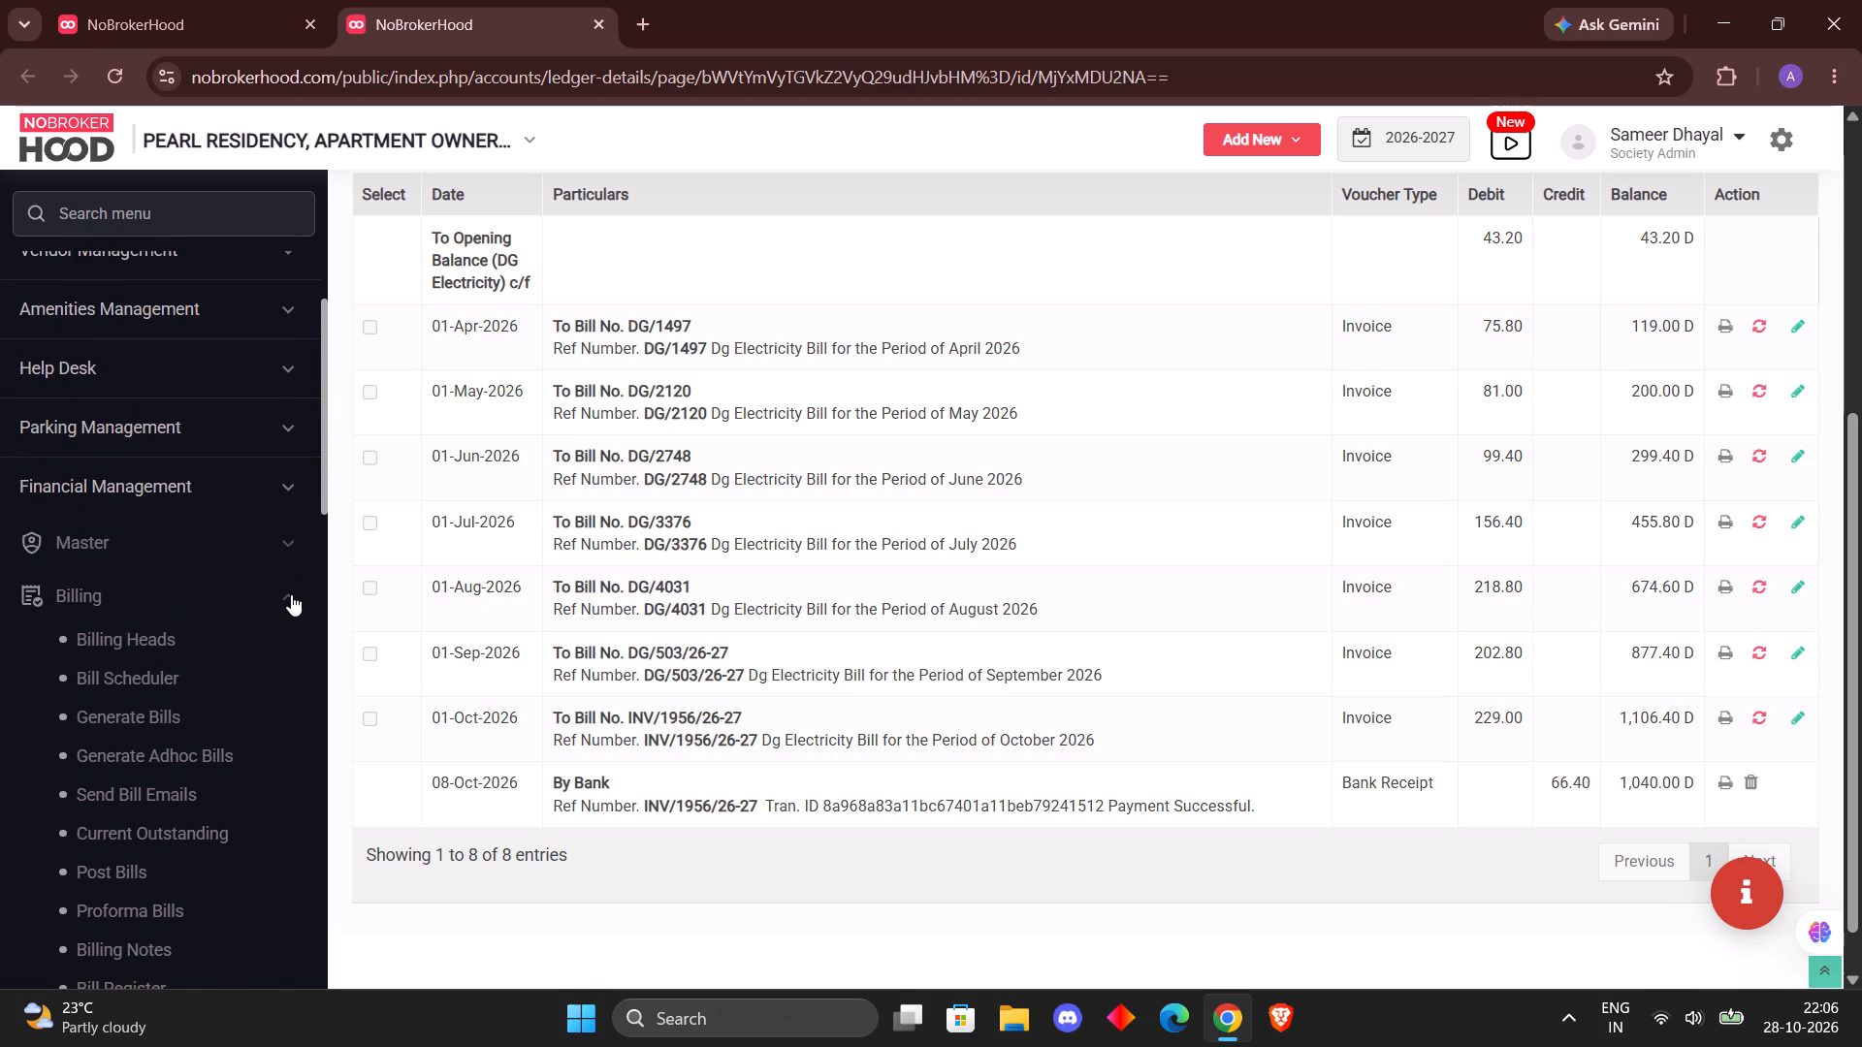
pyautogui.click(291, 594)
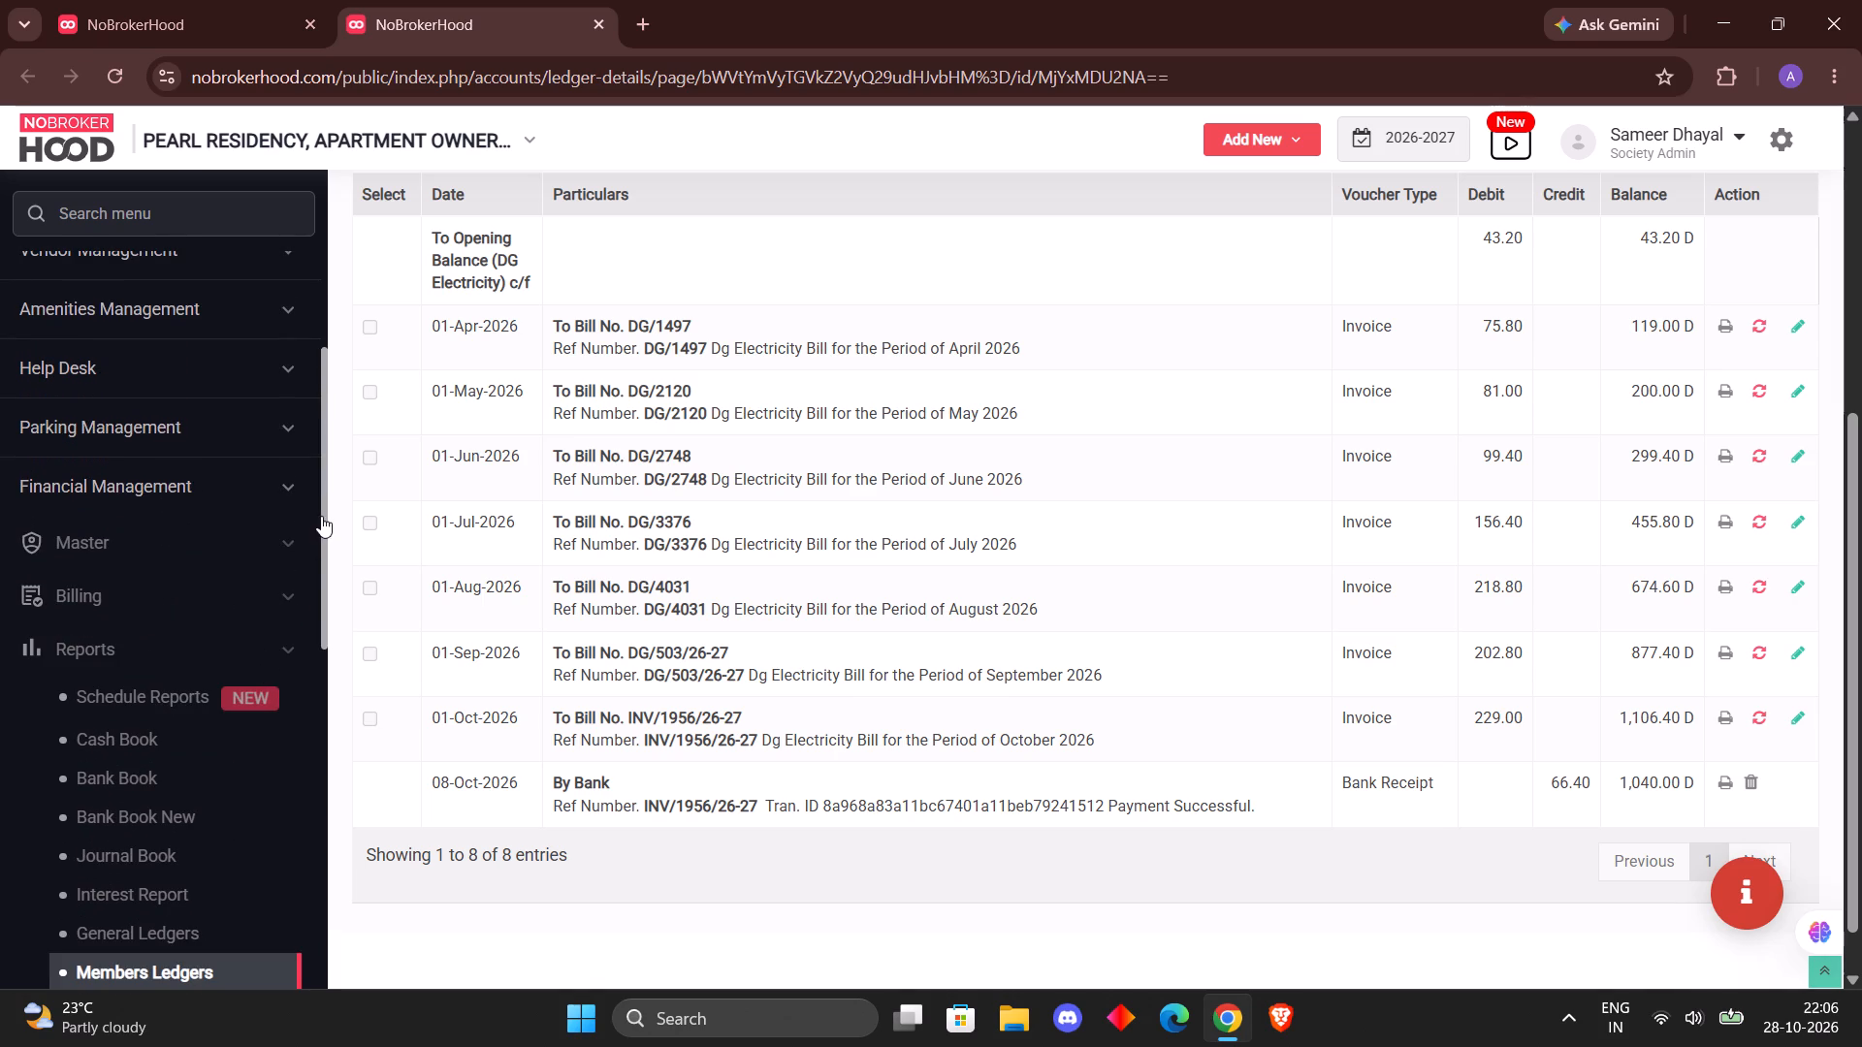
pyautogui.moveTo(325, 520); pyautogui.dragTo(320, 624)
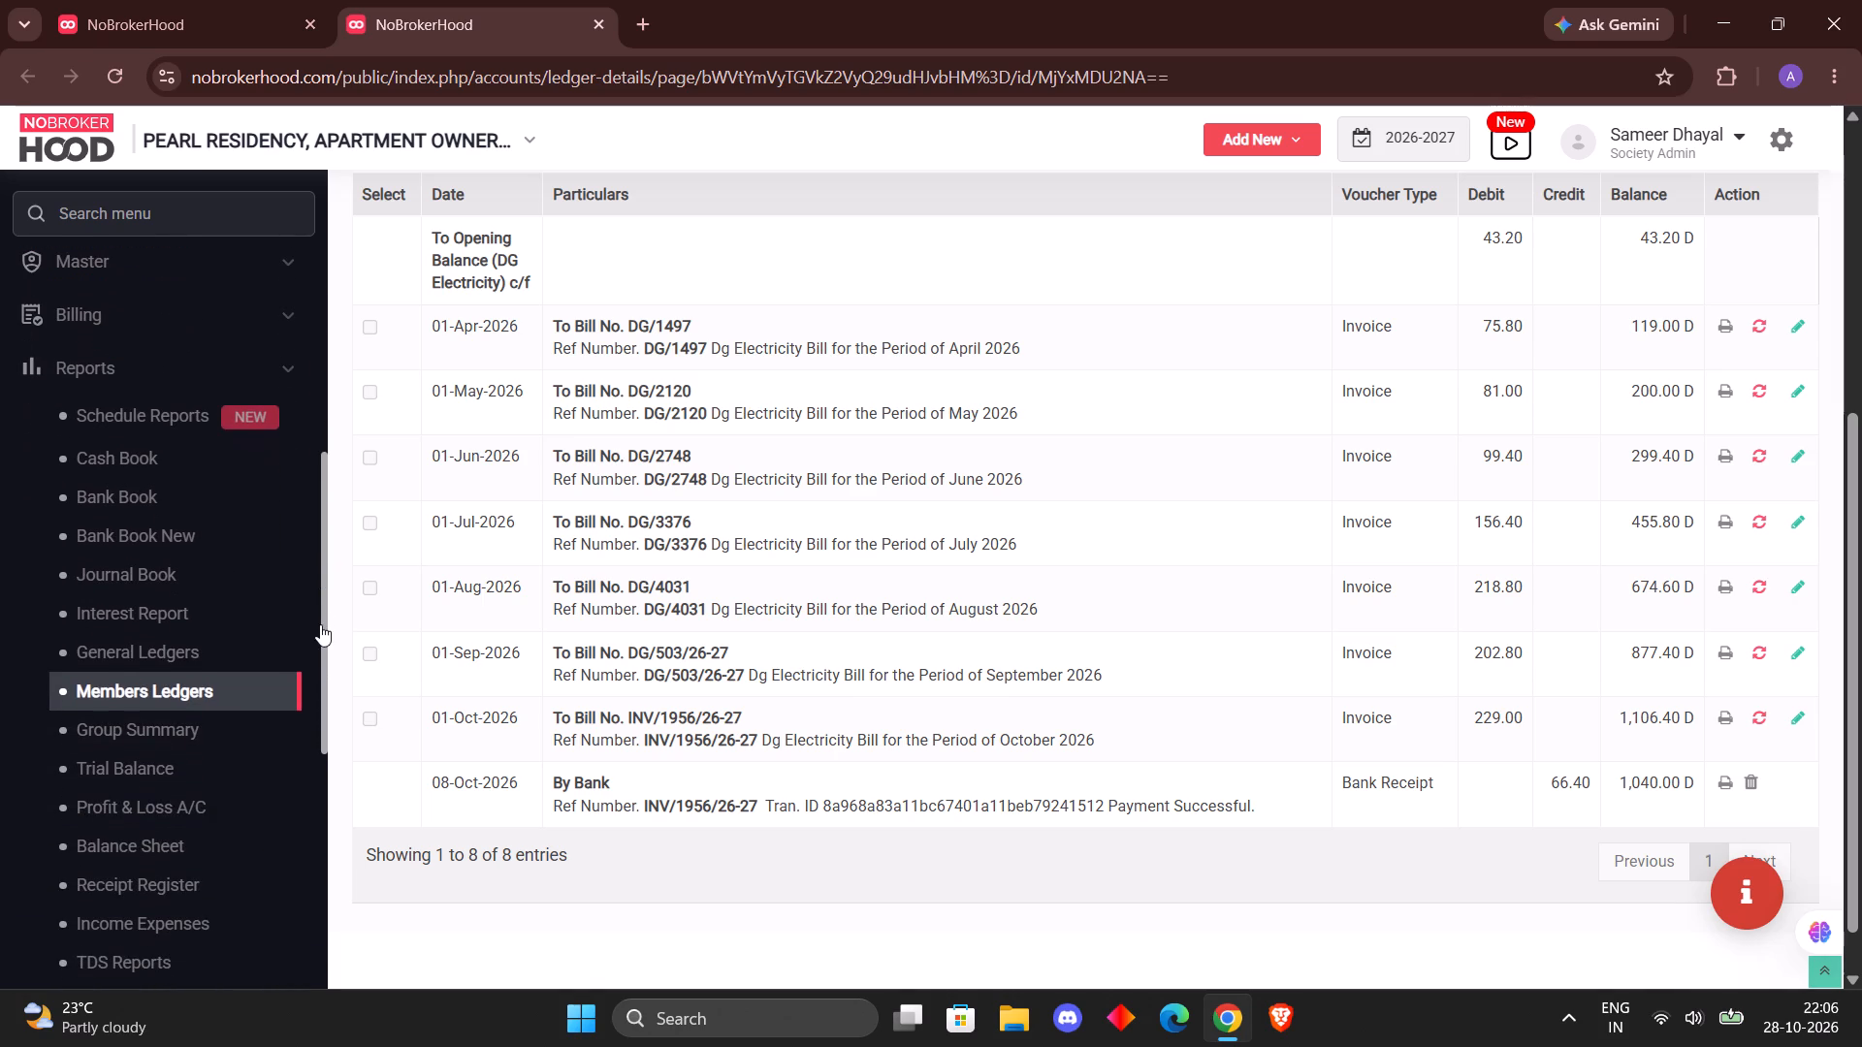
pyautogui.click(230, 692)
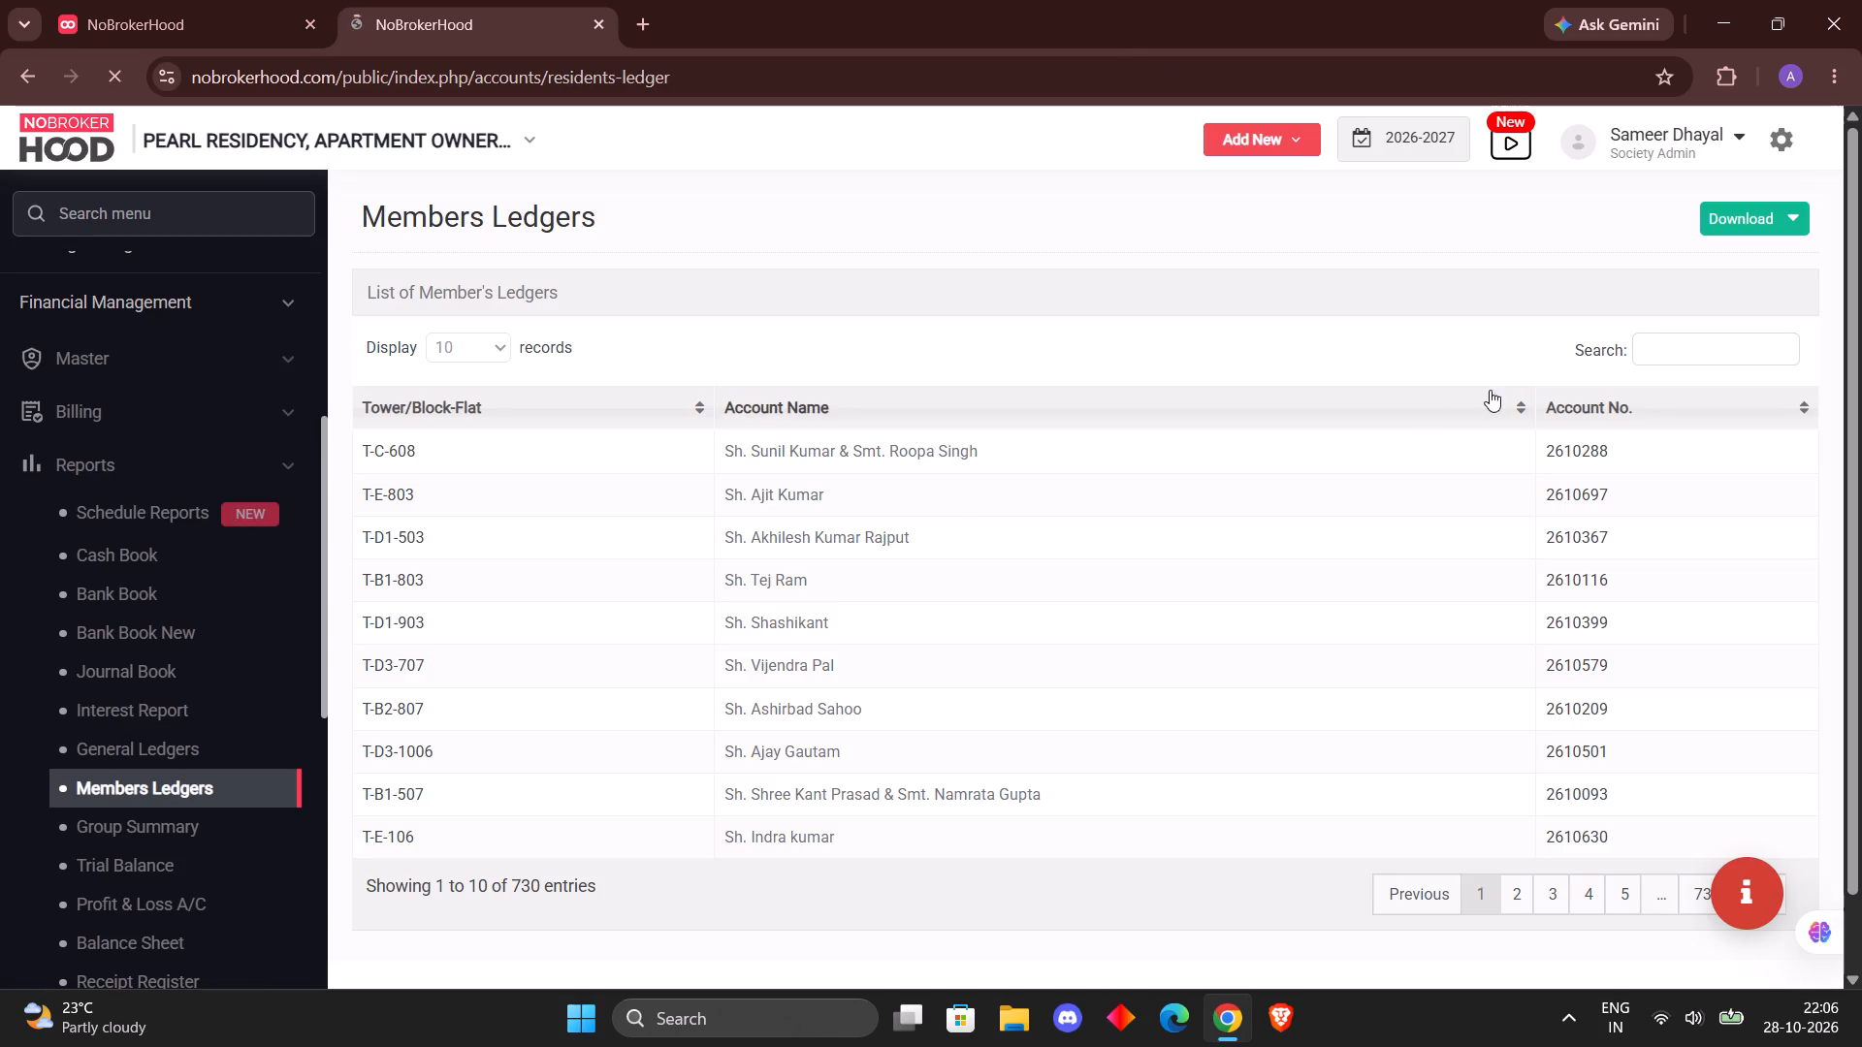
pyautogui.click(1695, 345)
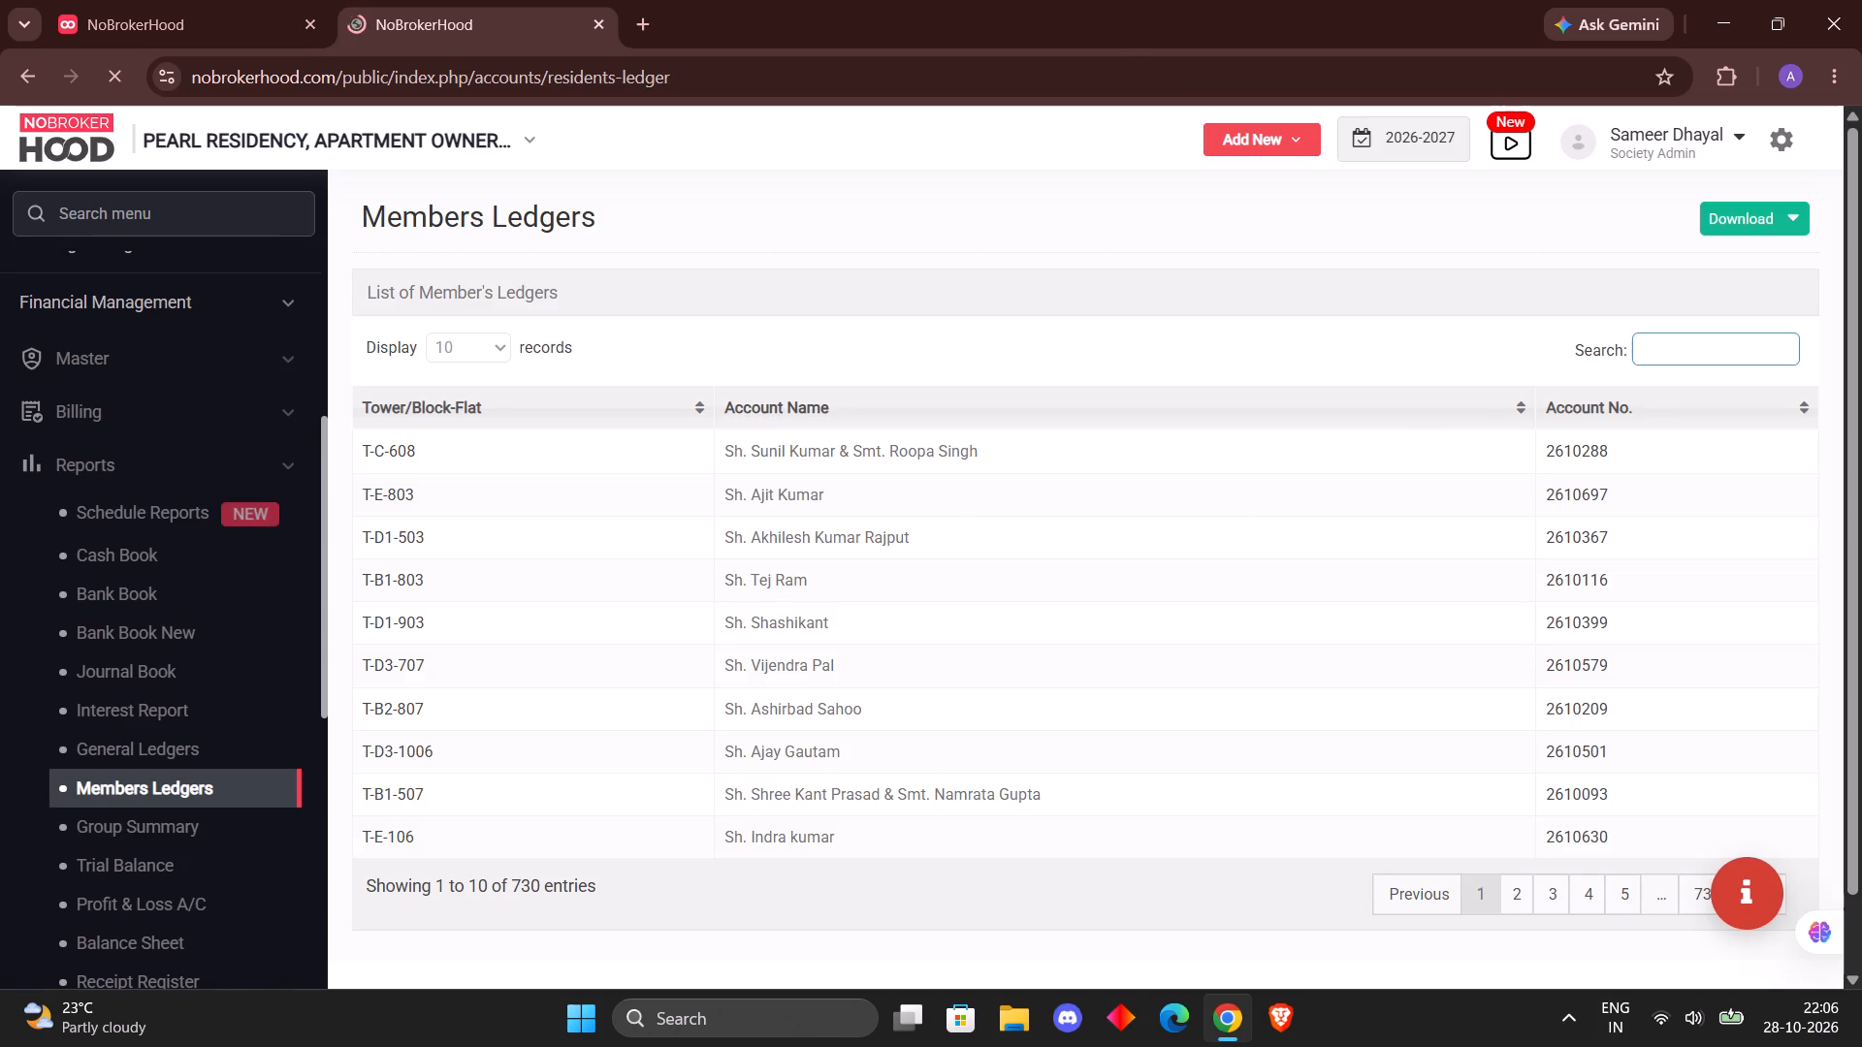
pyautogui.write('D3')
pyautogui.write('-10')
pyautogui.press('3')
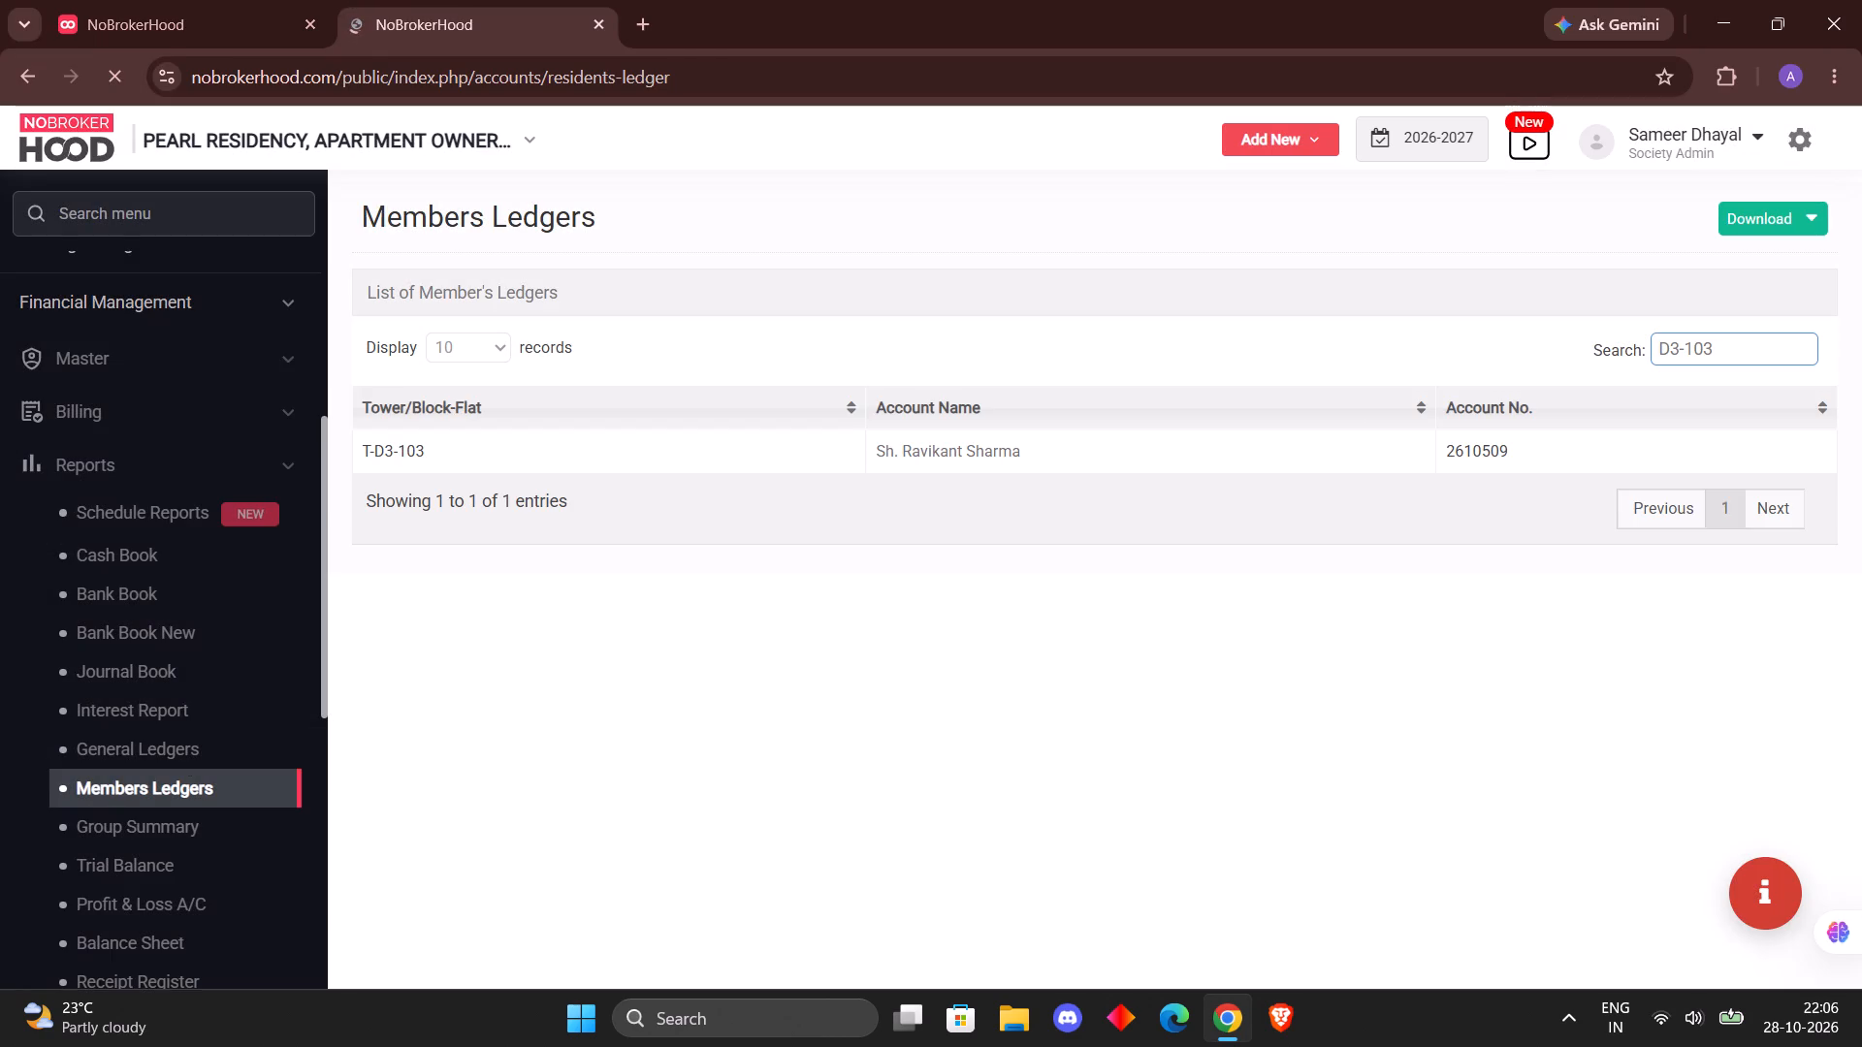
pyautogui.click(392, 456)
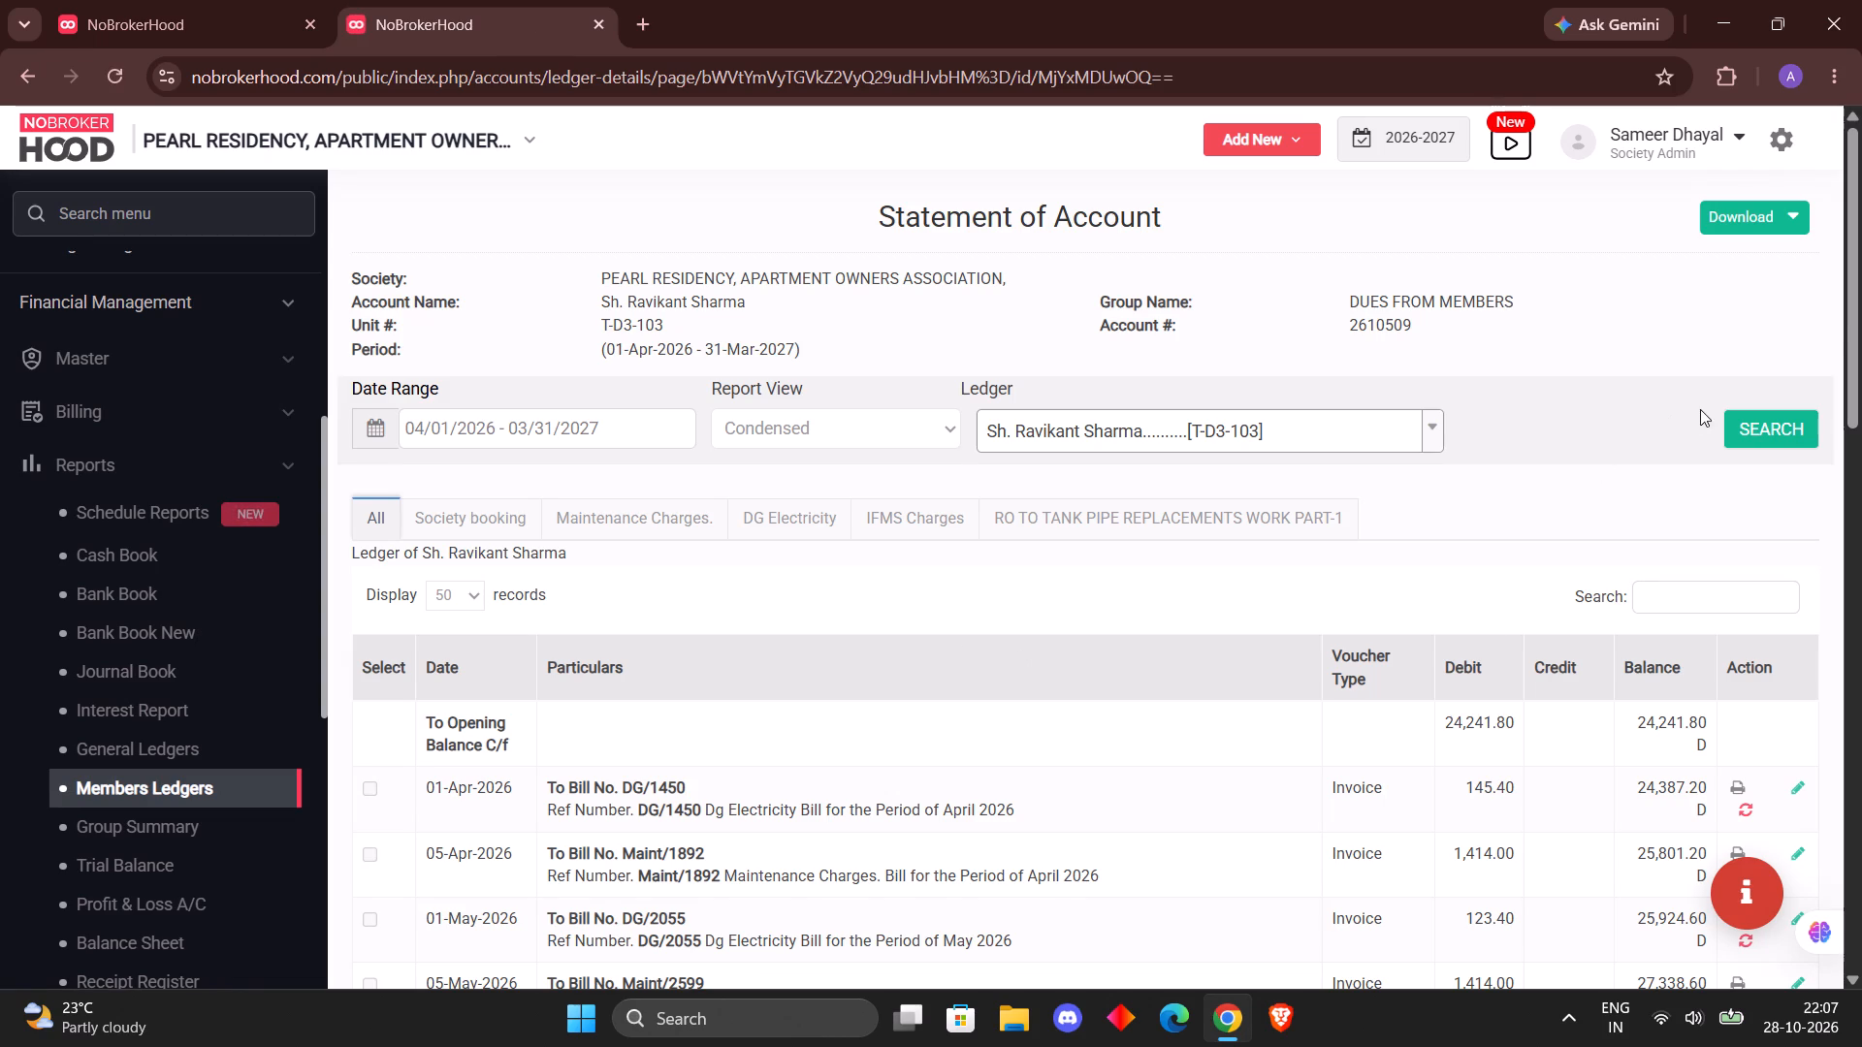
# Check the flat's ledger bills and bank receipts through October 2026, returning to the INV/1244/26-27 payment proof to compare.
pyautogui.moveTo(1848, 312); pyautogui.dragTo(1851, 507)
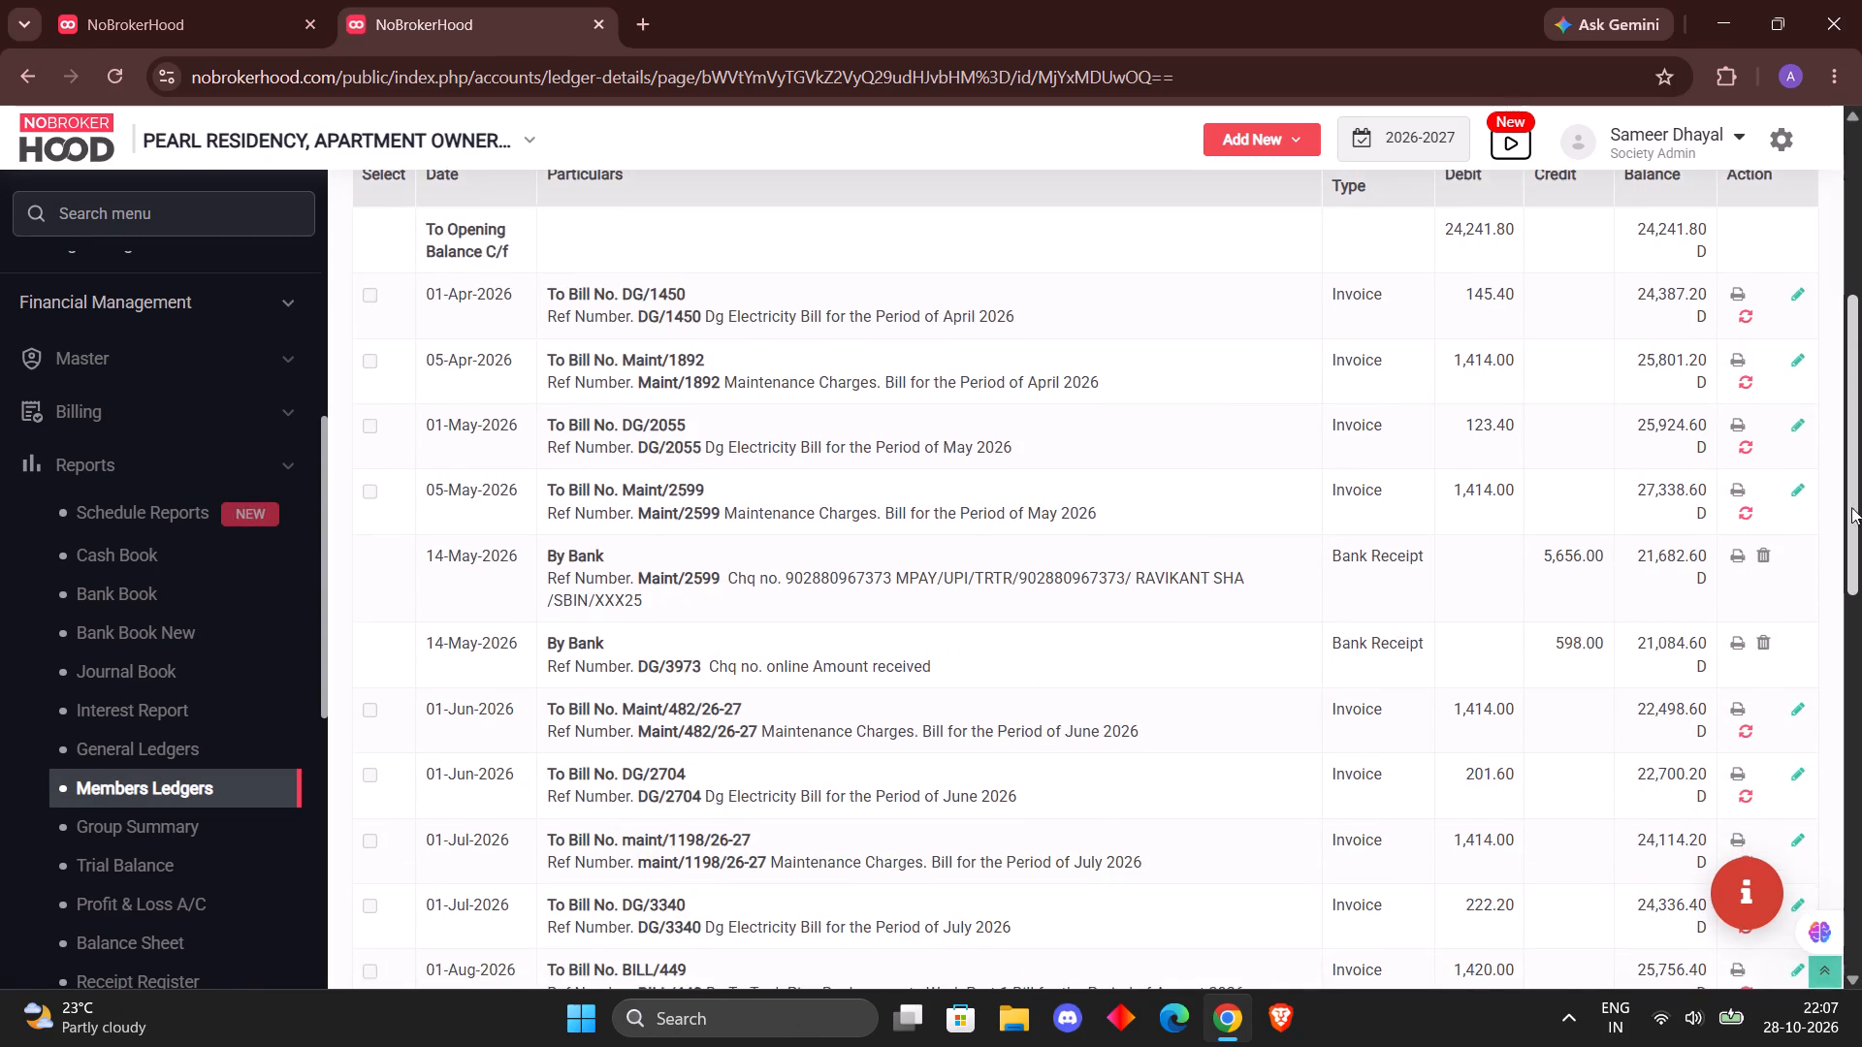
pyautogui.moveTo(1851, 507); pyautogui.dragTo(1859, 806)
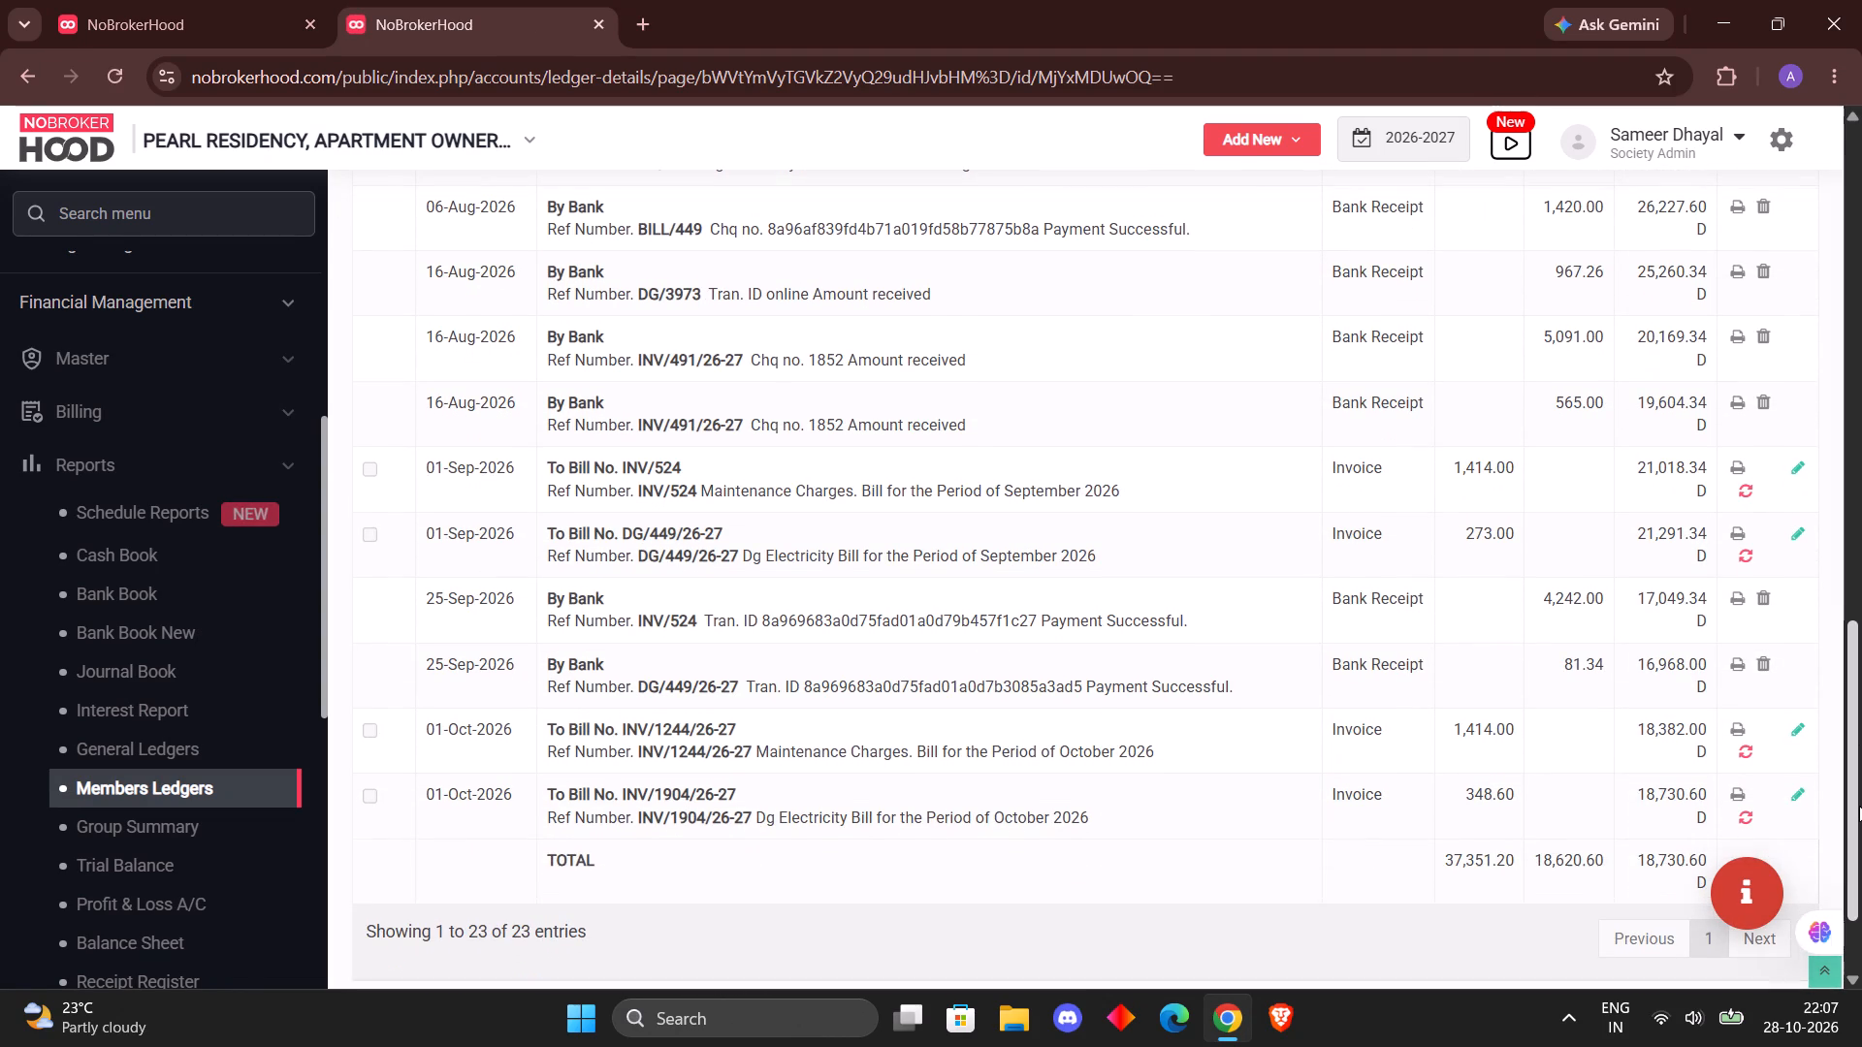
pyautogui.moveTo(1859, 806); pyautogui.dragTo(1858, 806)
pyautogui.moveTo(1858, 806); pyautogui.dragTo(1860, 749)
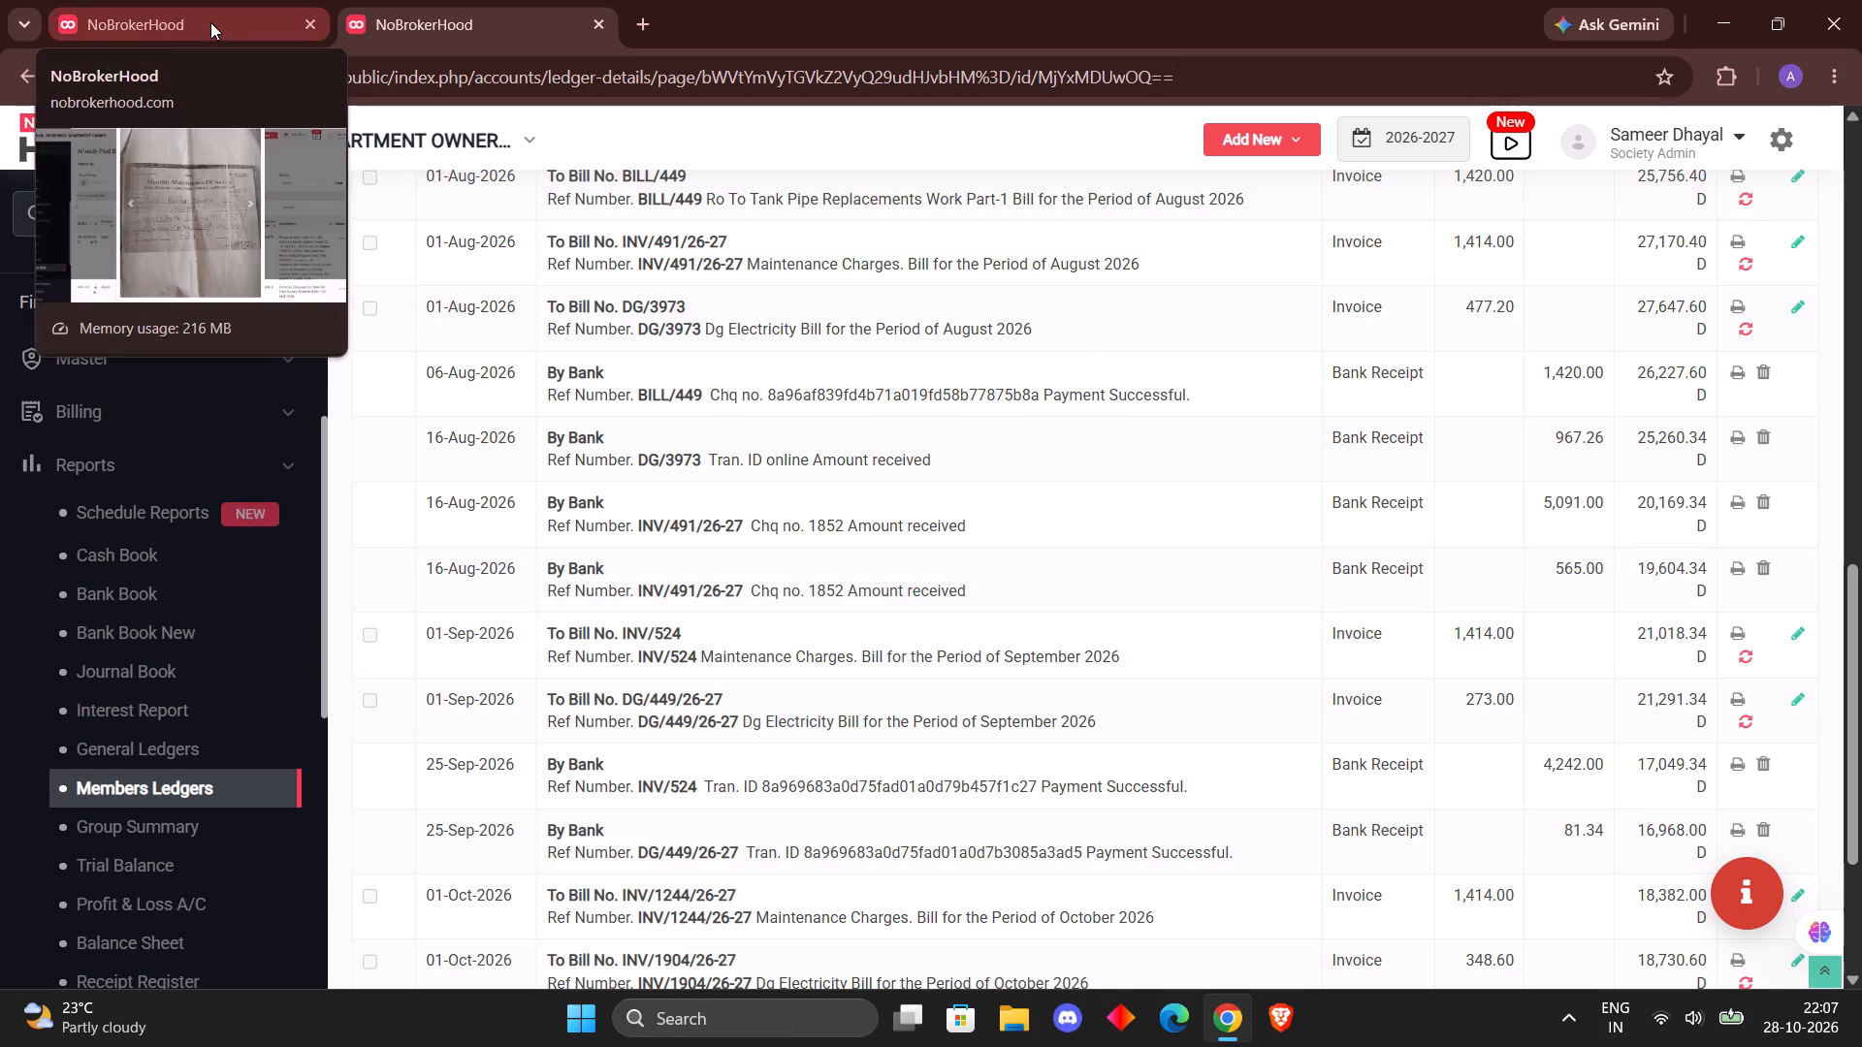
pyautogui.click(210, 22)
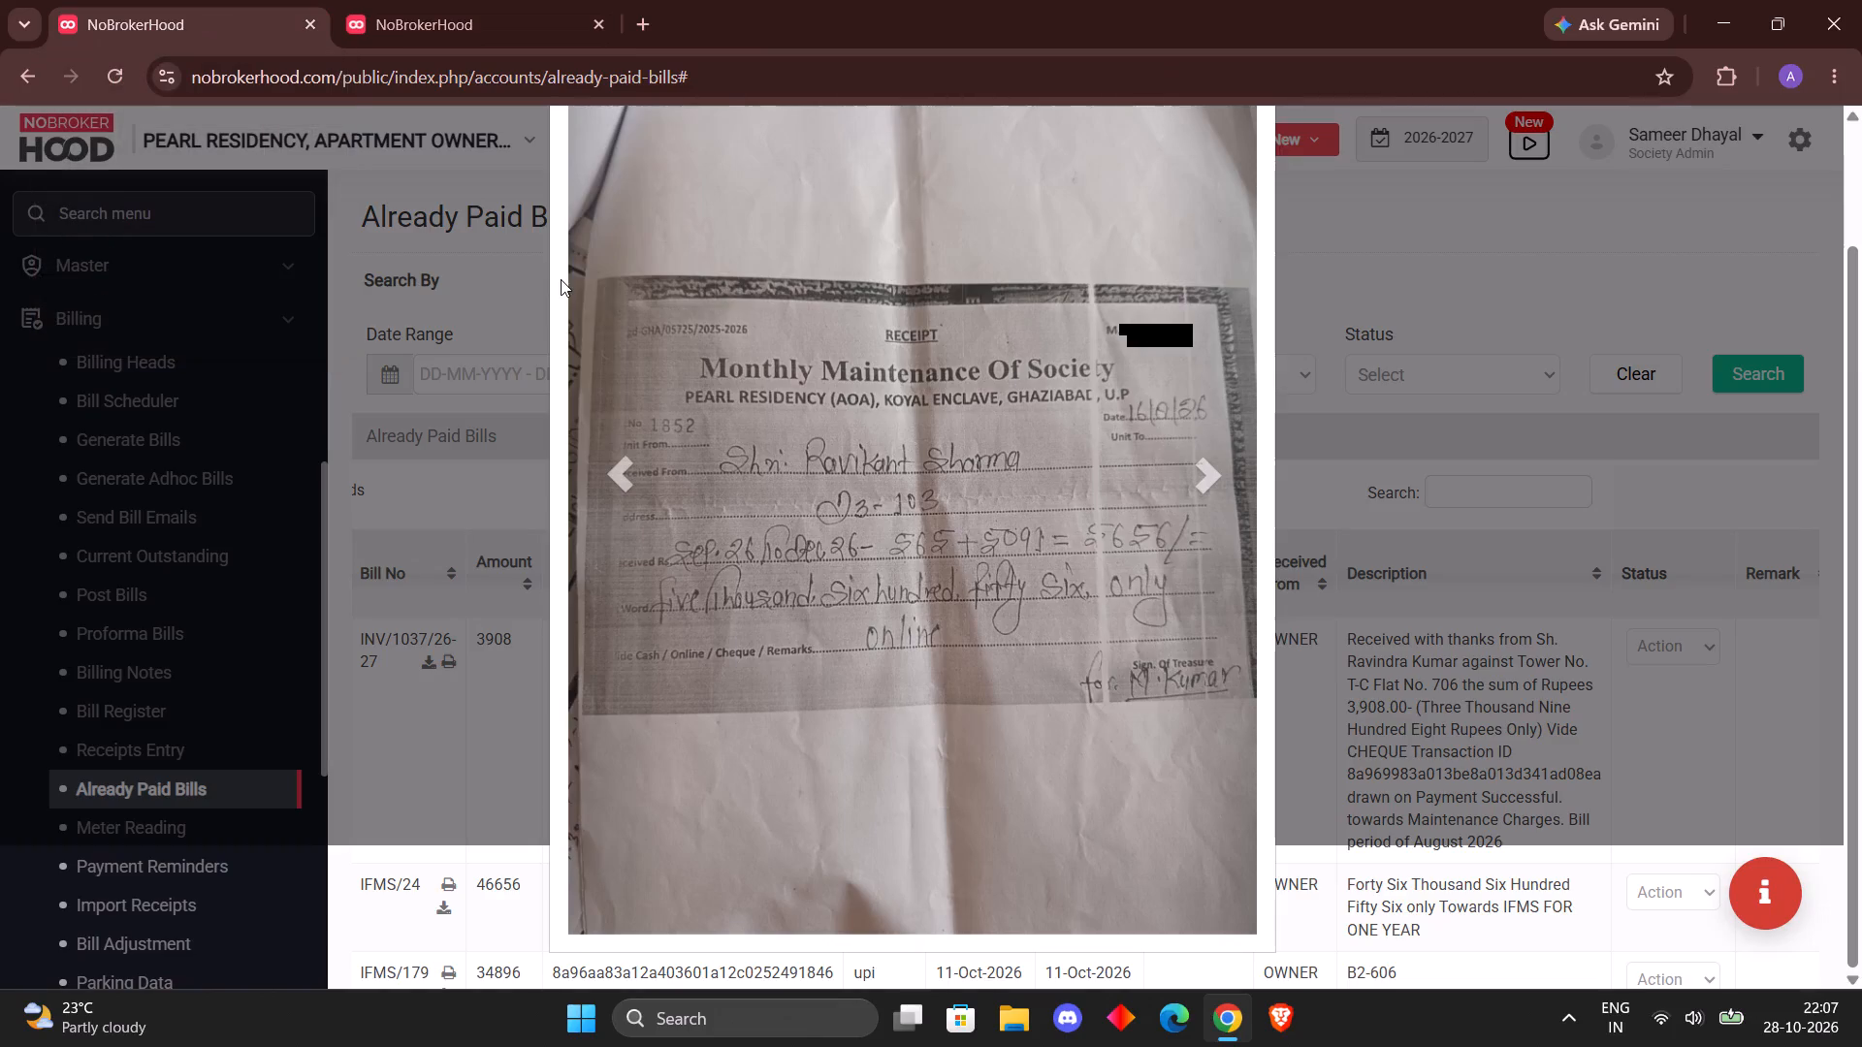
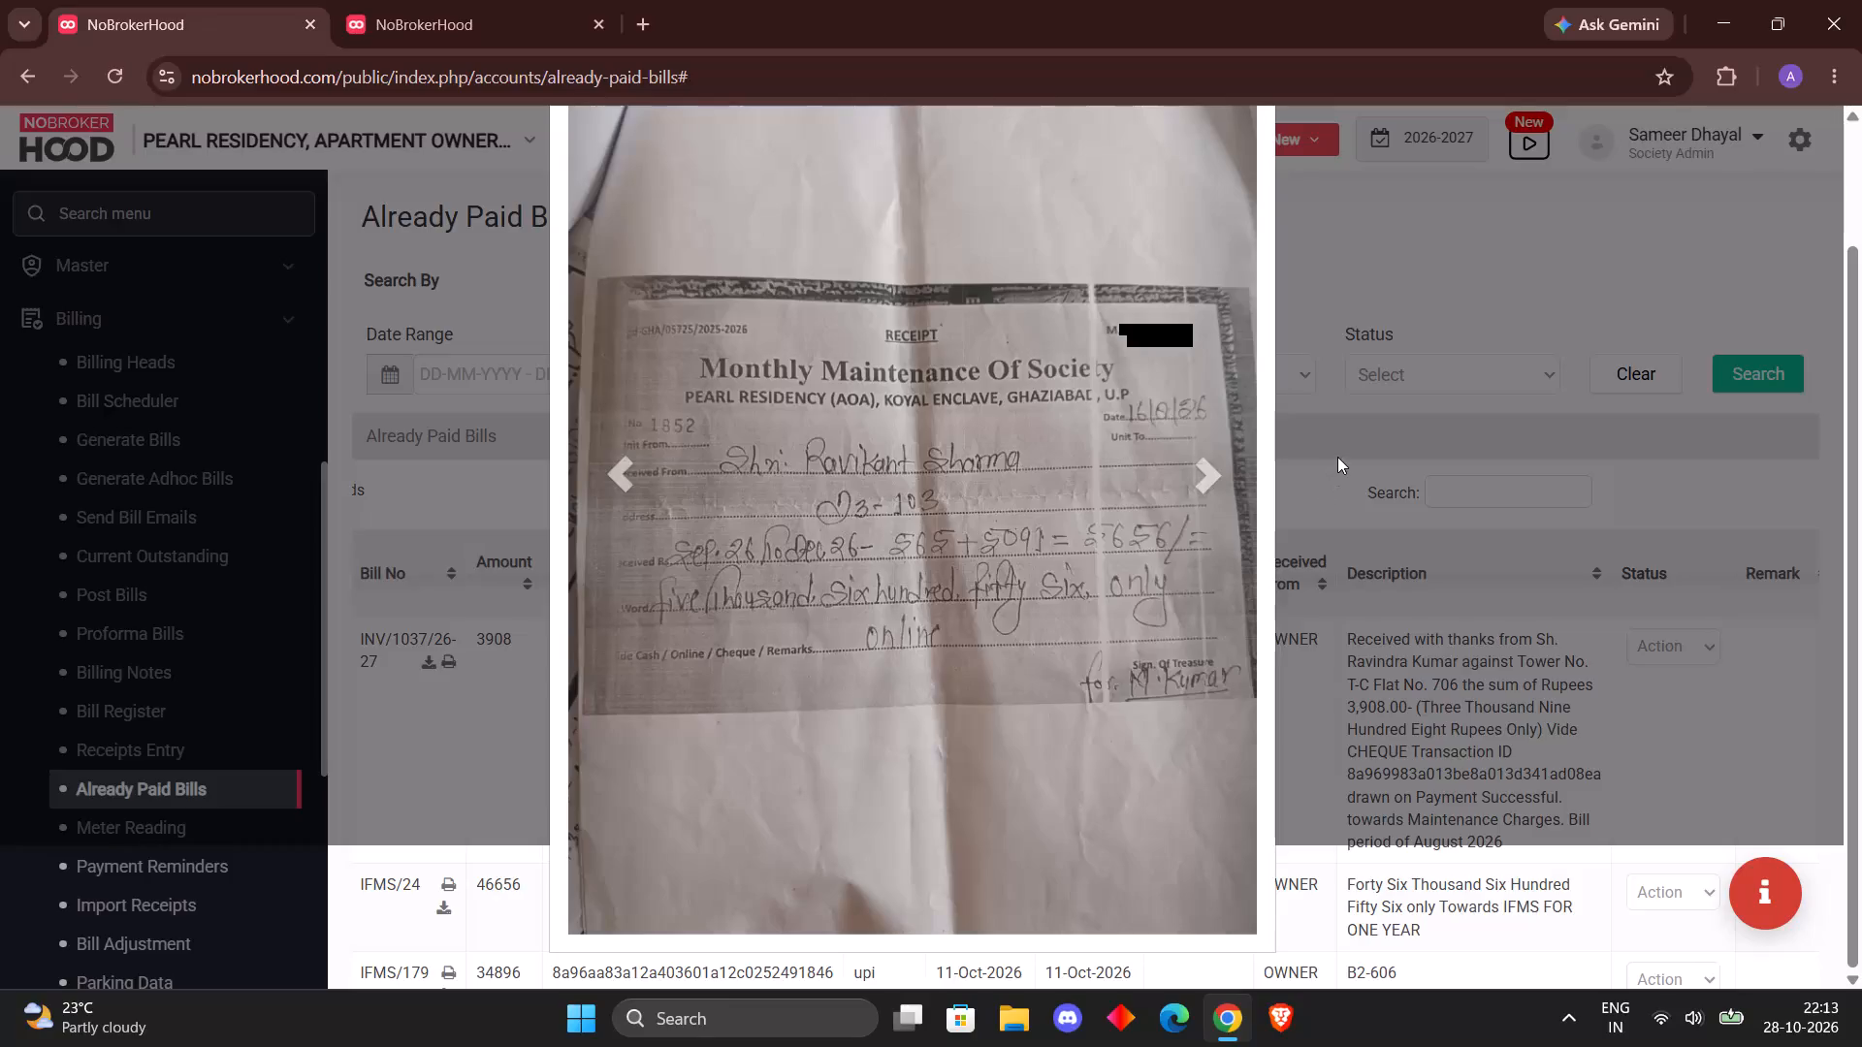
pyautogui.click(1314, 353)
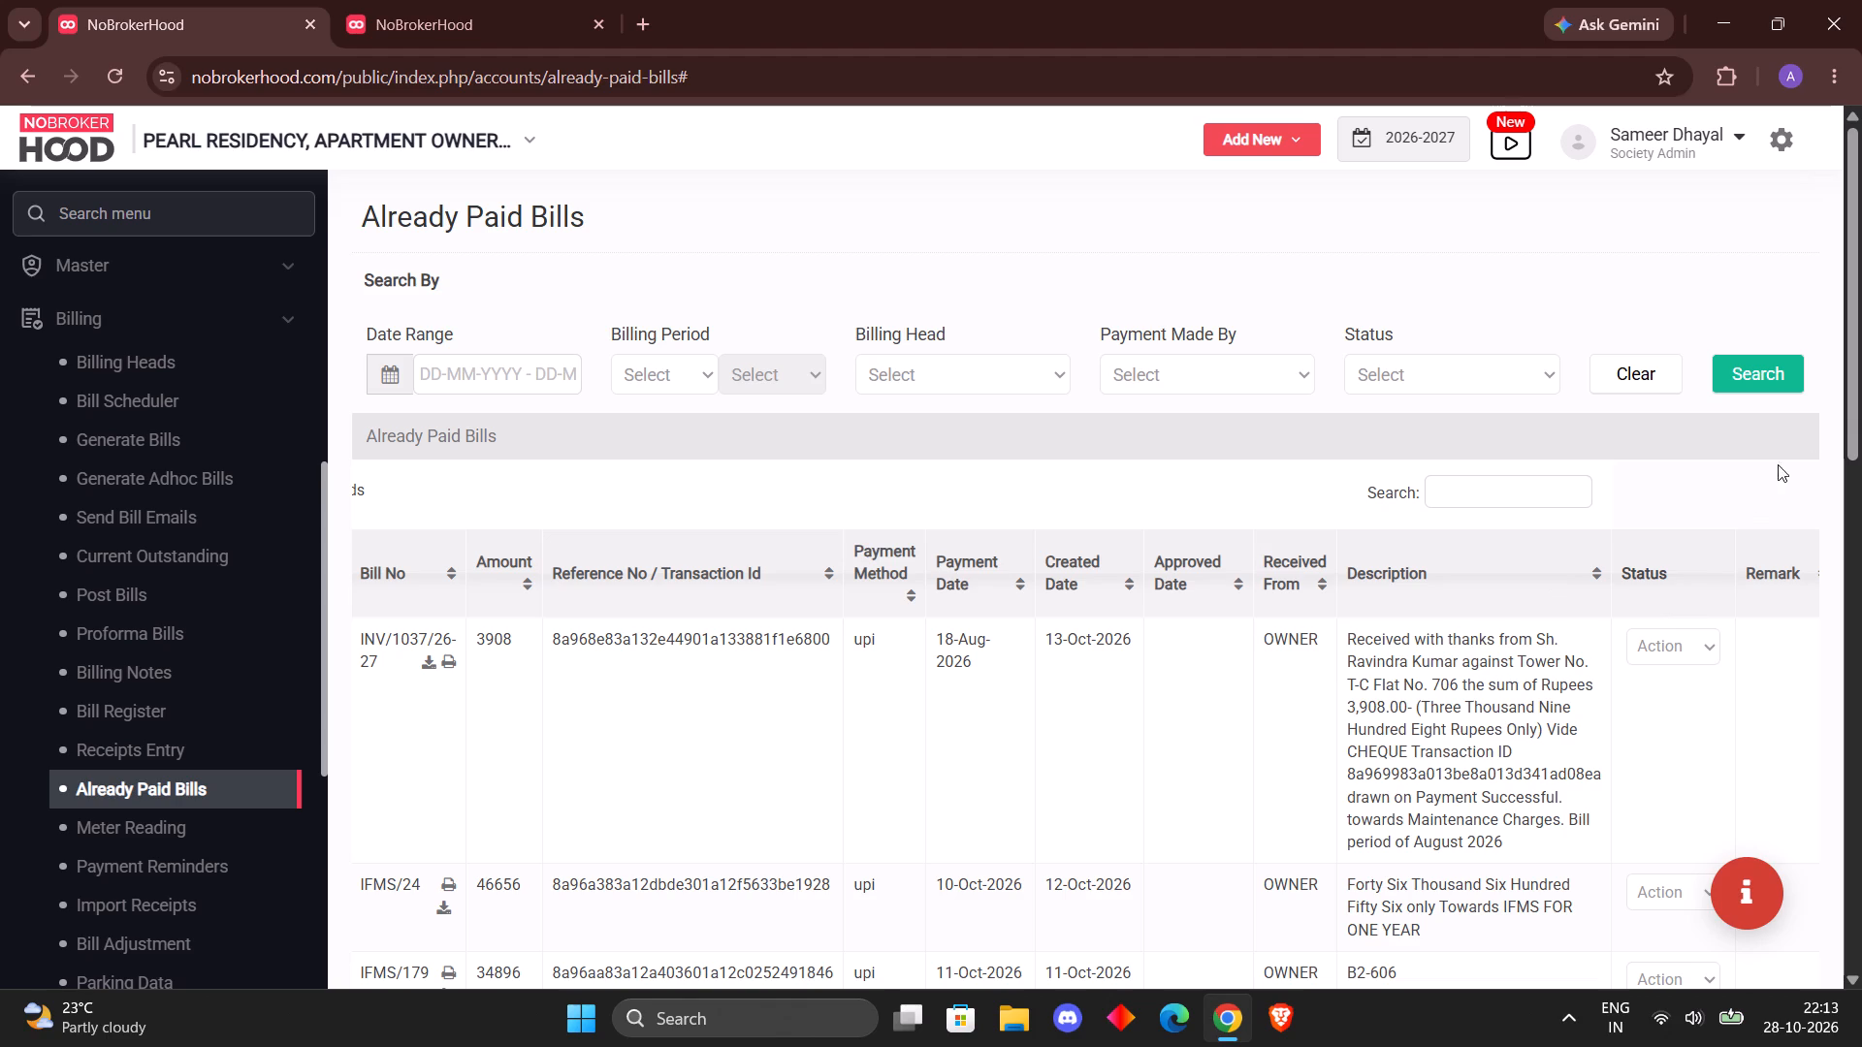
pyautogui.moveTo(1853, 376); pyautogui.dragTo(1861, 480)
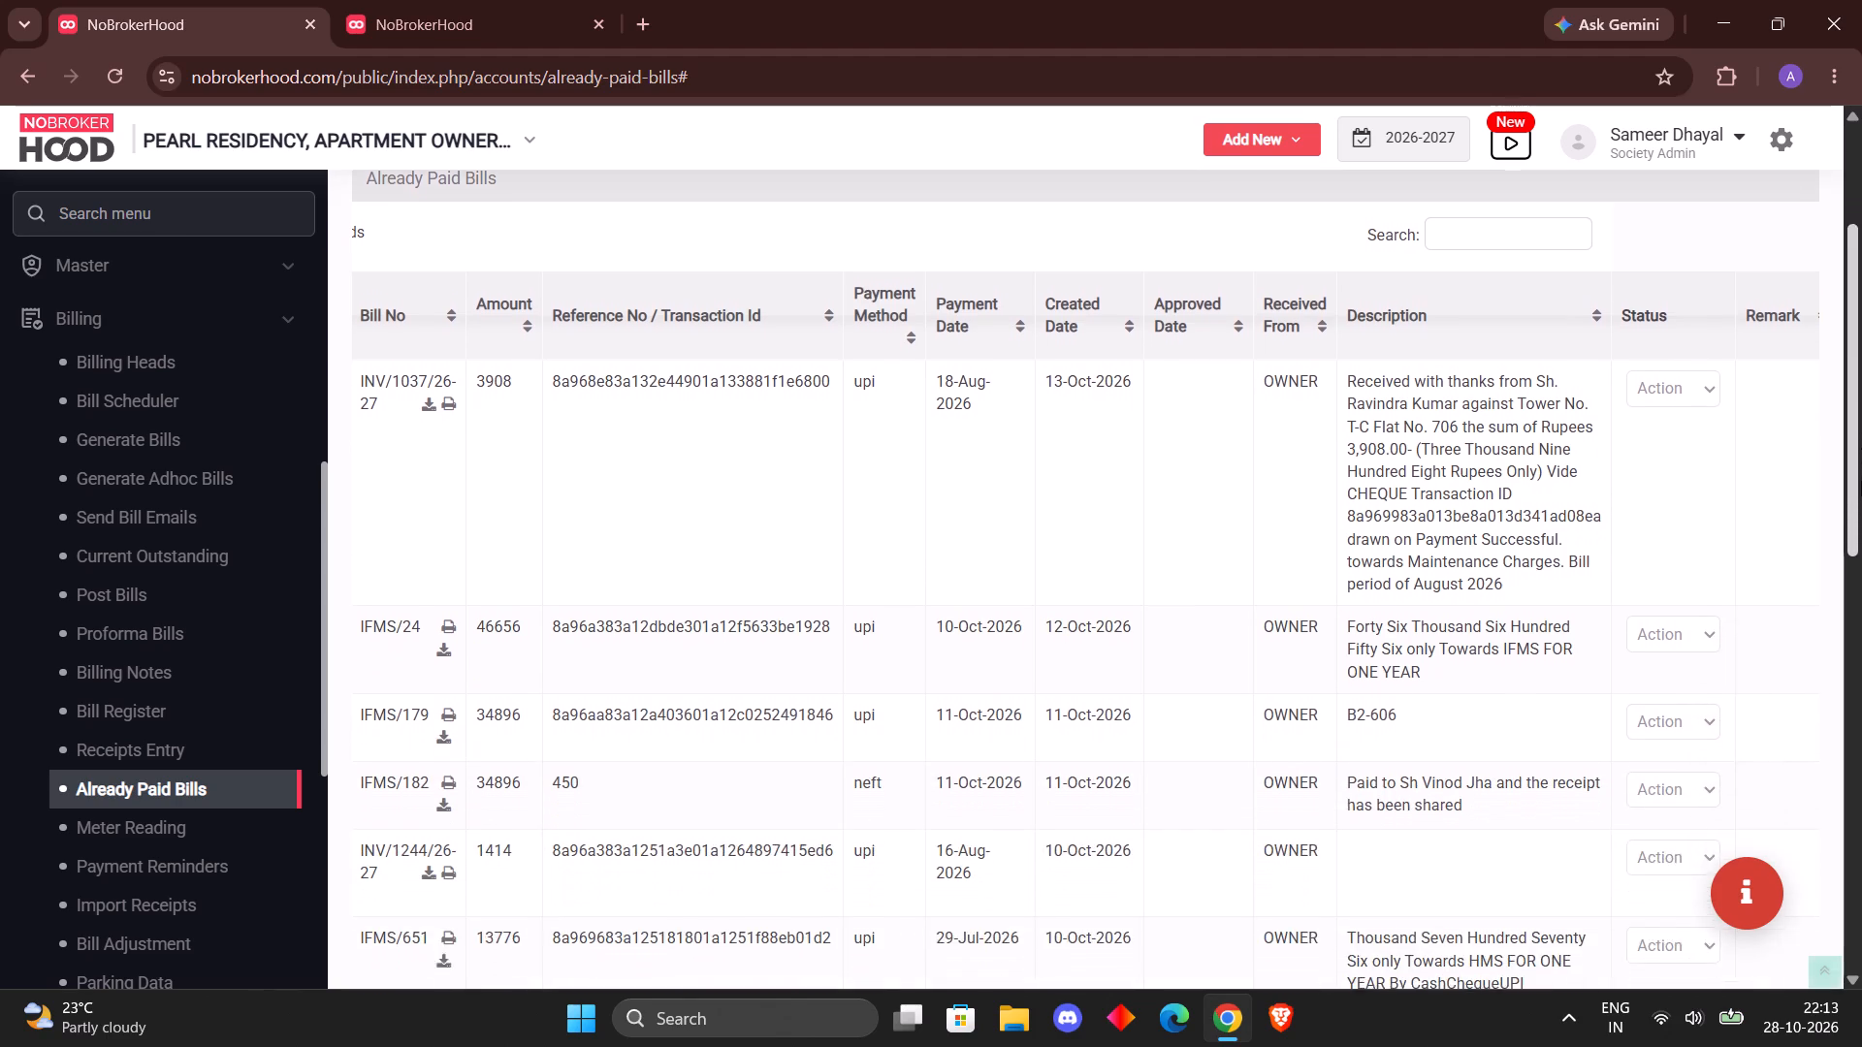
pyautogui.moveTo(1861, 480); pyautogui.dragTo(1861, 547)
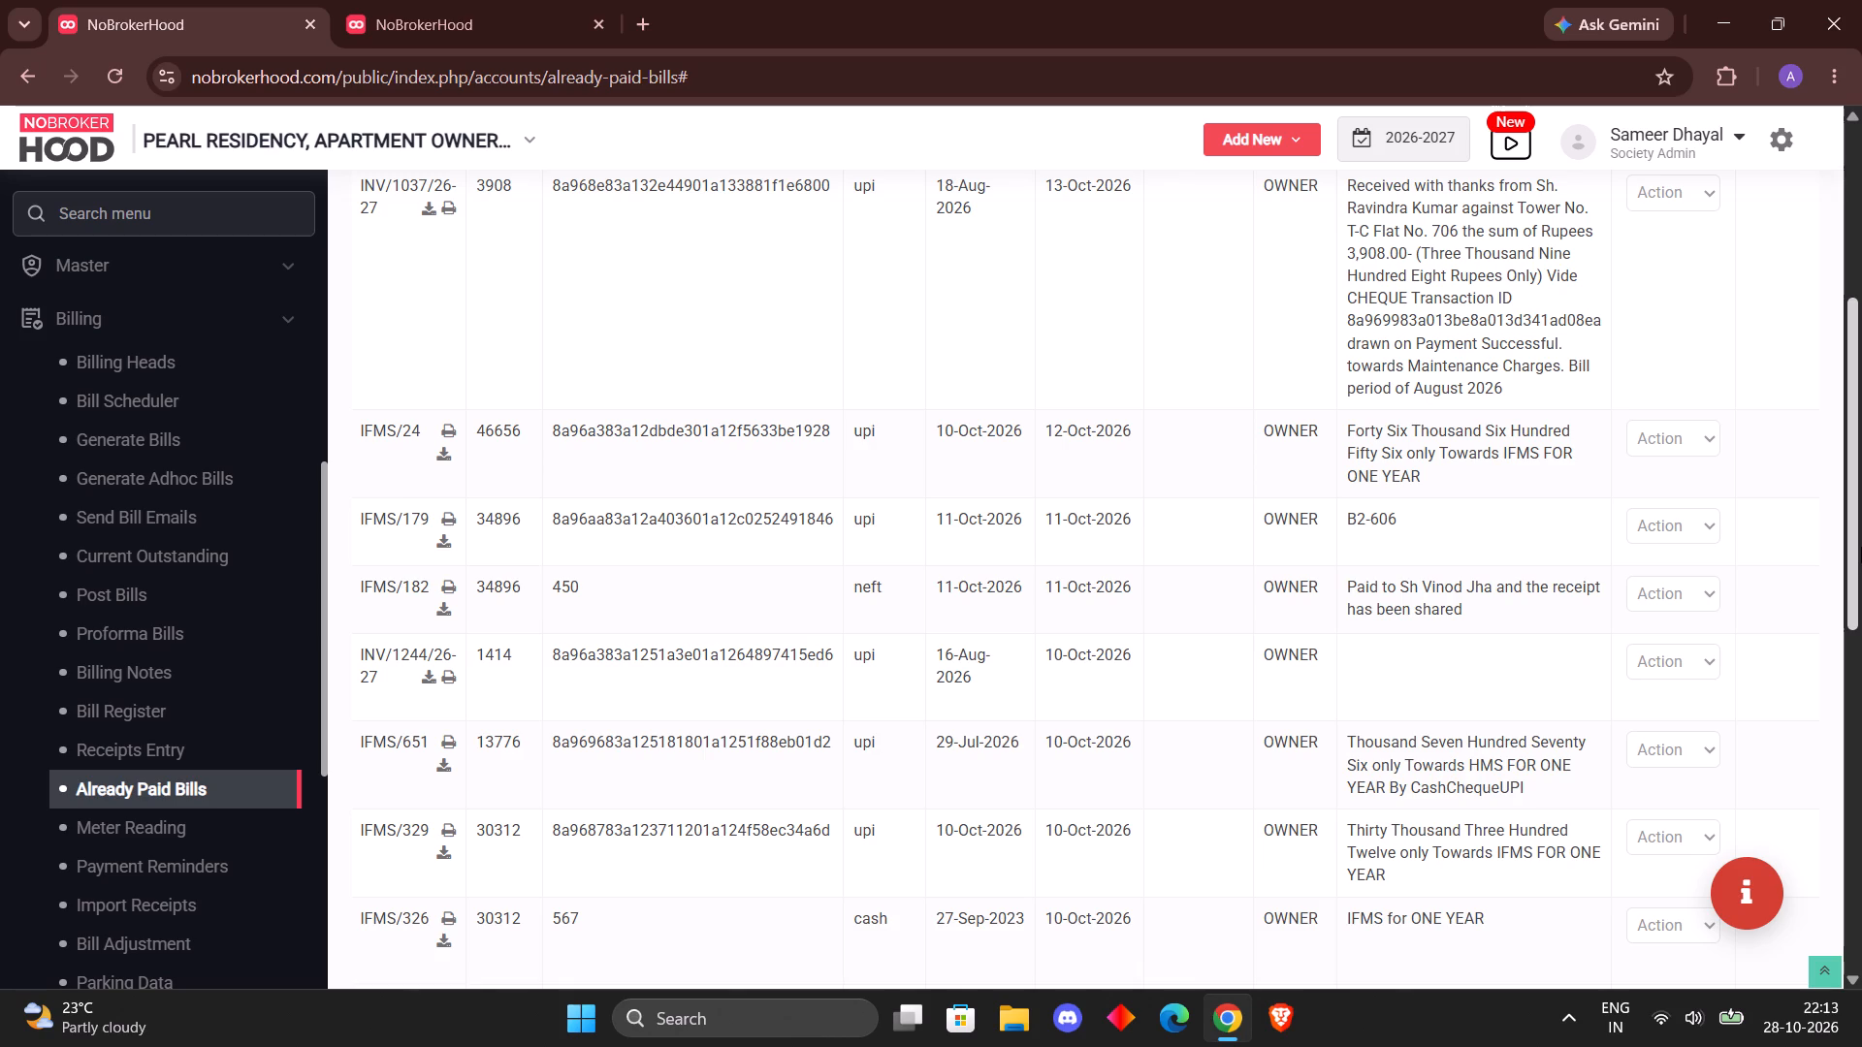
pyautogui.moveTo(1861, 547); pyautogui.dragTo(1860, 533)
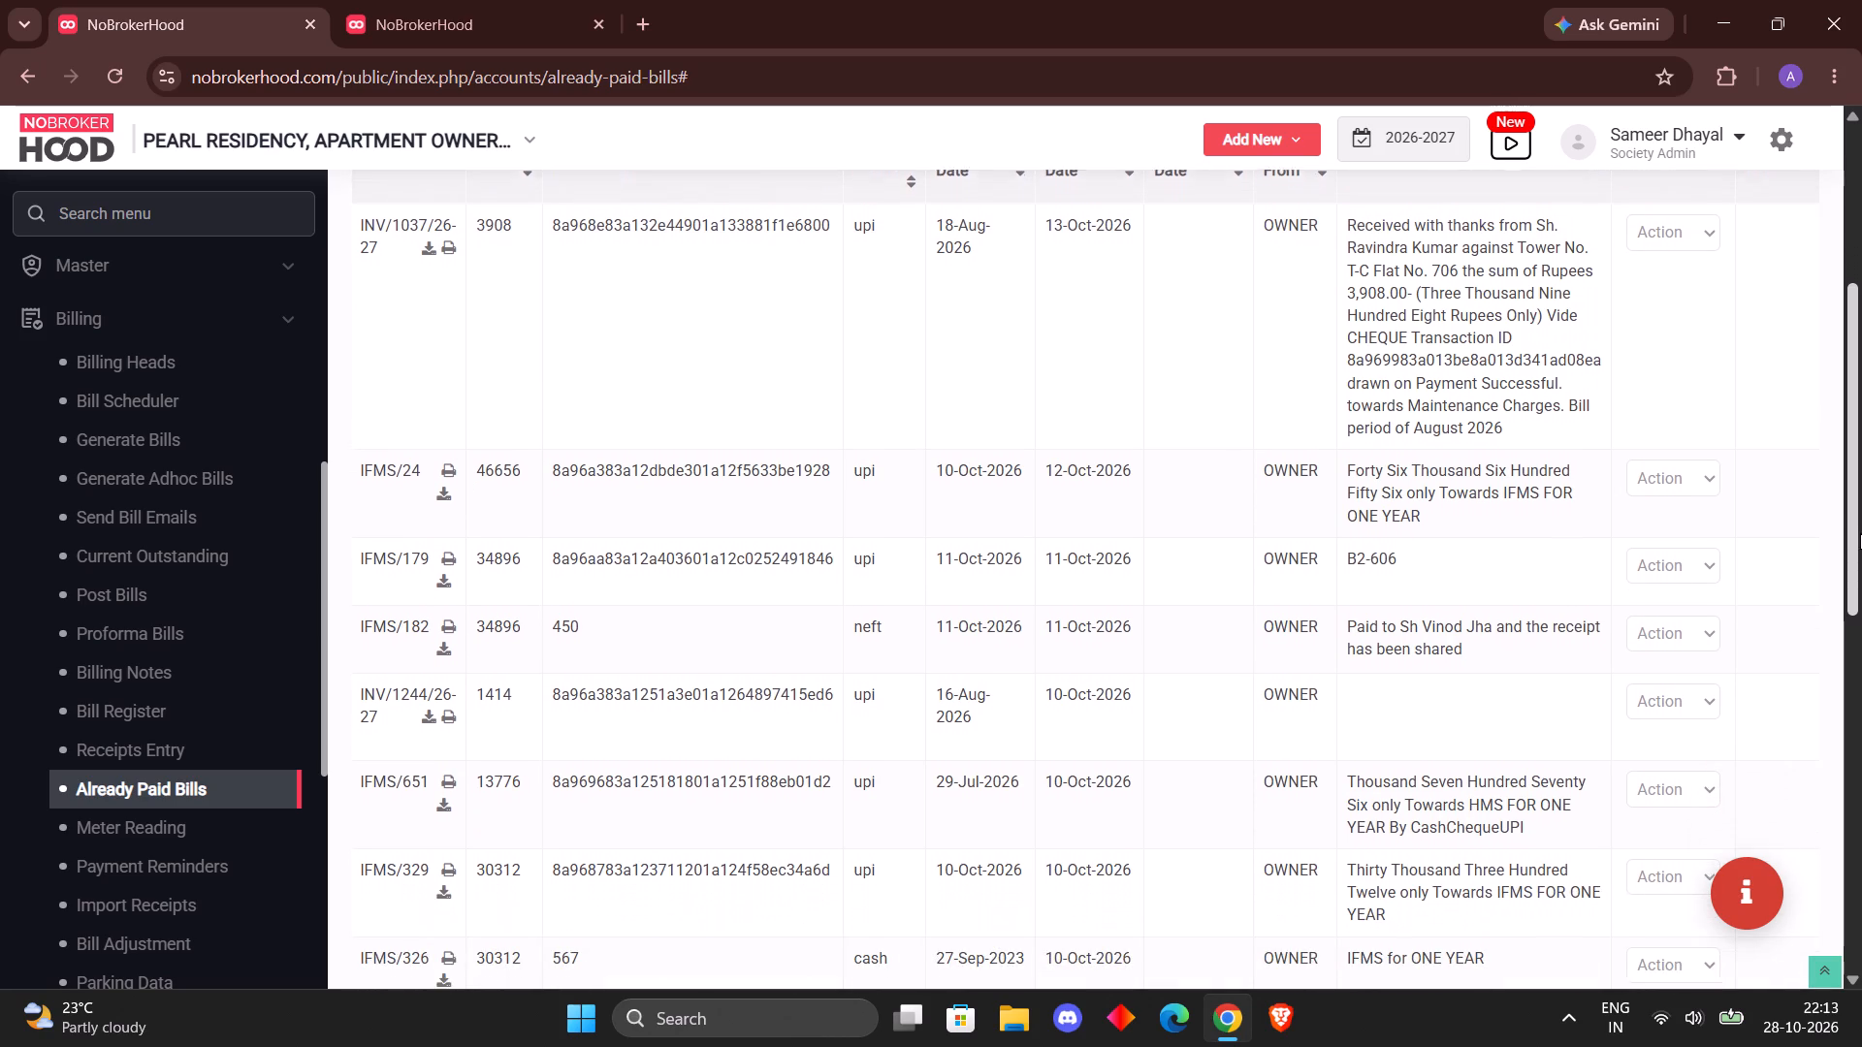
pyautogui.moveTo(1860, 533); pyautogui.dragTo(1861, 539)
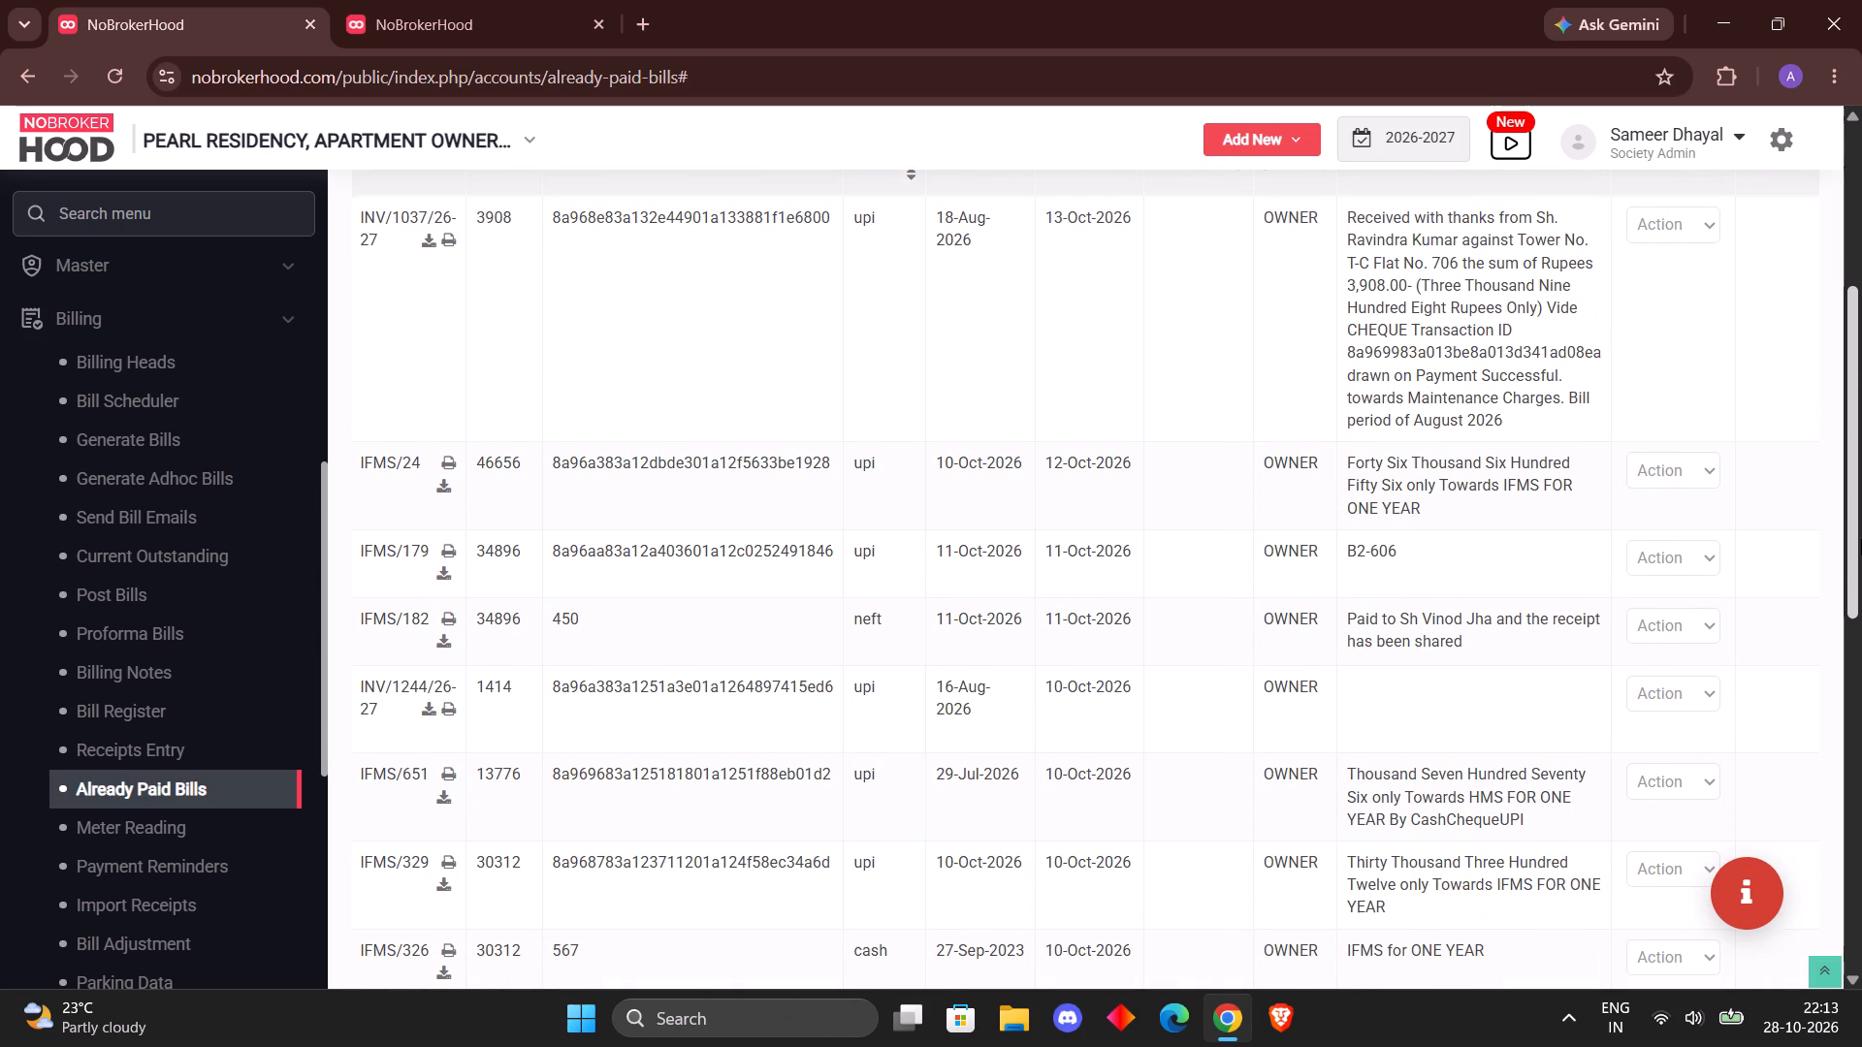
pyautogui.moveTo(1861, 539); pyautogui.dragTo(1852, 572)
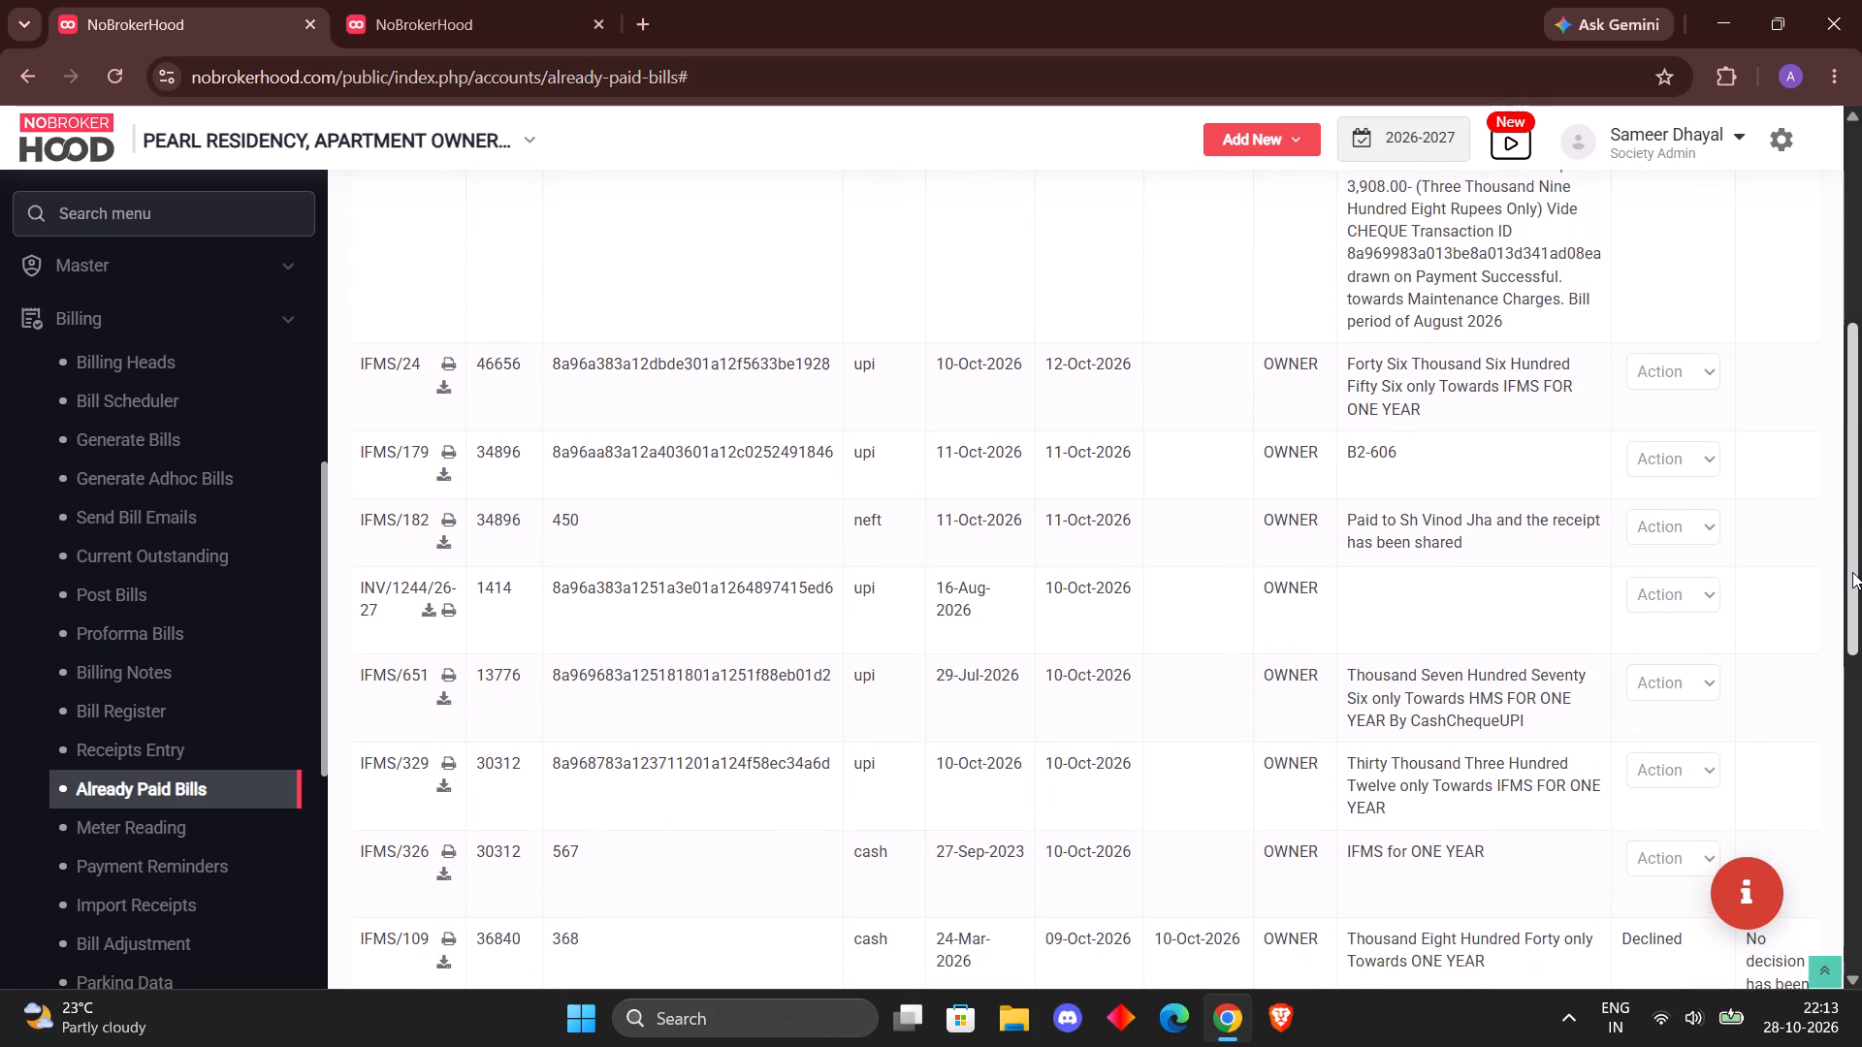
pyautogui.moveTo(1852, 572); pyautogui.dragTo(1860, 541)
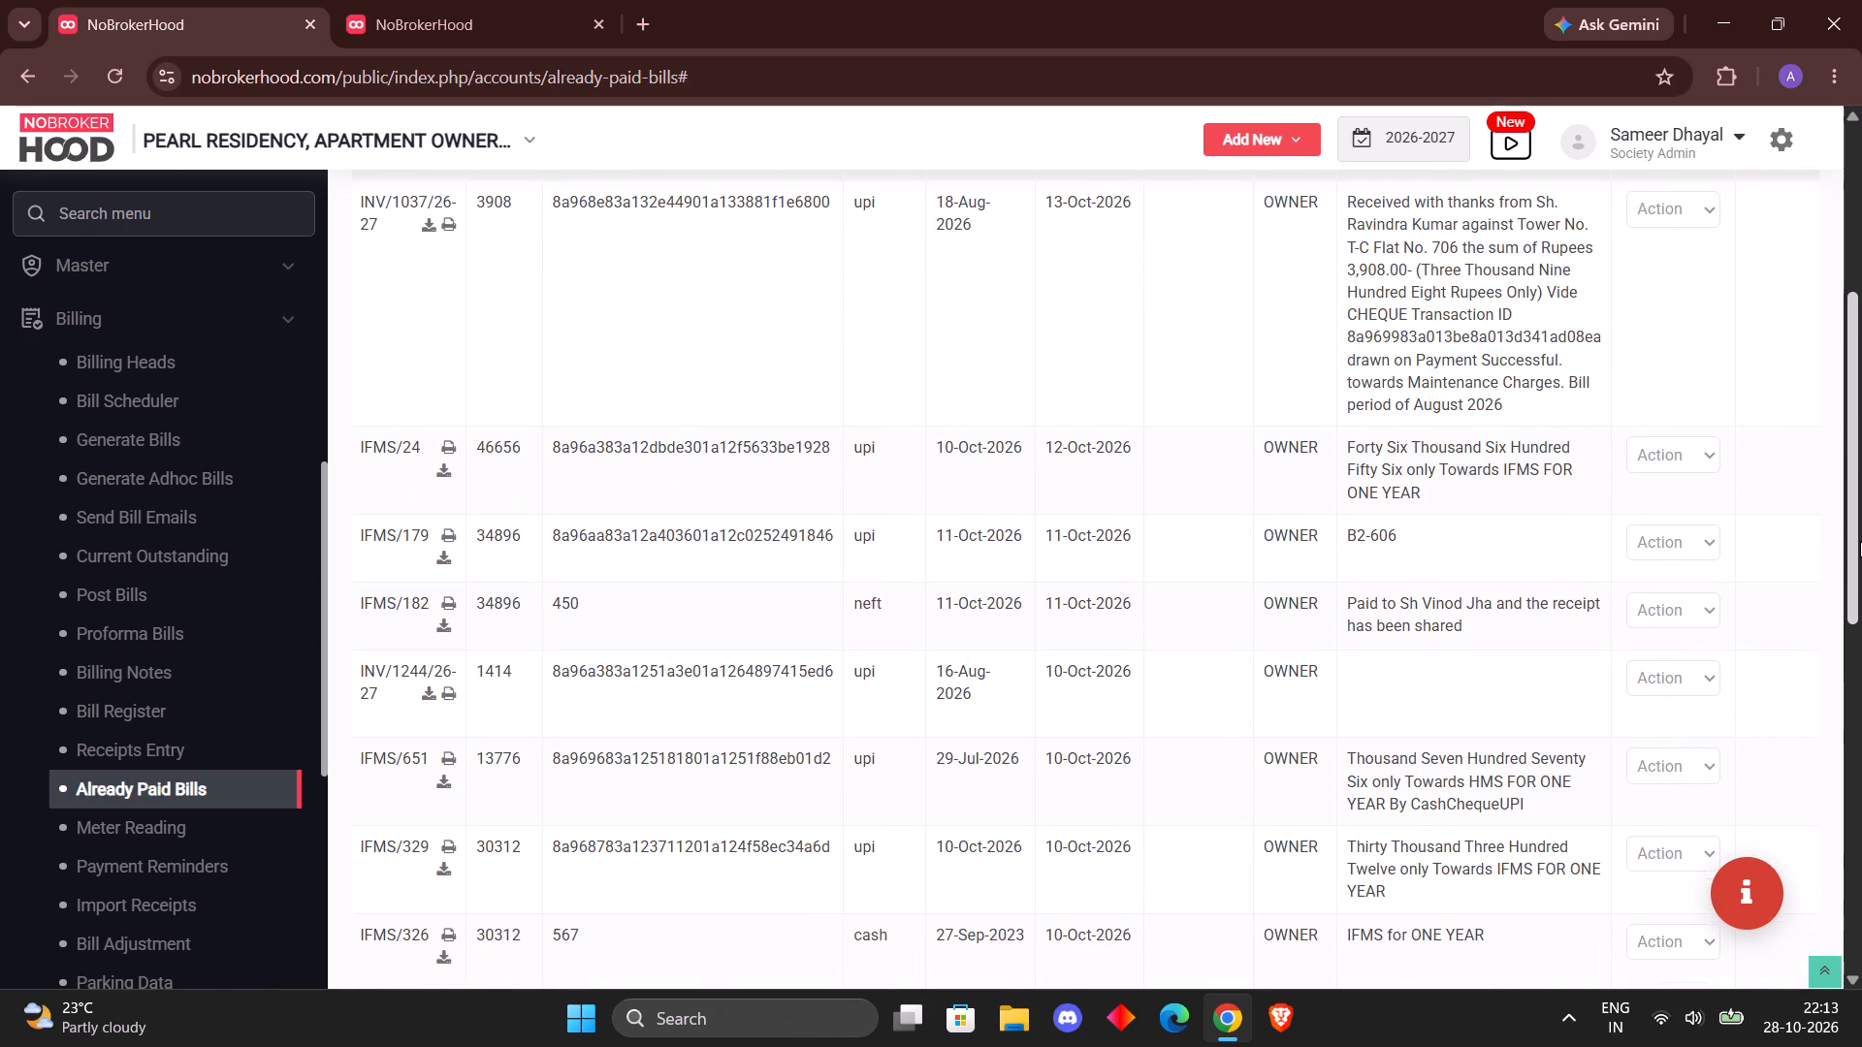
pyautogui.moveTo(1860, 541); pyautogui.dragTo(1861, 541)
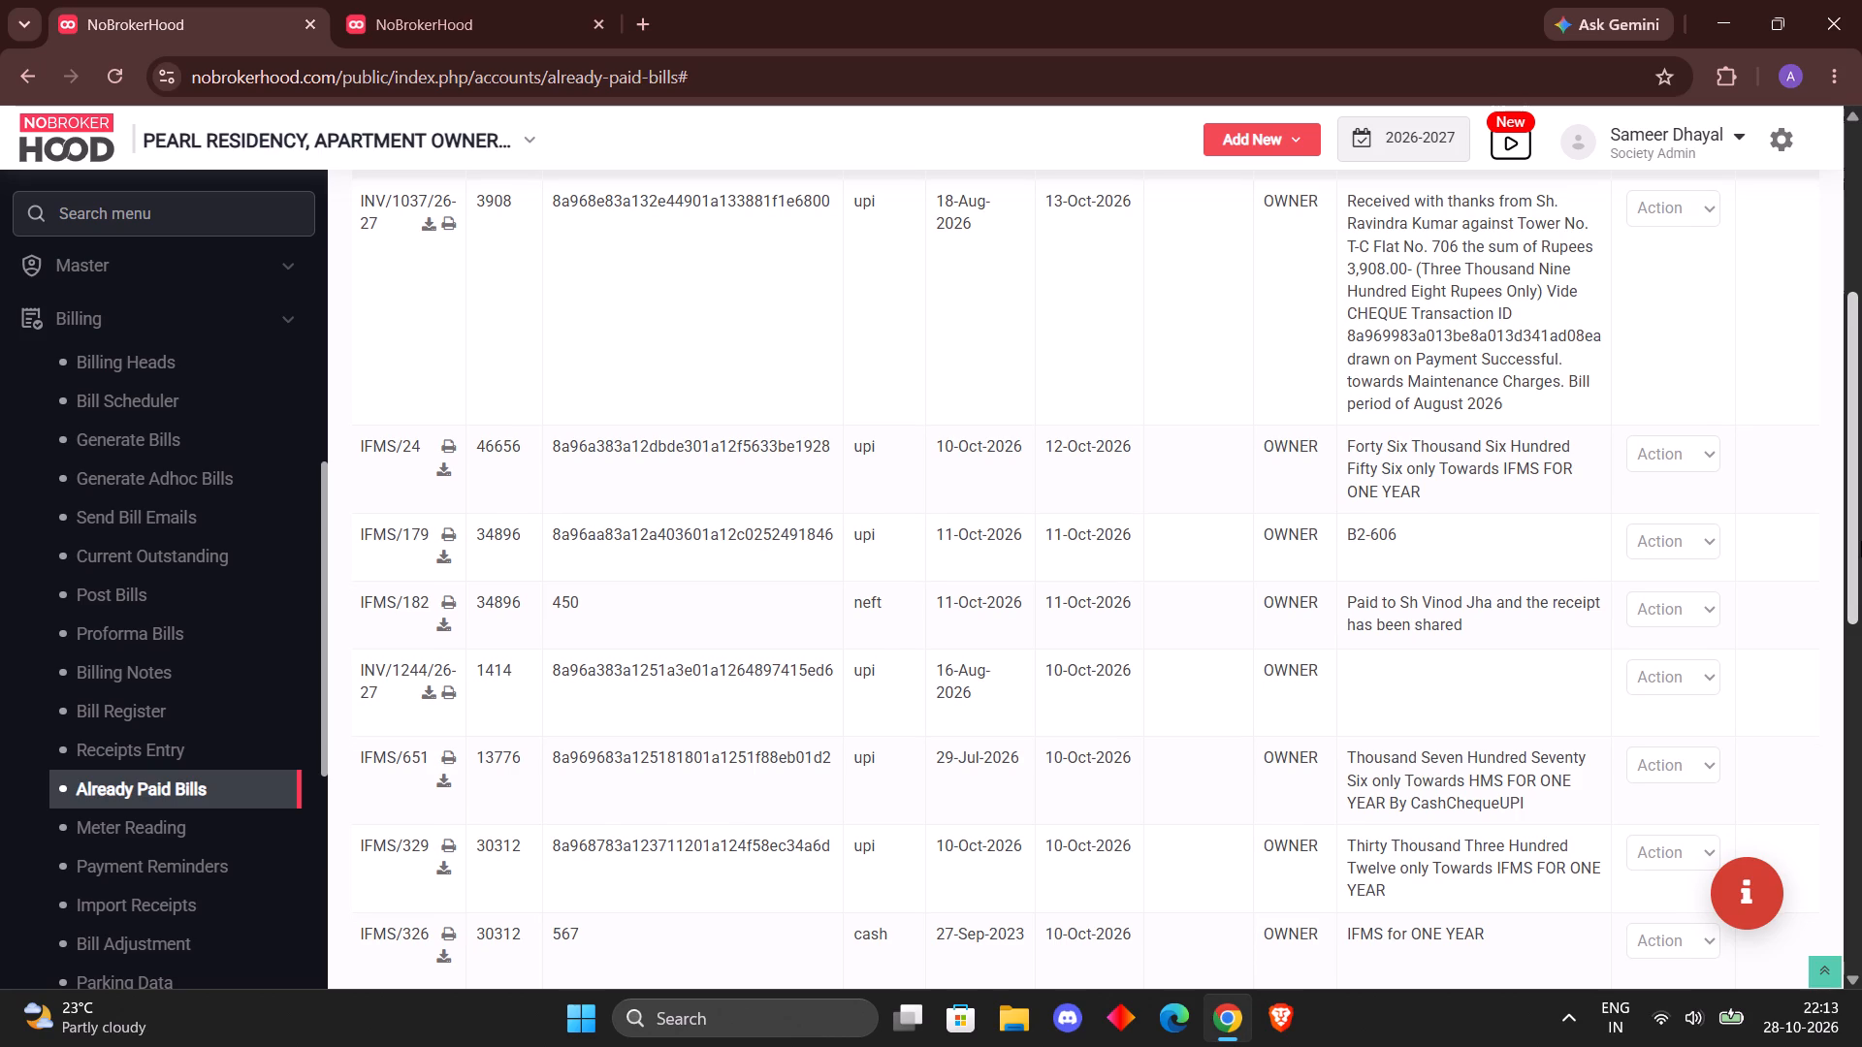
pyautogui.moveTo(1861, 541); pyautogui.dragTo(1861, 605)
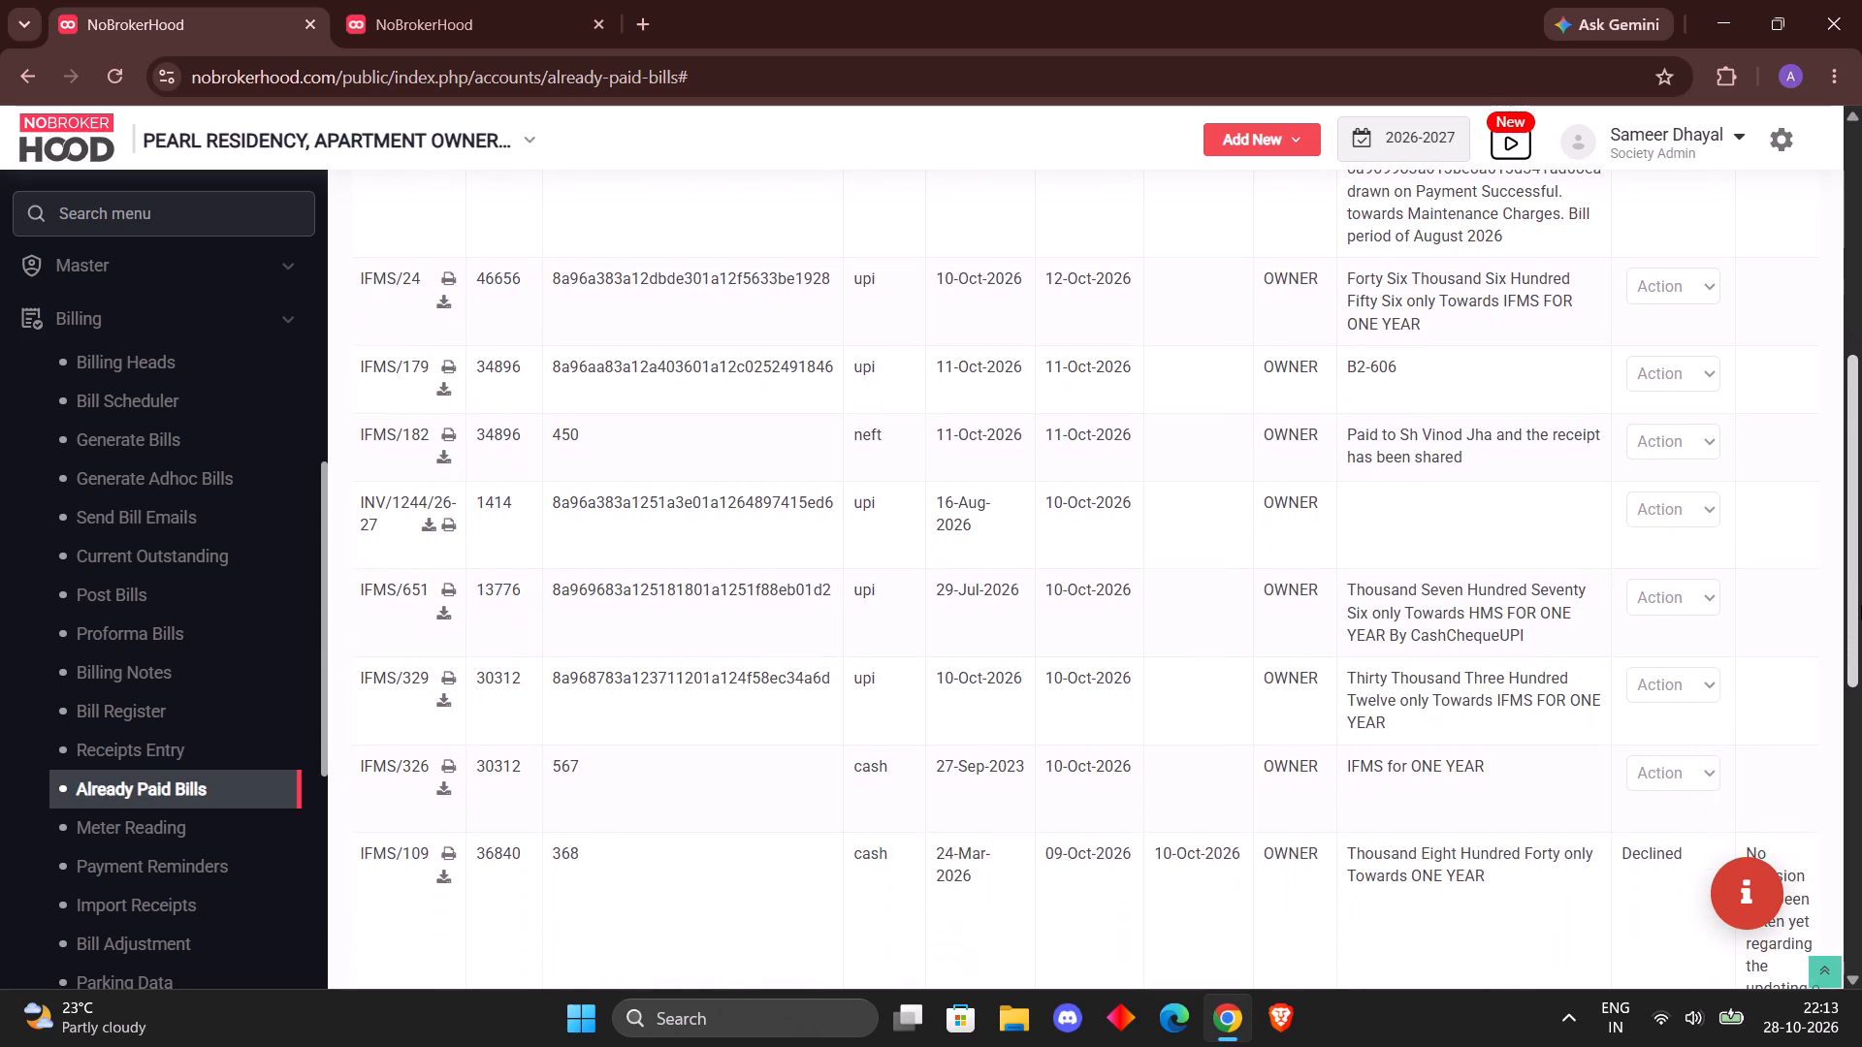
pyautogui.moveTo(1861, 605); pyautogui.dragTo(1861, 777)
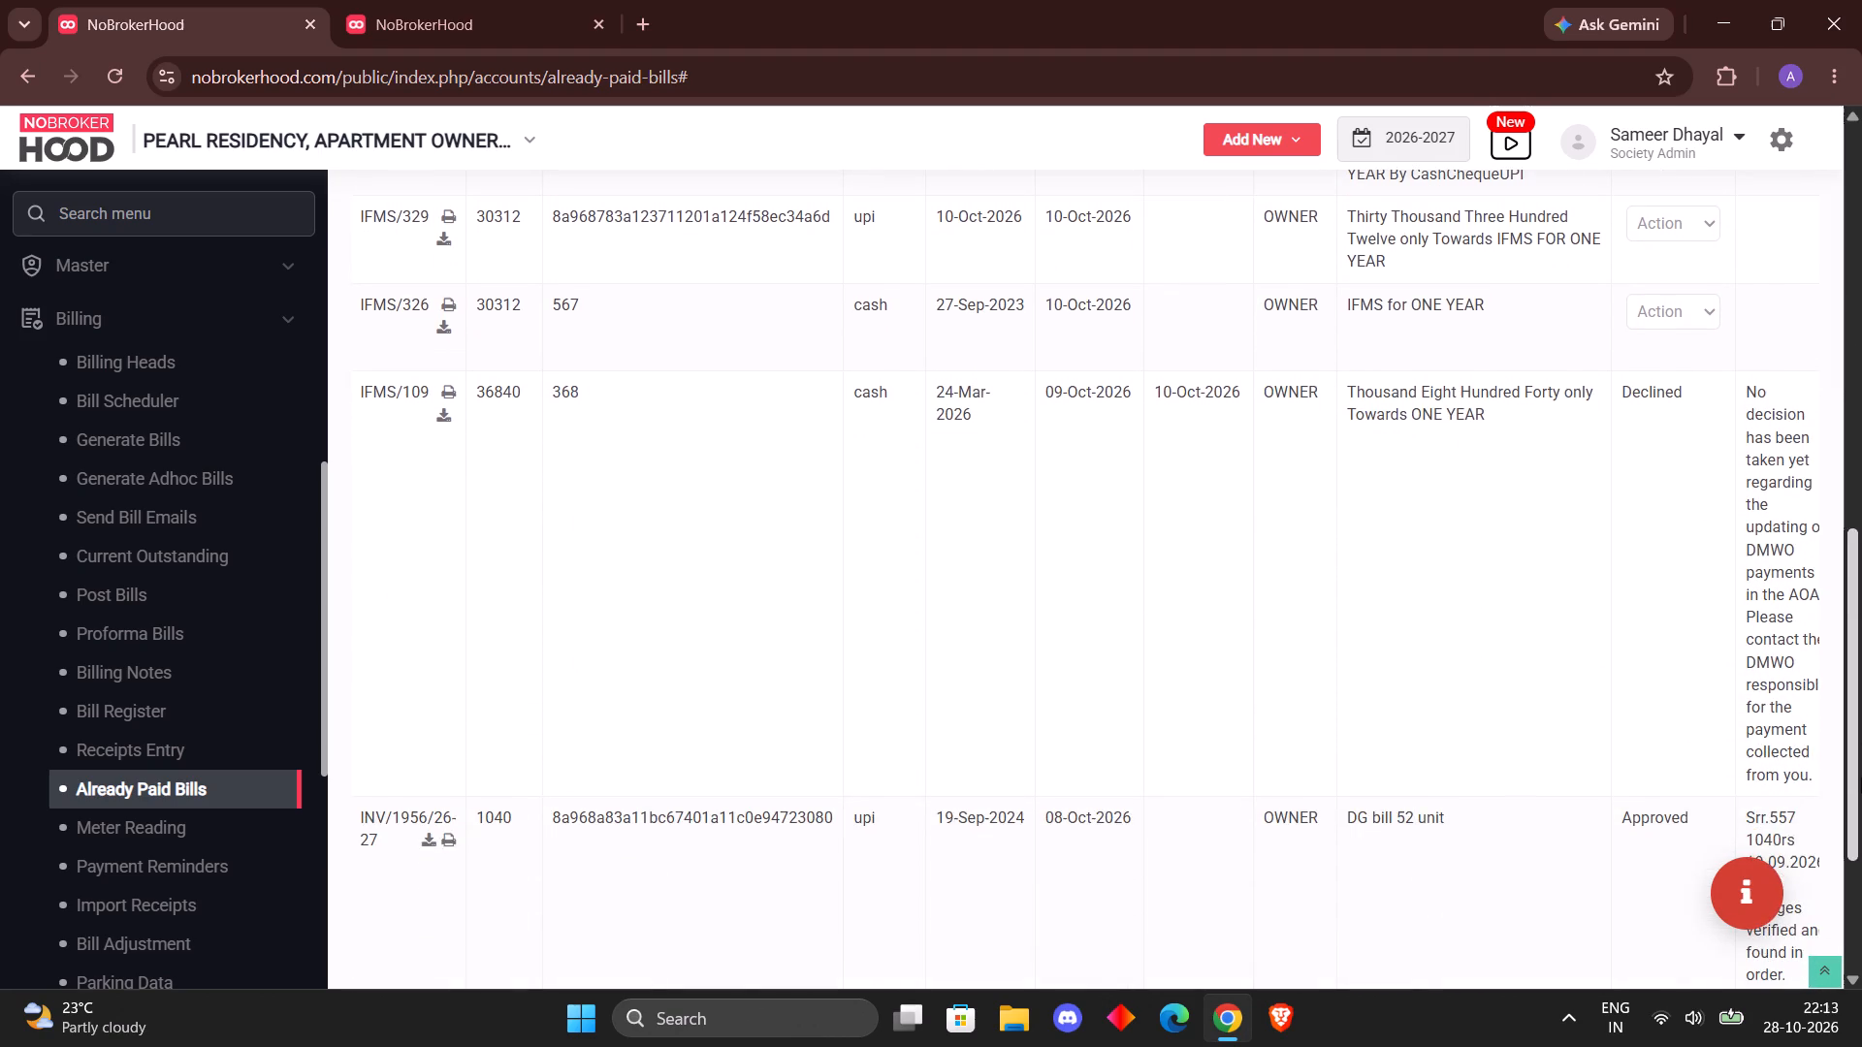
pyautogui.moveTo(1861, 777); pyautogui.dragTo(1861, 931)
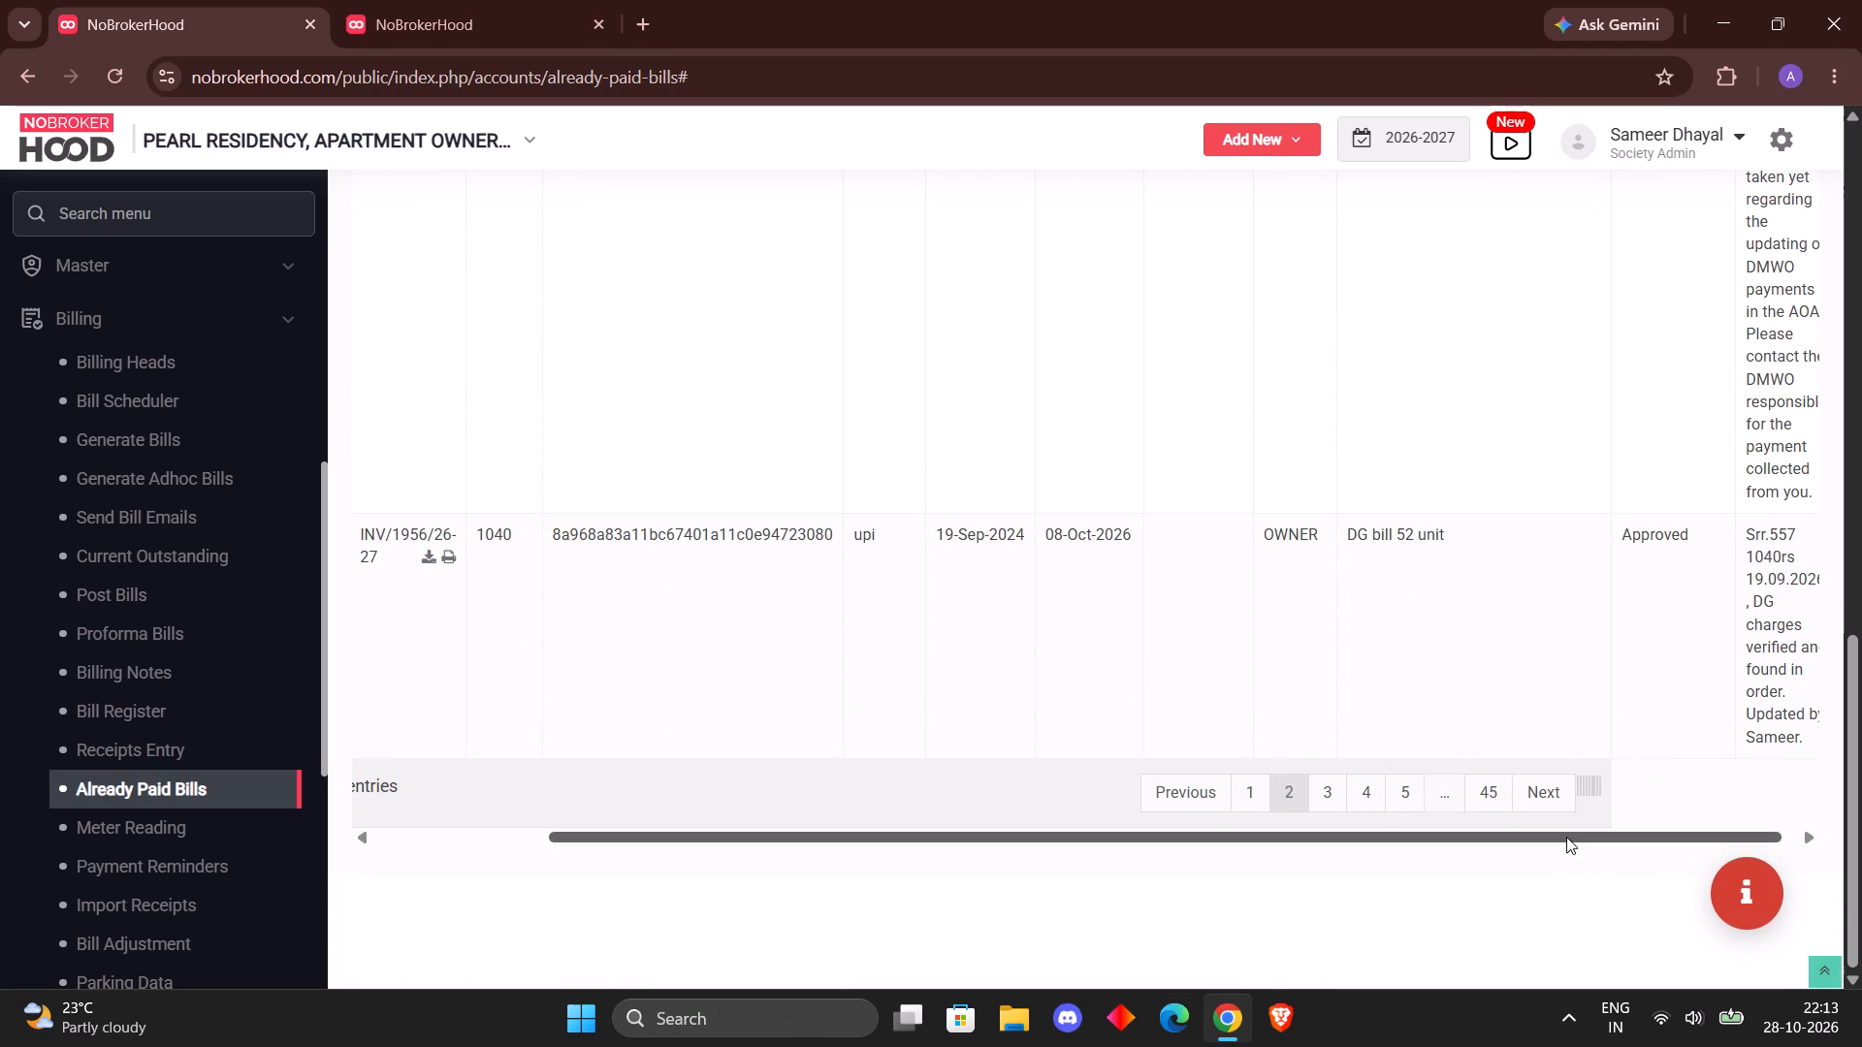
pyautogui.moveTo(1565, 835); pyautogui.dragTo(1438, 830)
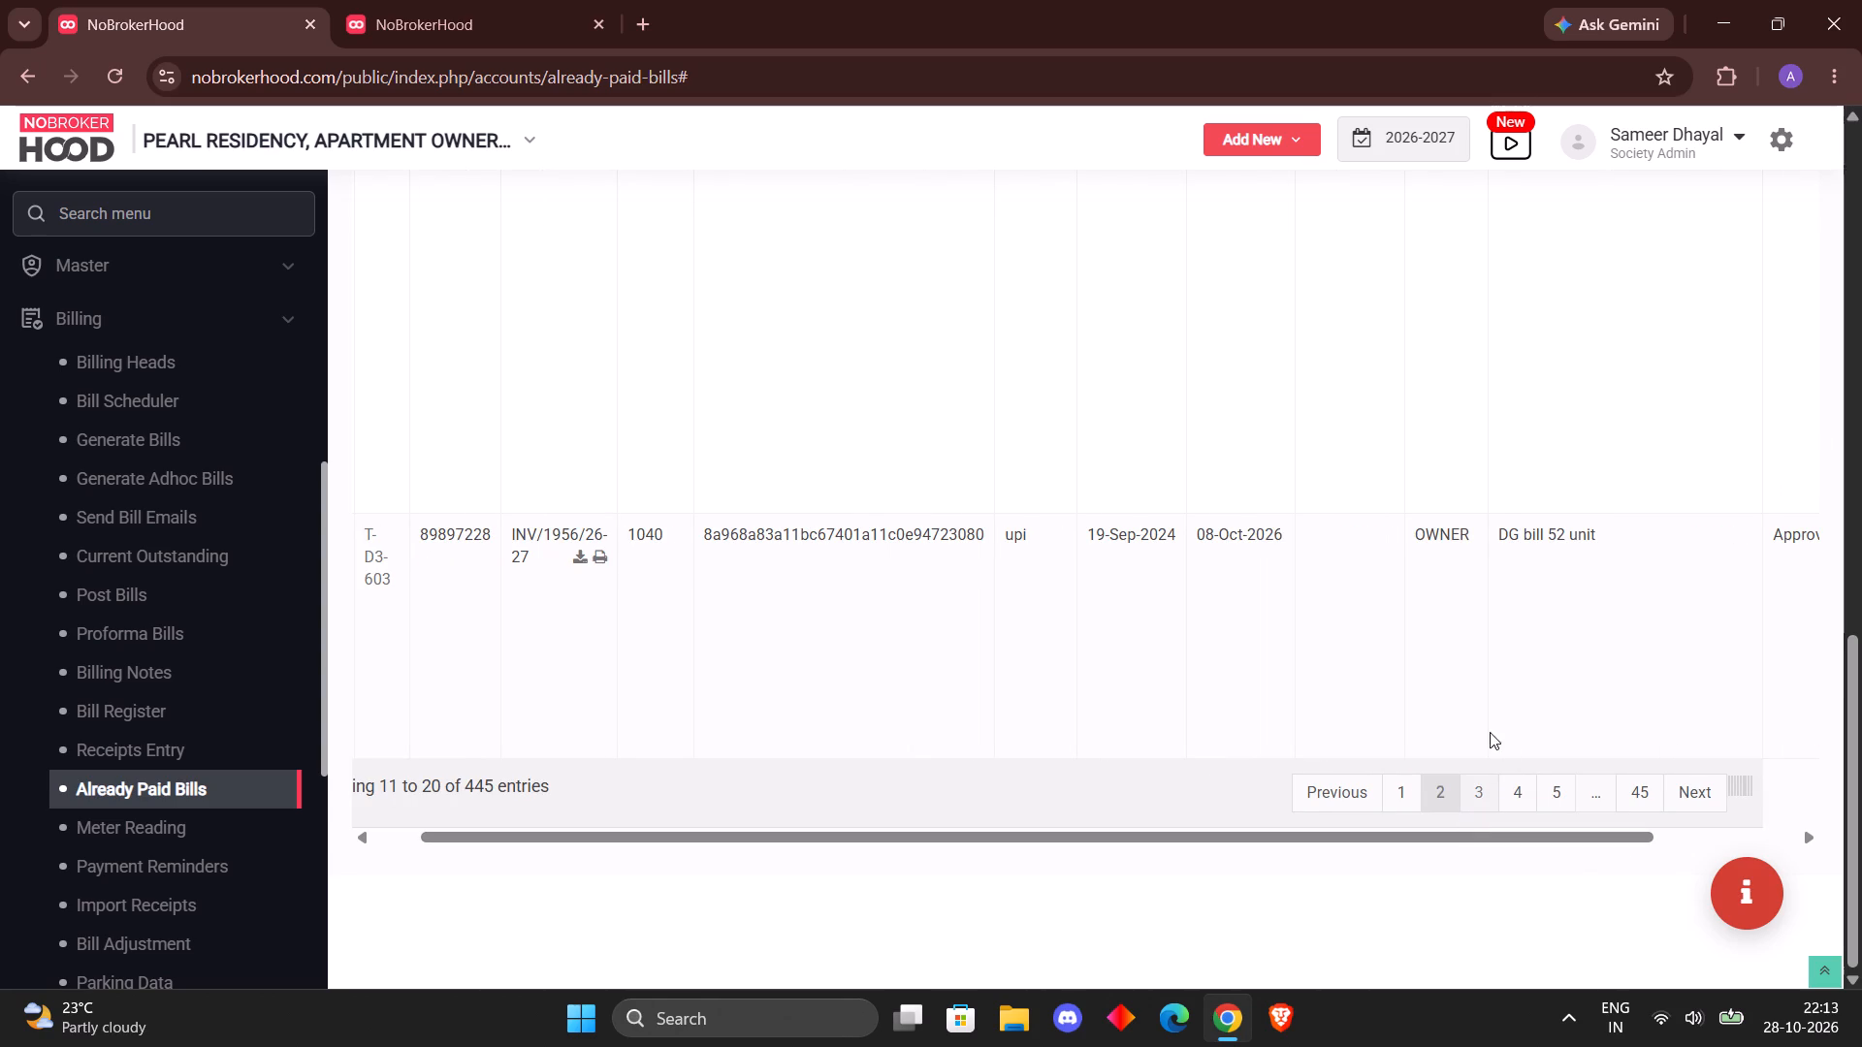
pyautogui.moveTo(1857, 743); pyautogui.dragTo(1848, 602)
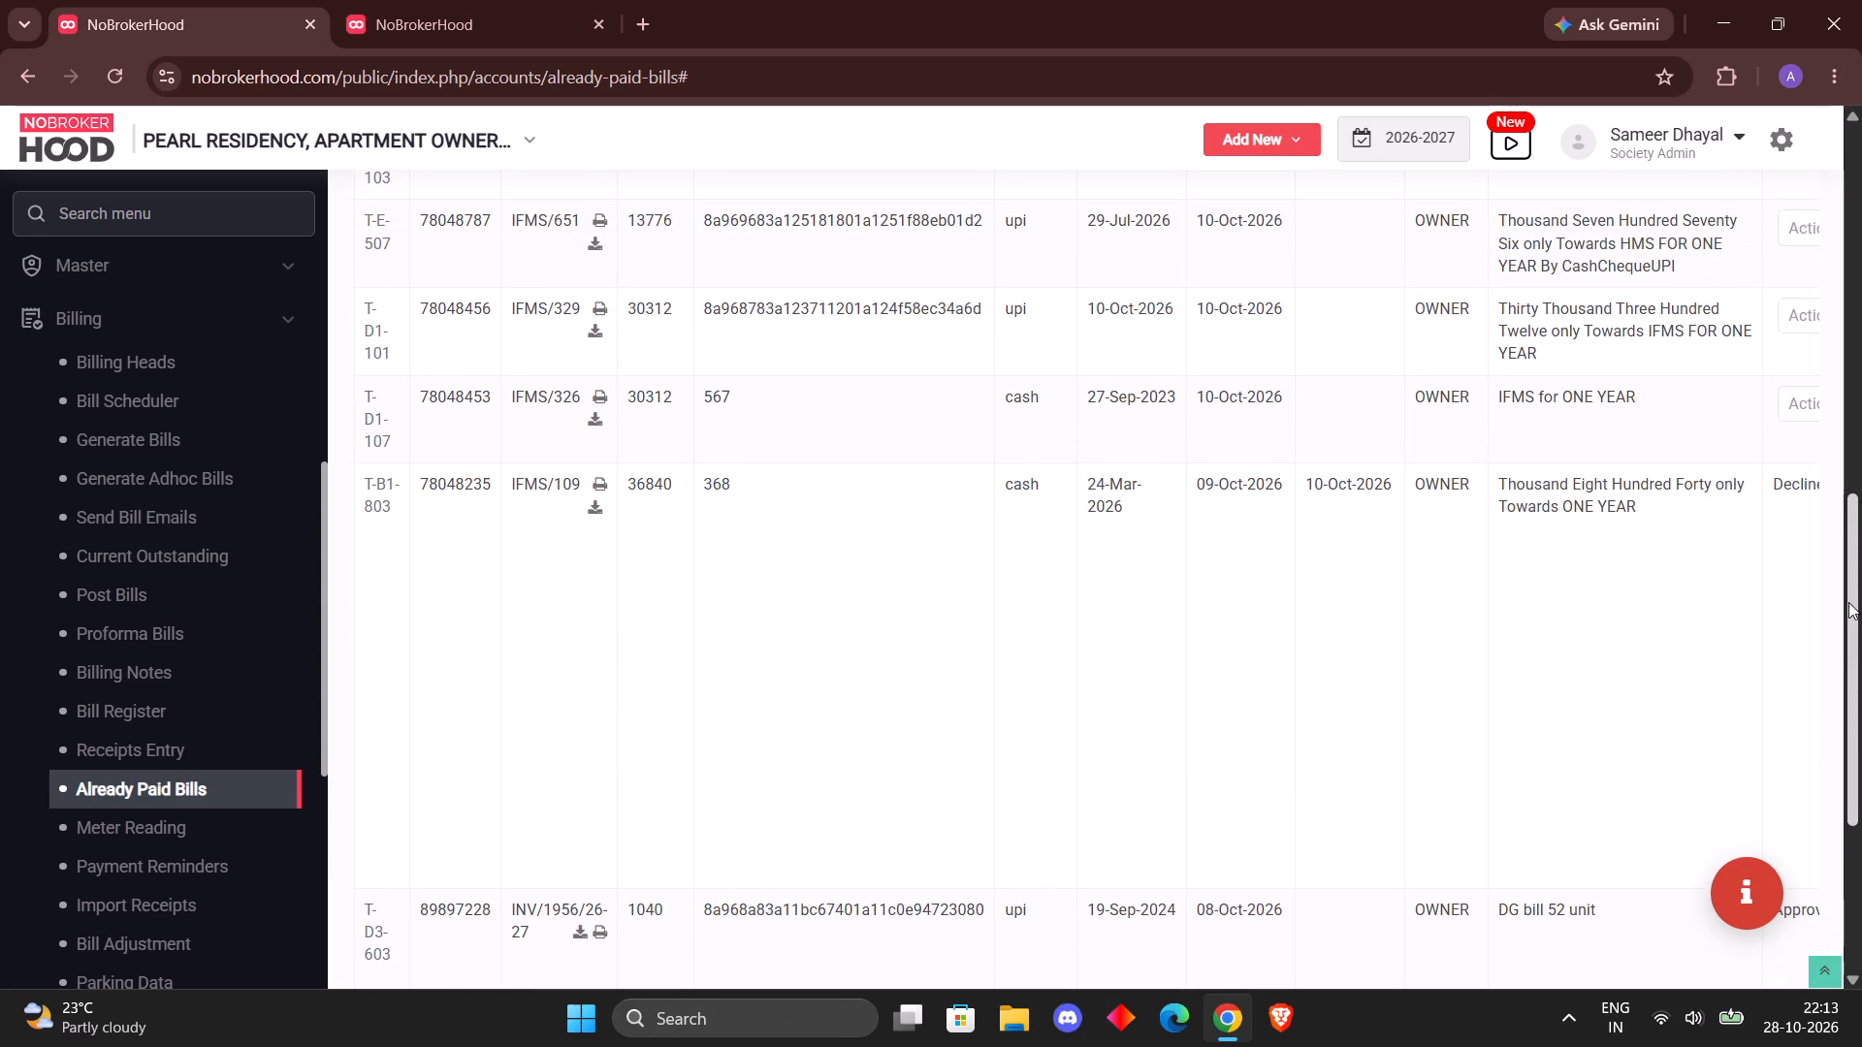
pyautogui.moveTo(1848, 602); pyautogui.dragTo(1843, 484)
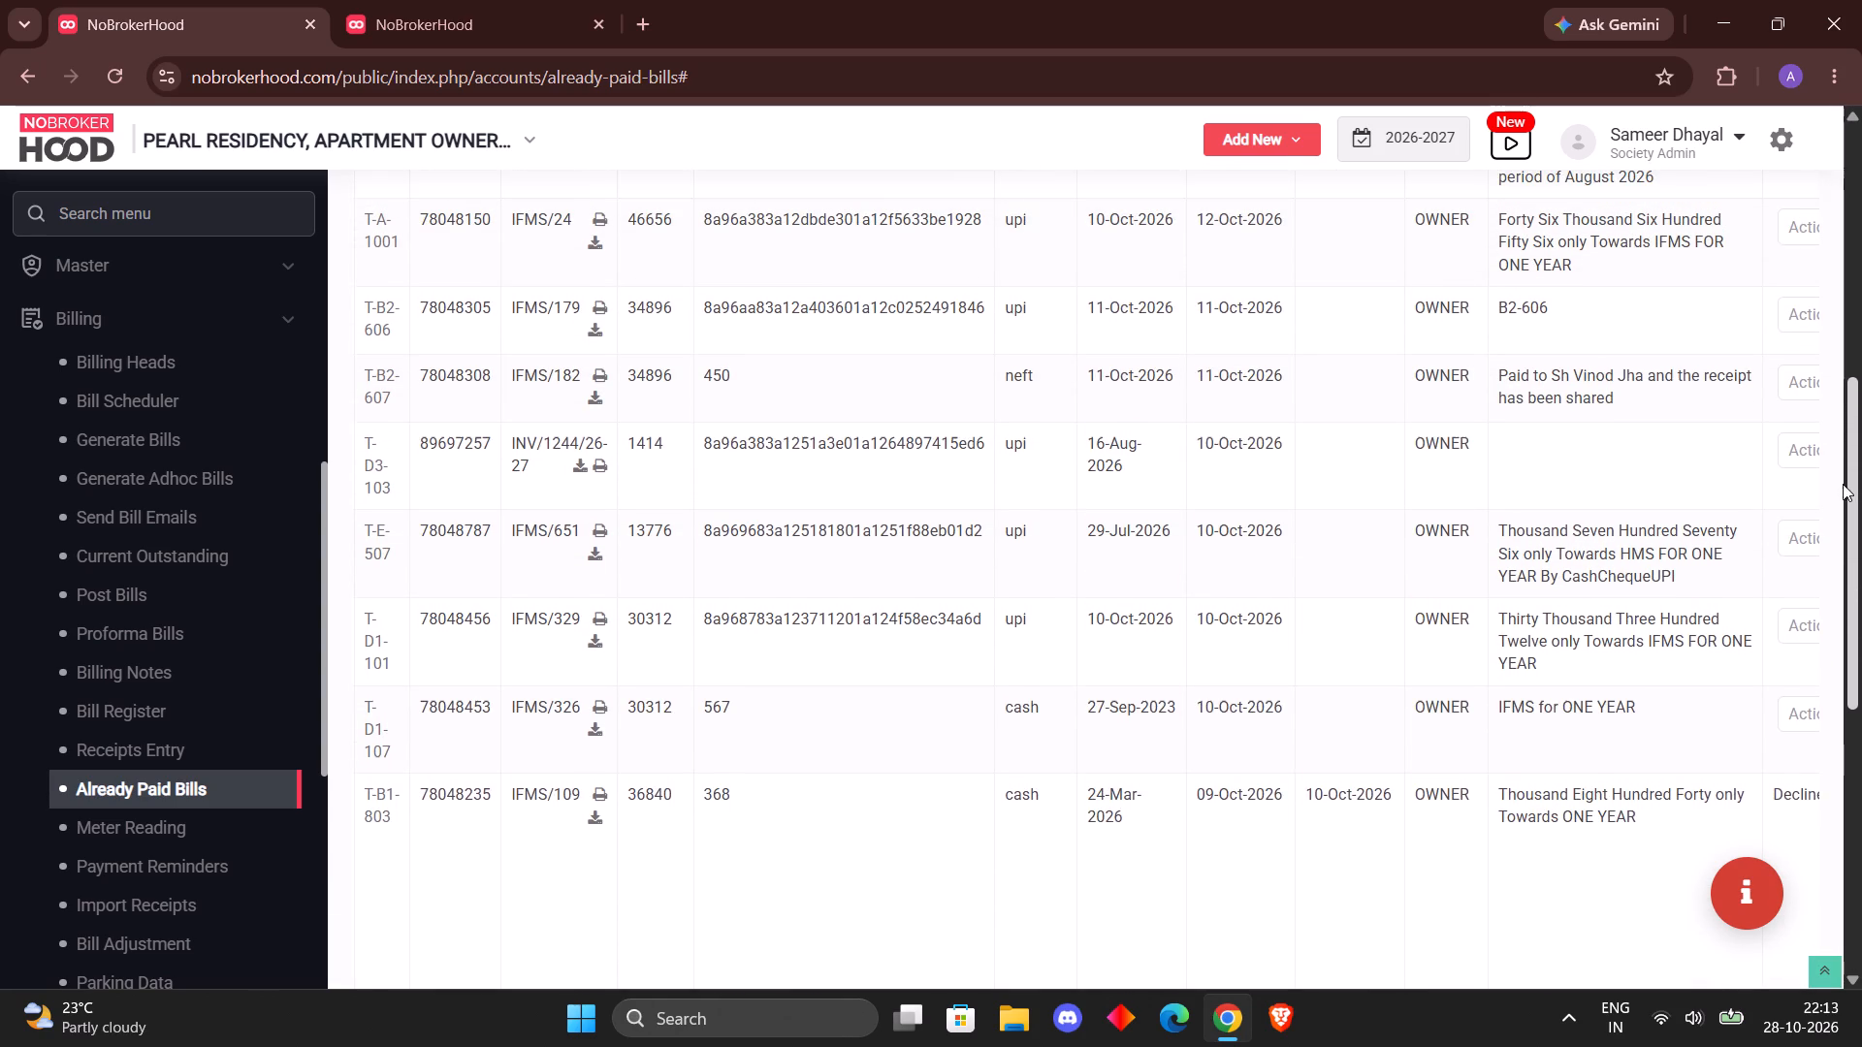
pyautogui.moveTo(1843, 484); pyautogui.dragTo(1832, 432)
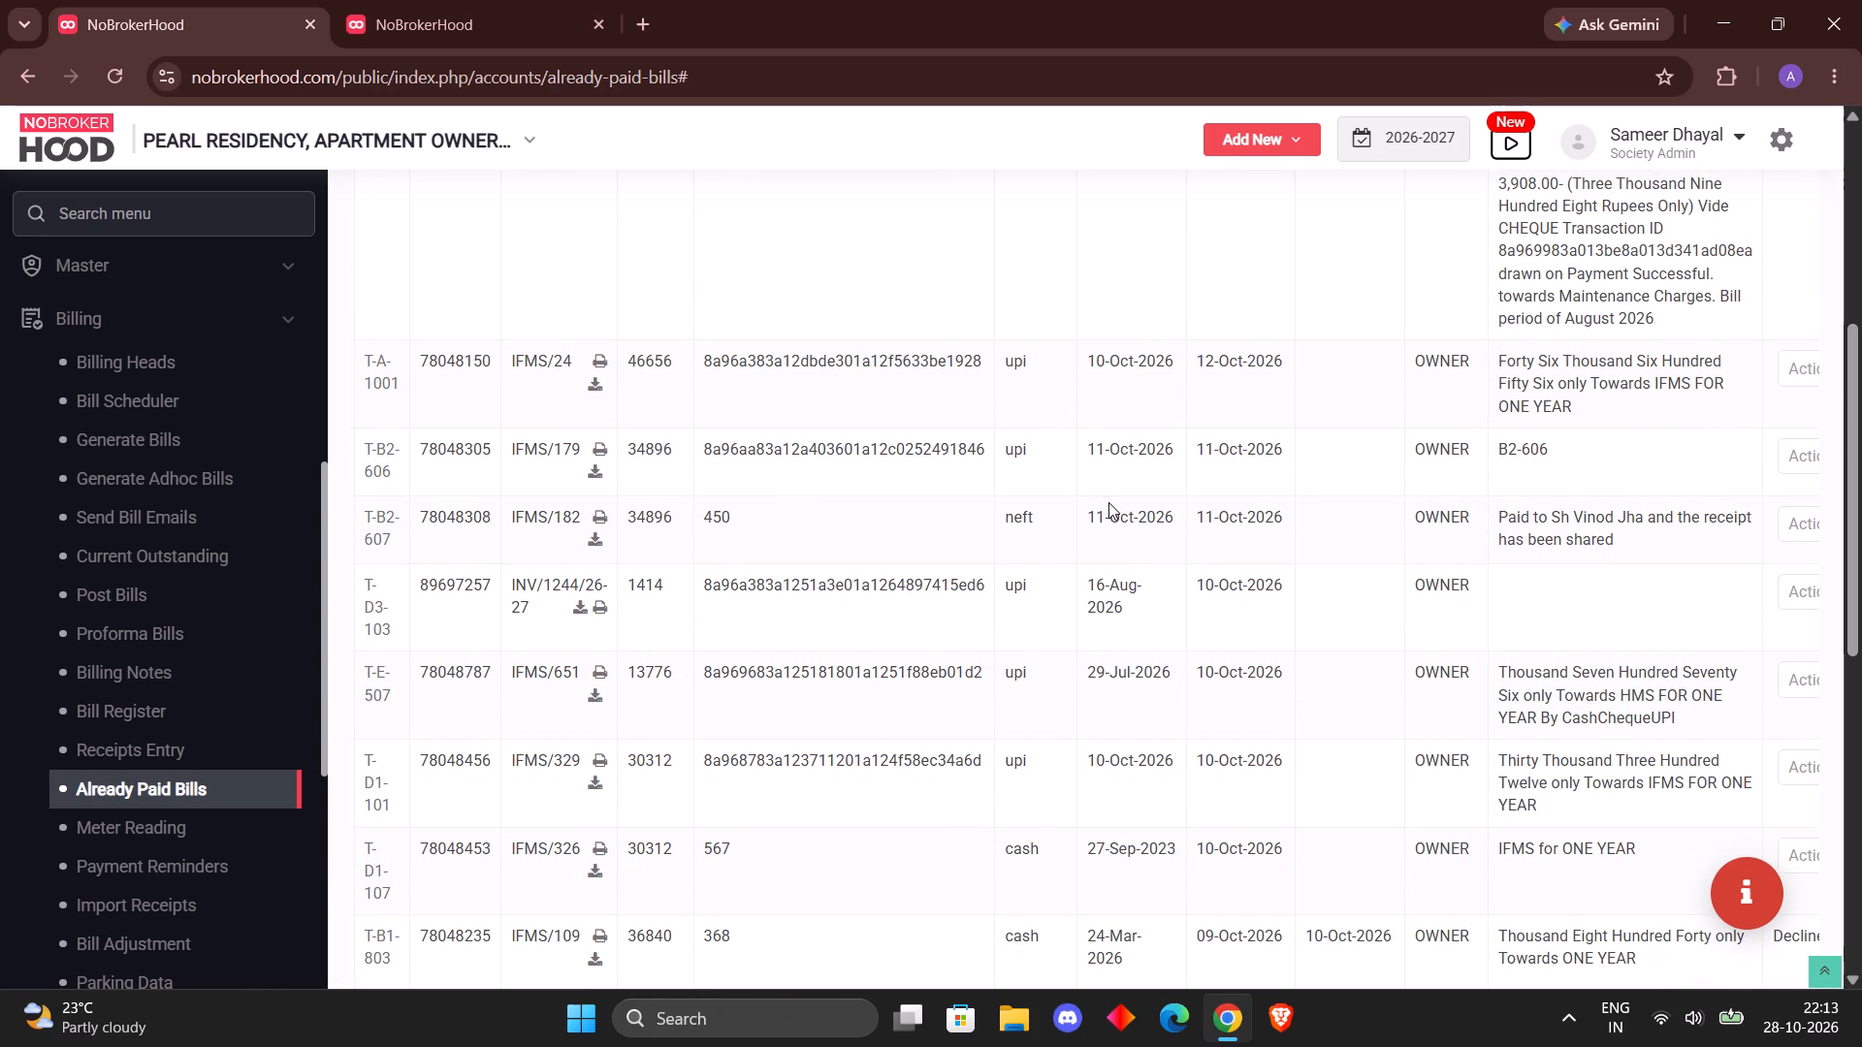
# Reopen the payment proof of bill INV/1244/26-27, recheck the receipt's period and amounts, and close it.
pyautogui.click(579, 604)
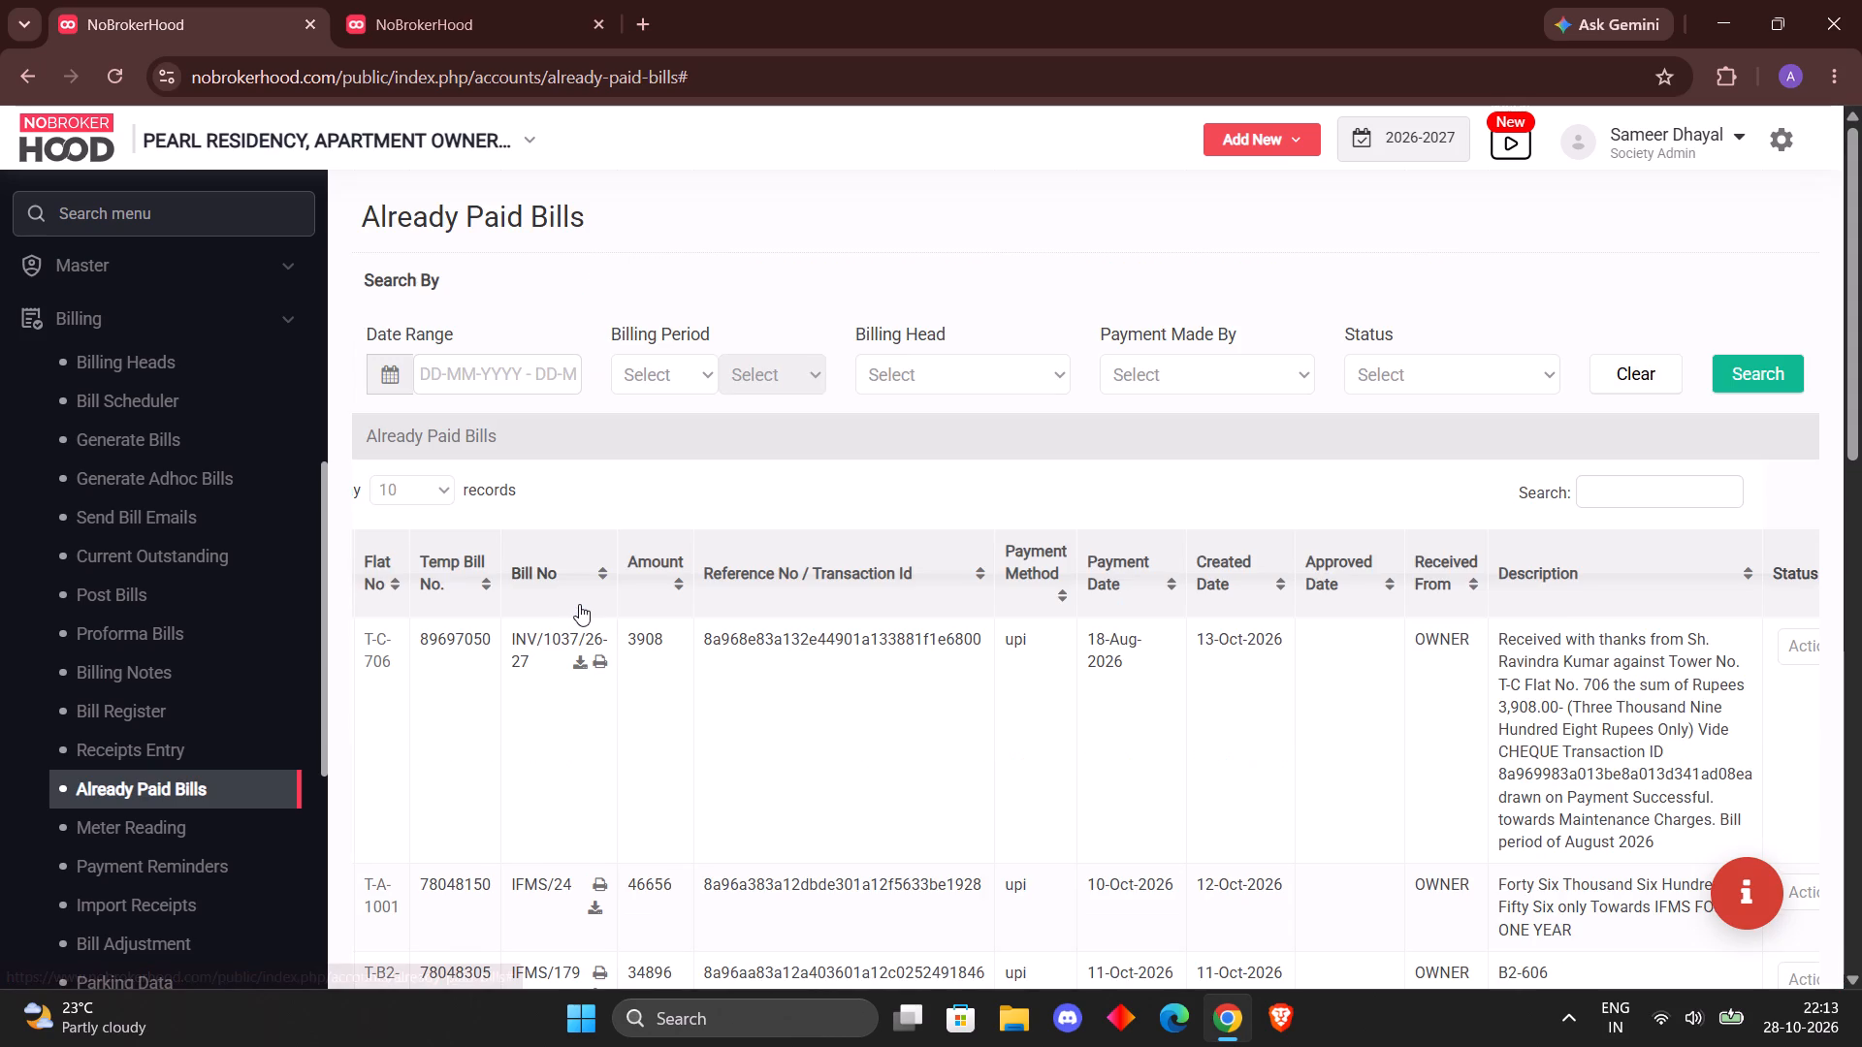
pyautogui.moveTo(1861, 356); pyautogui.dragTo(1861, 585)
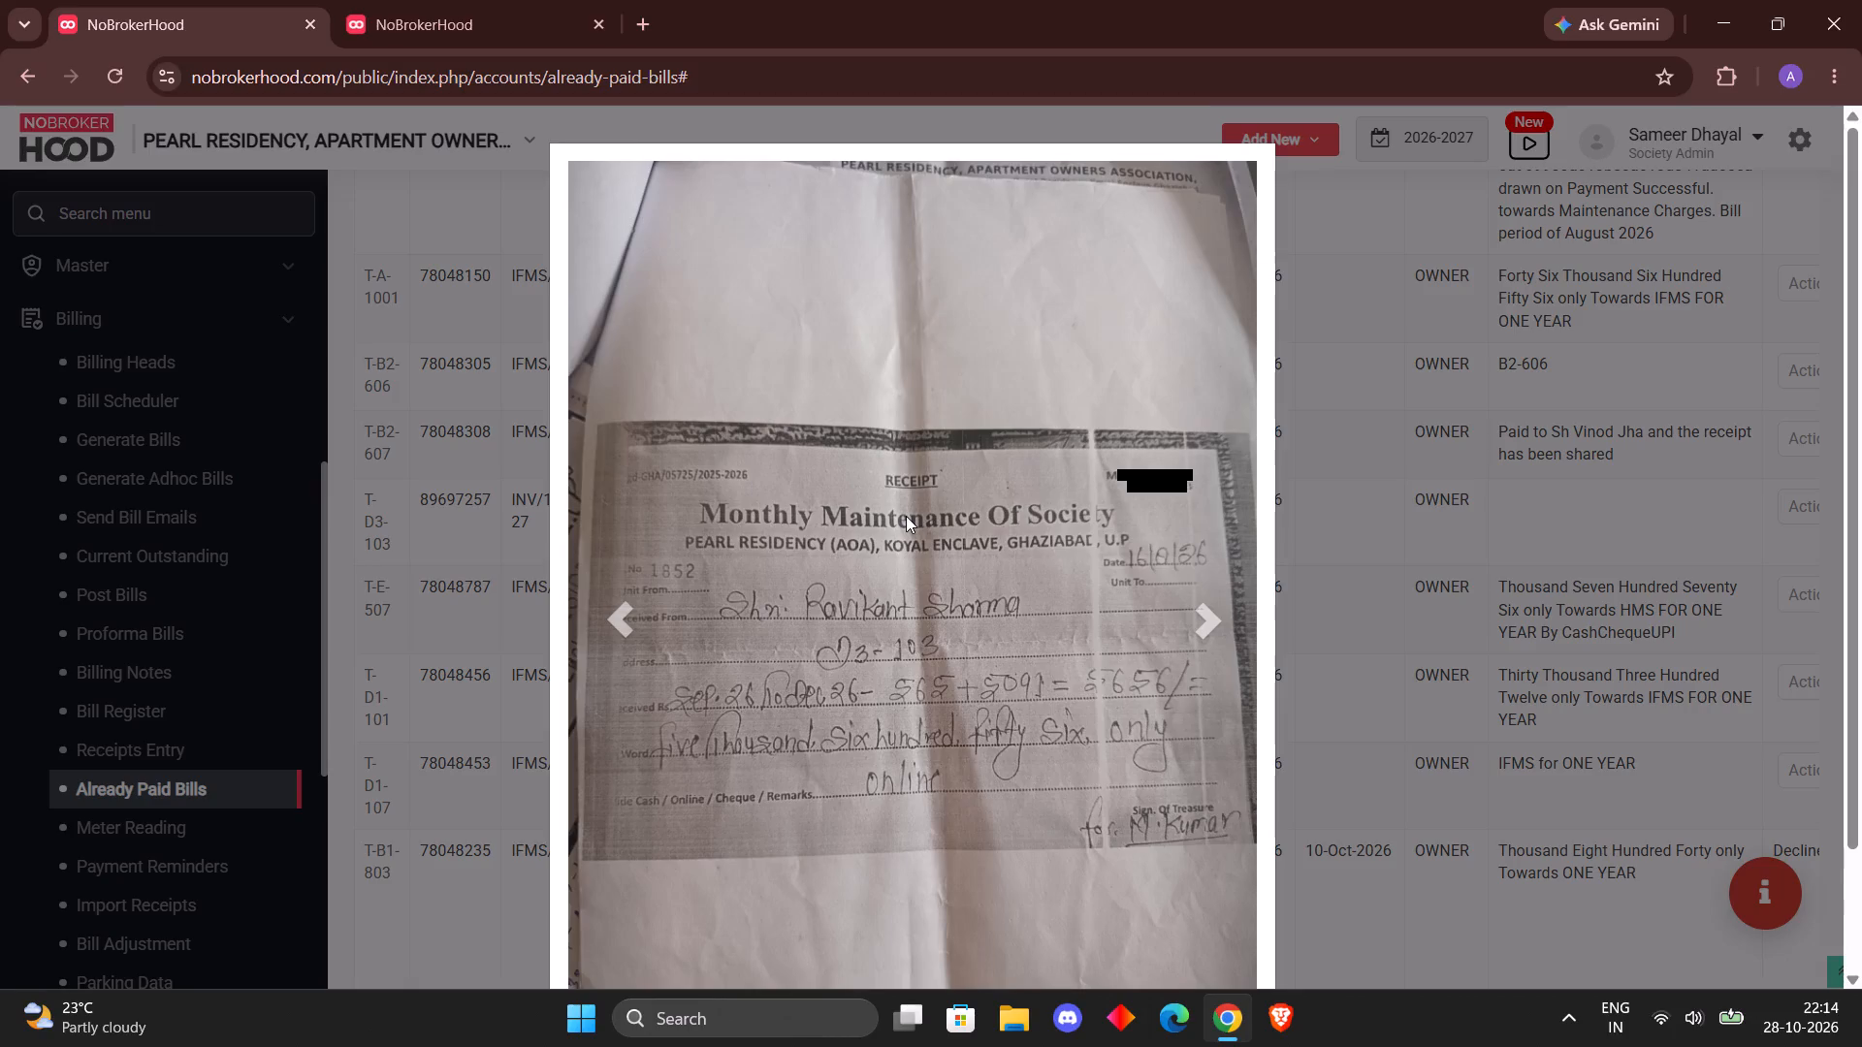
pyautogui.click(1319, 535)
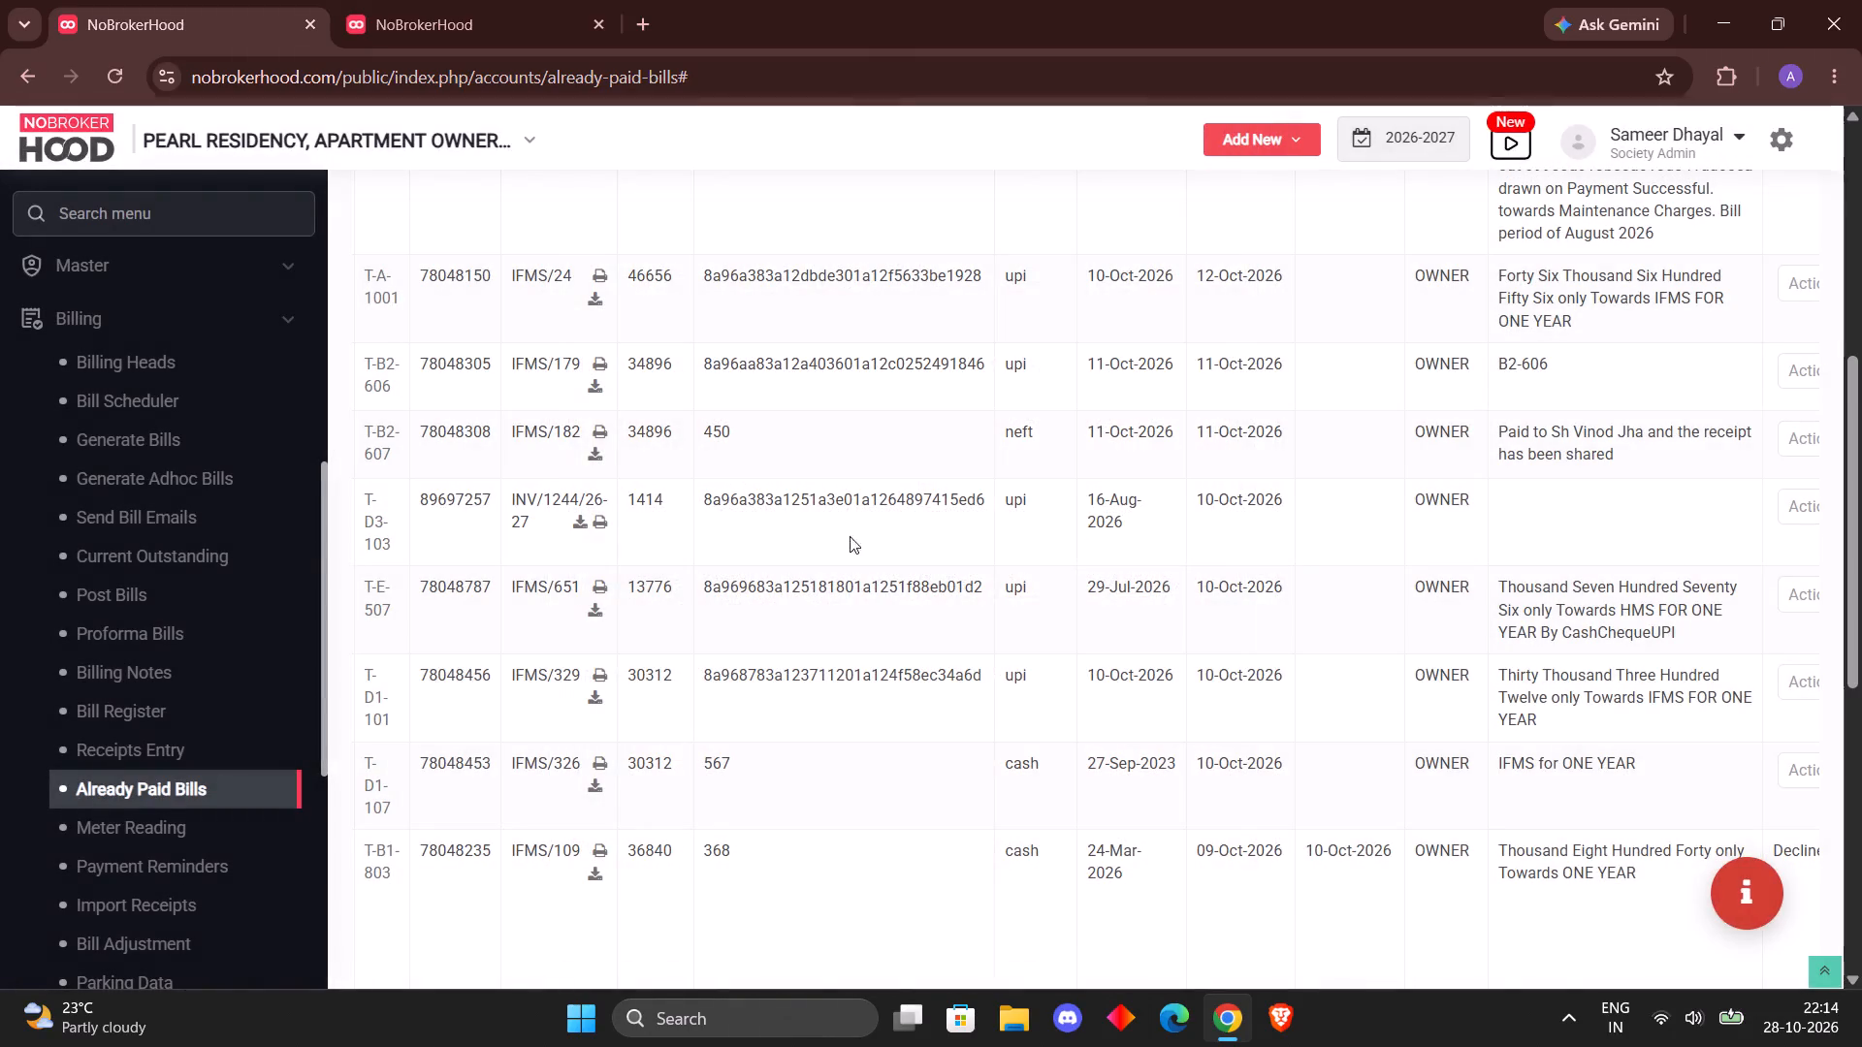
# Decline the Rs1414 payment against bill INV/1244/26-27 with the comment "Amount mismatch with receipt".
pyautogui.click(1798, 509)
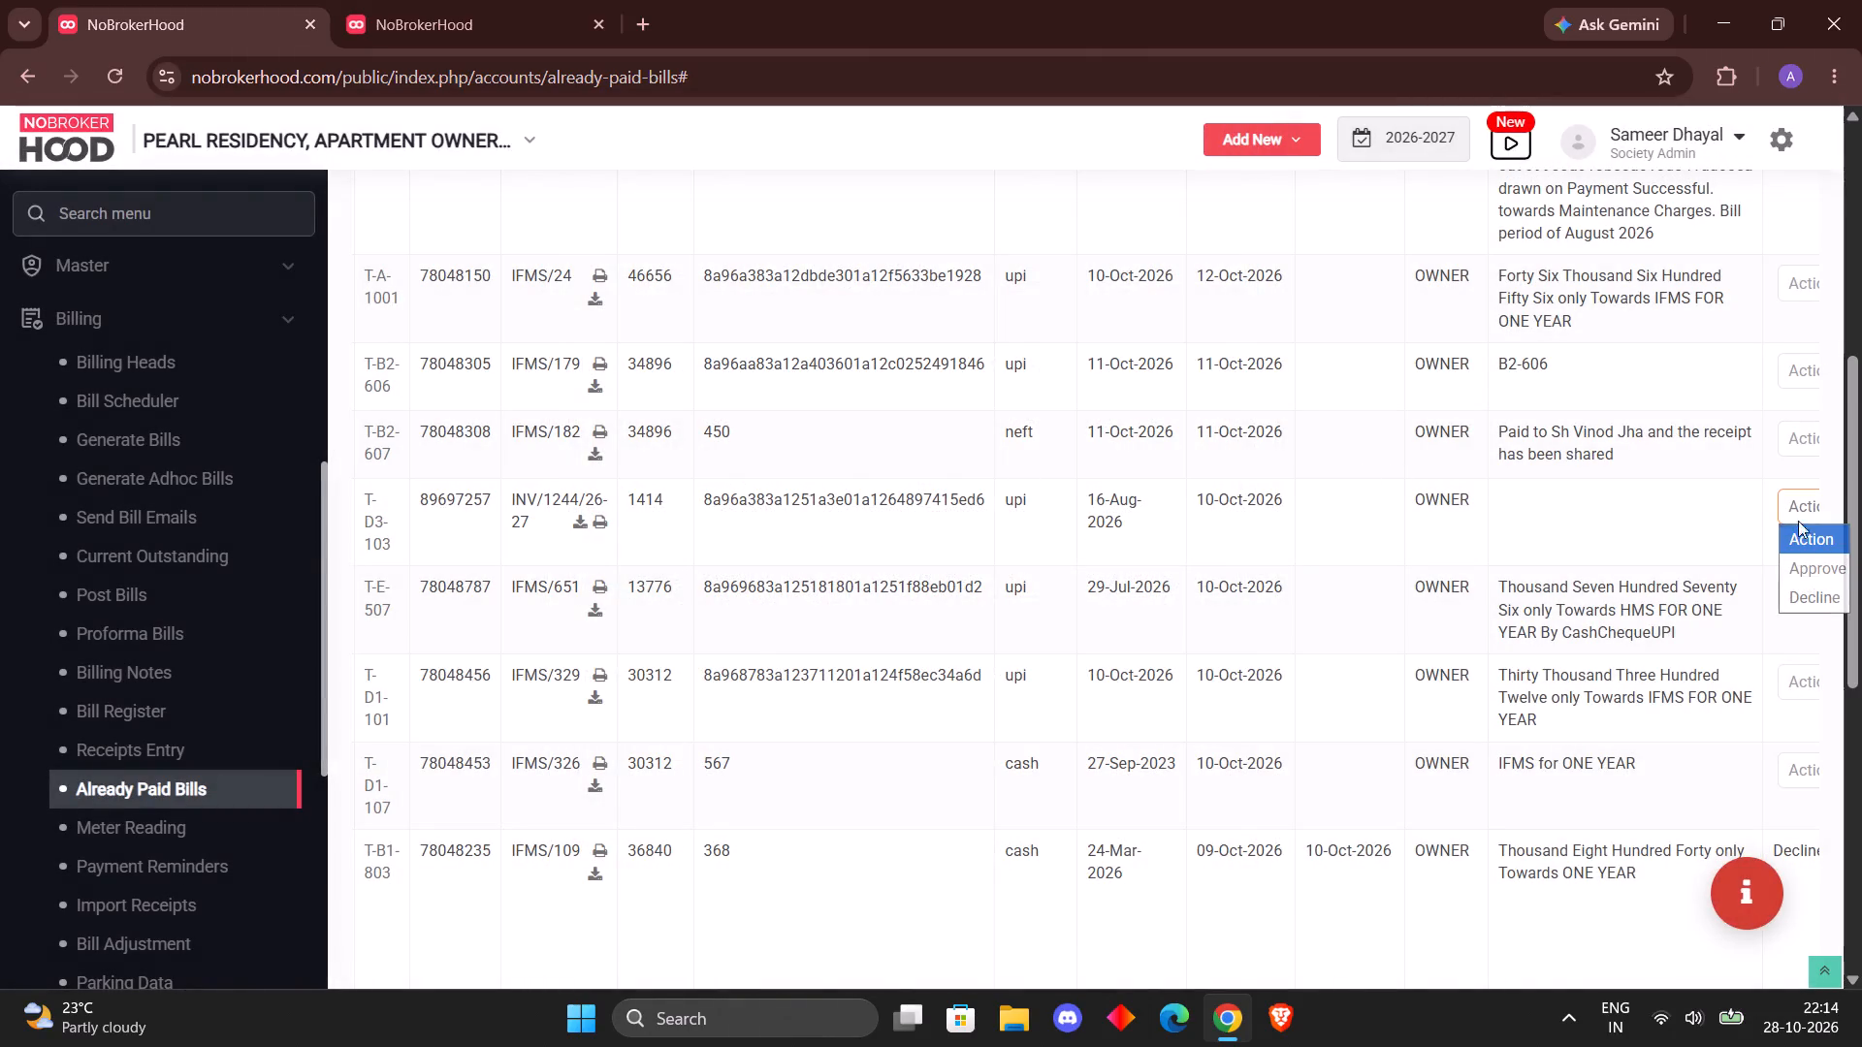
pyautogui.click(1798, 606)
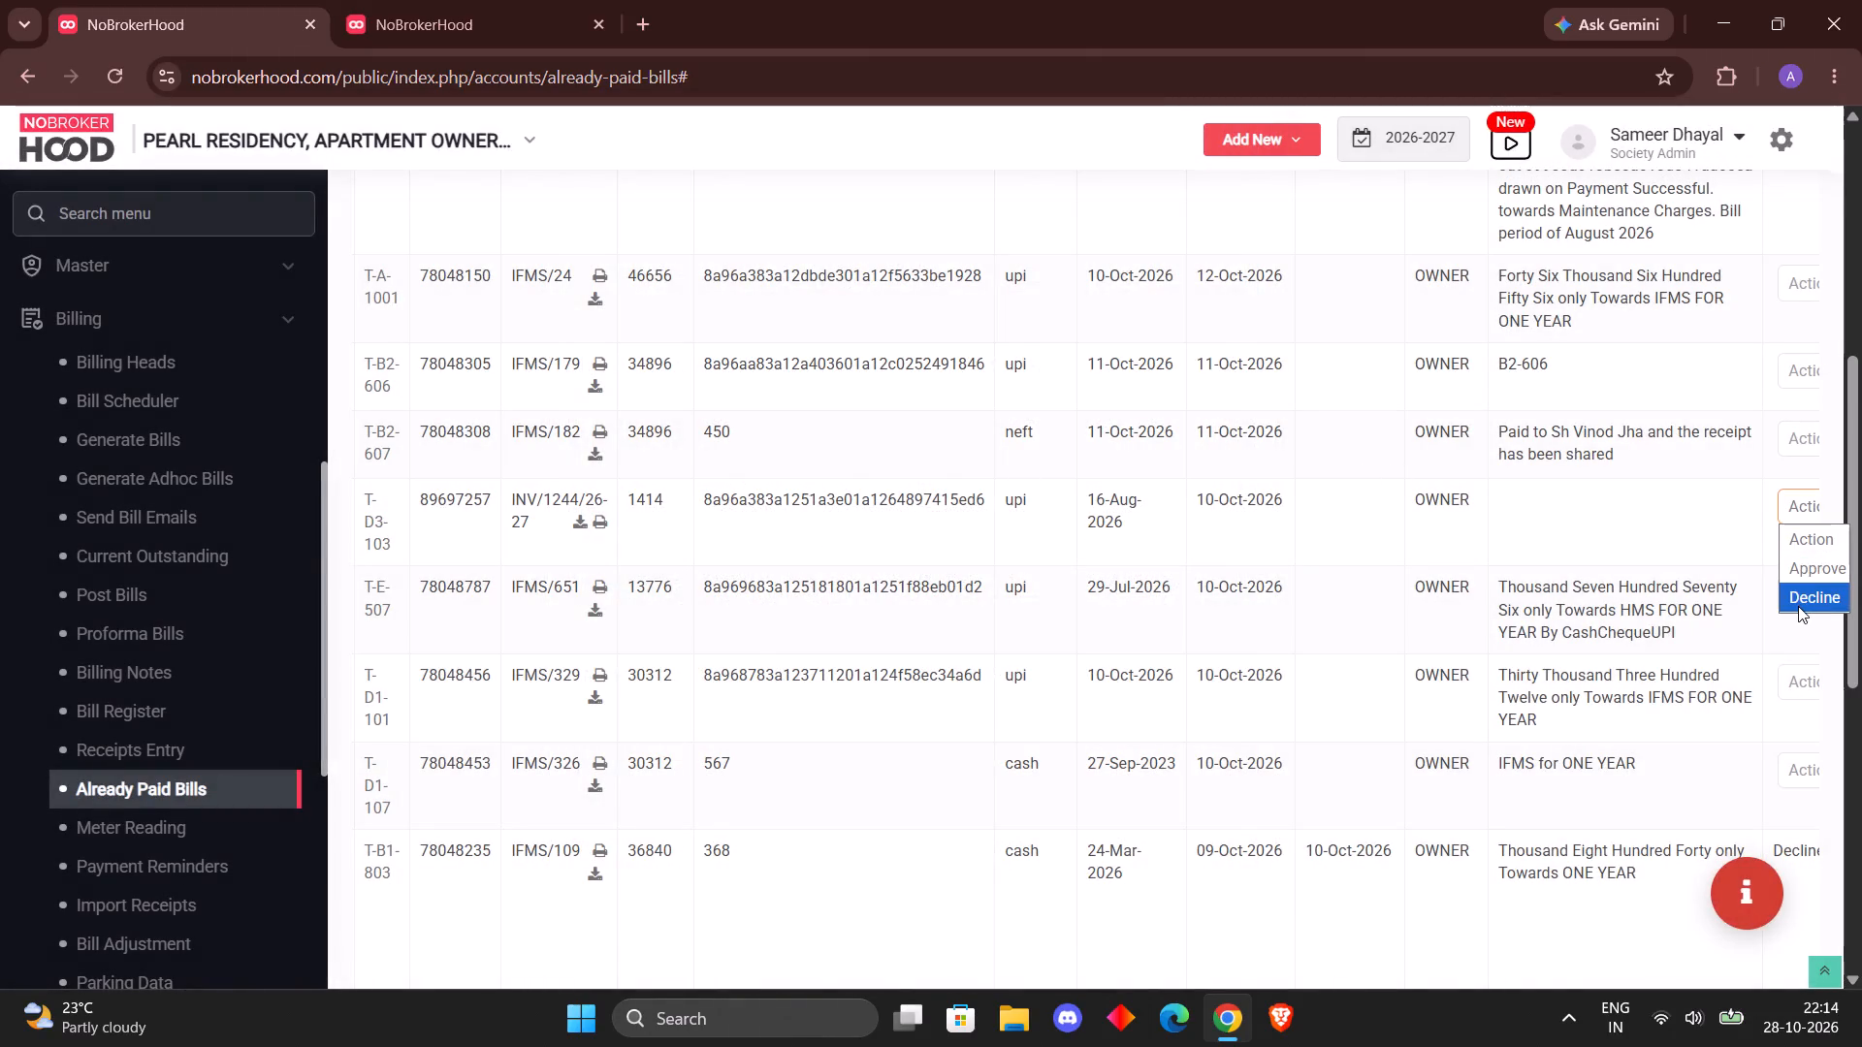
pyautogui.click(979, 587)
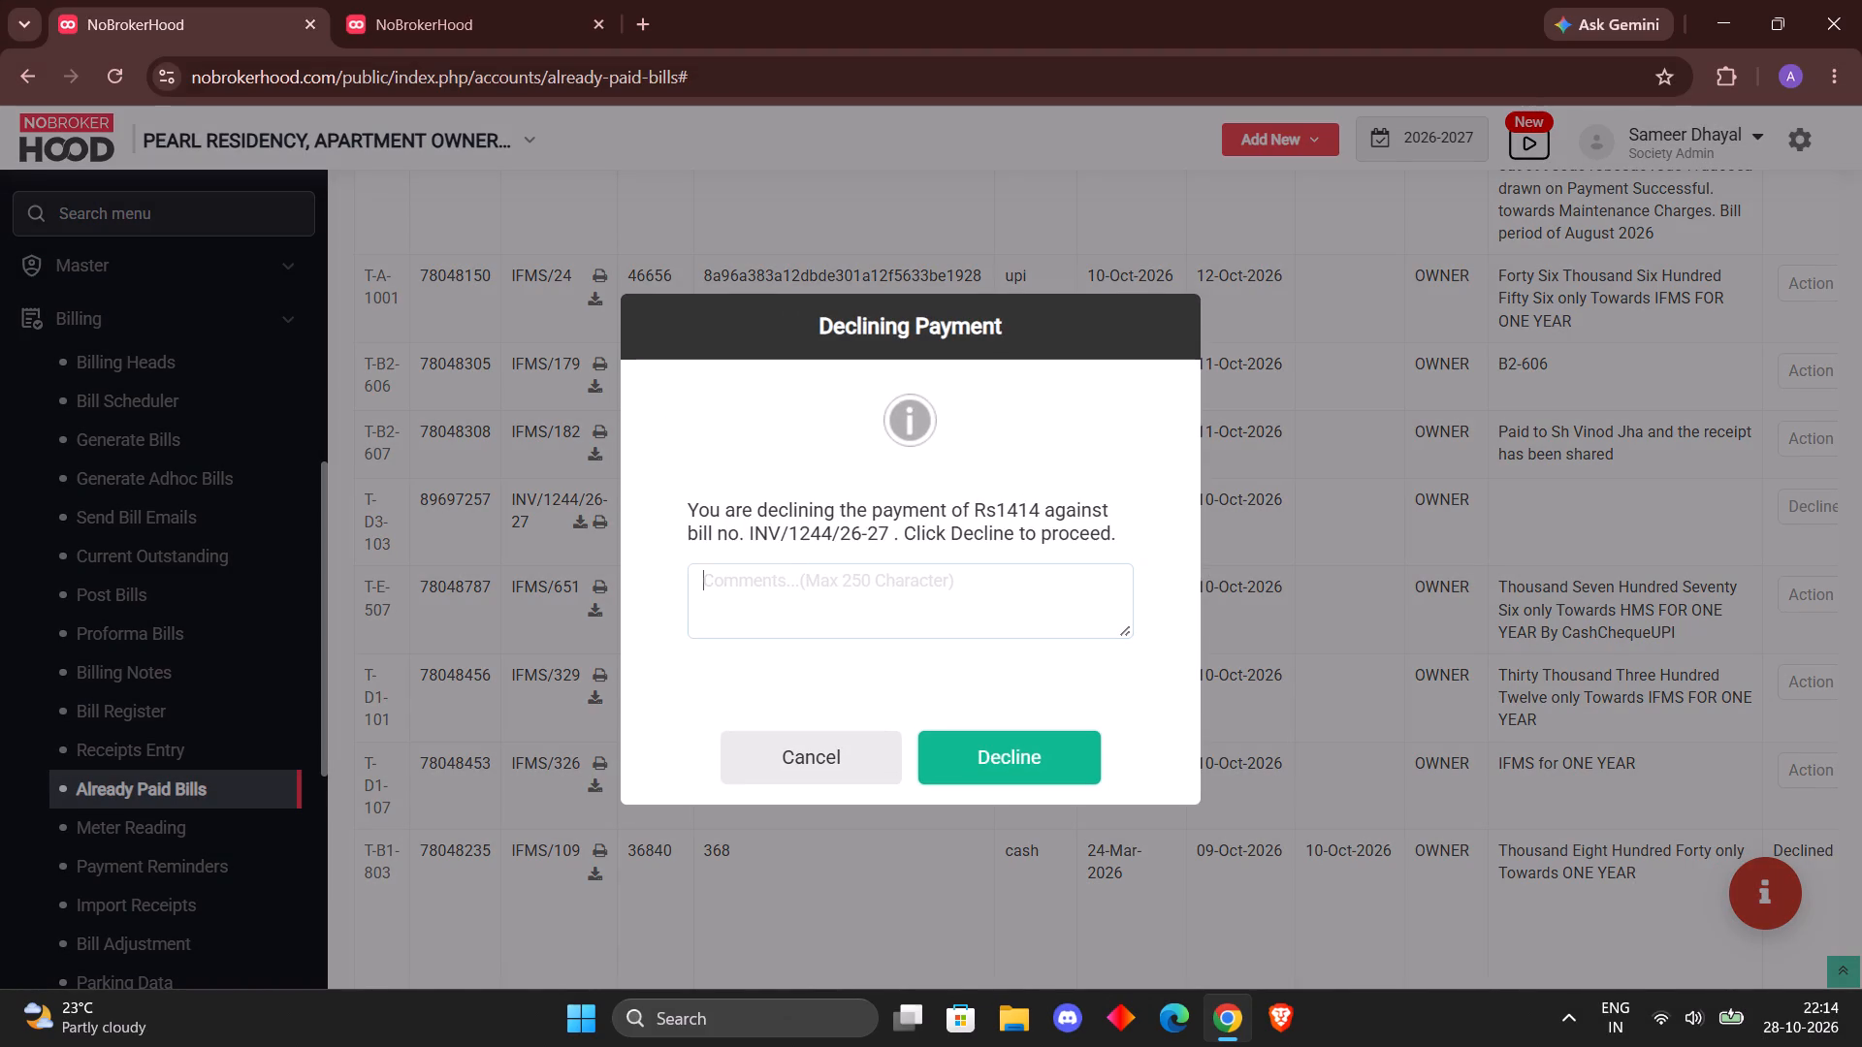
pyautogui.write('Amount mismatch')
pyautogui.press('space')
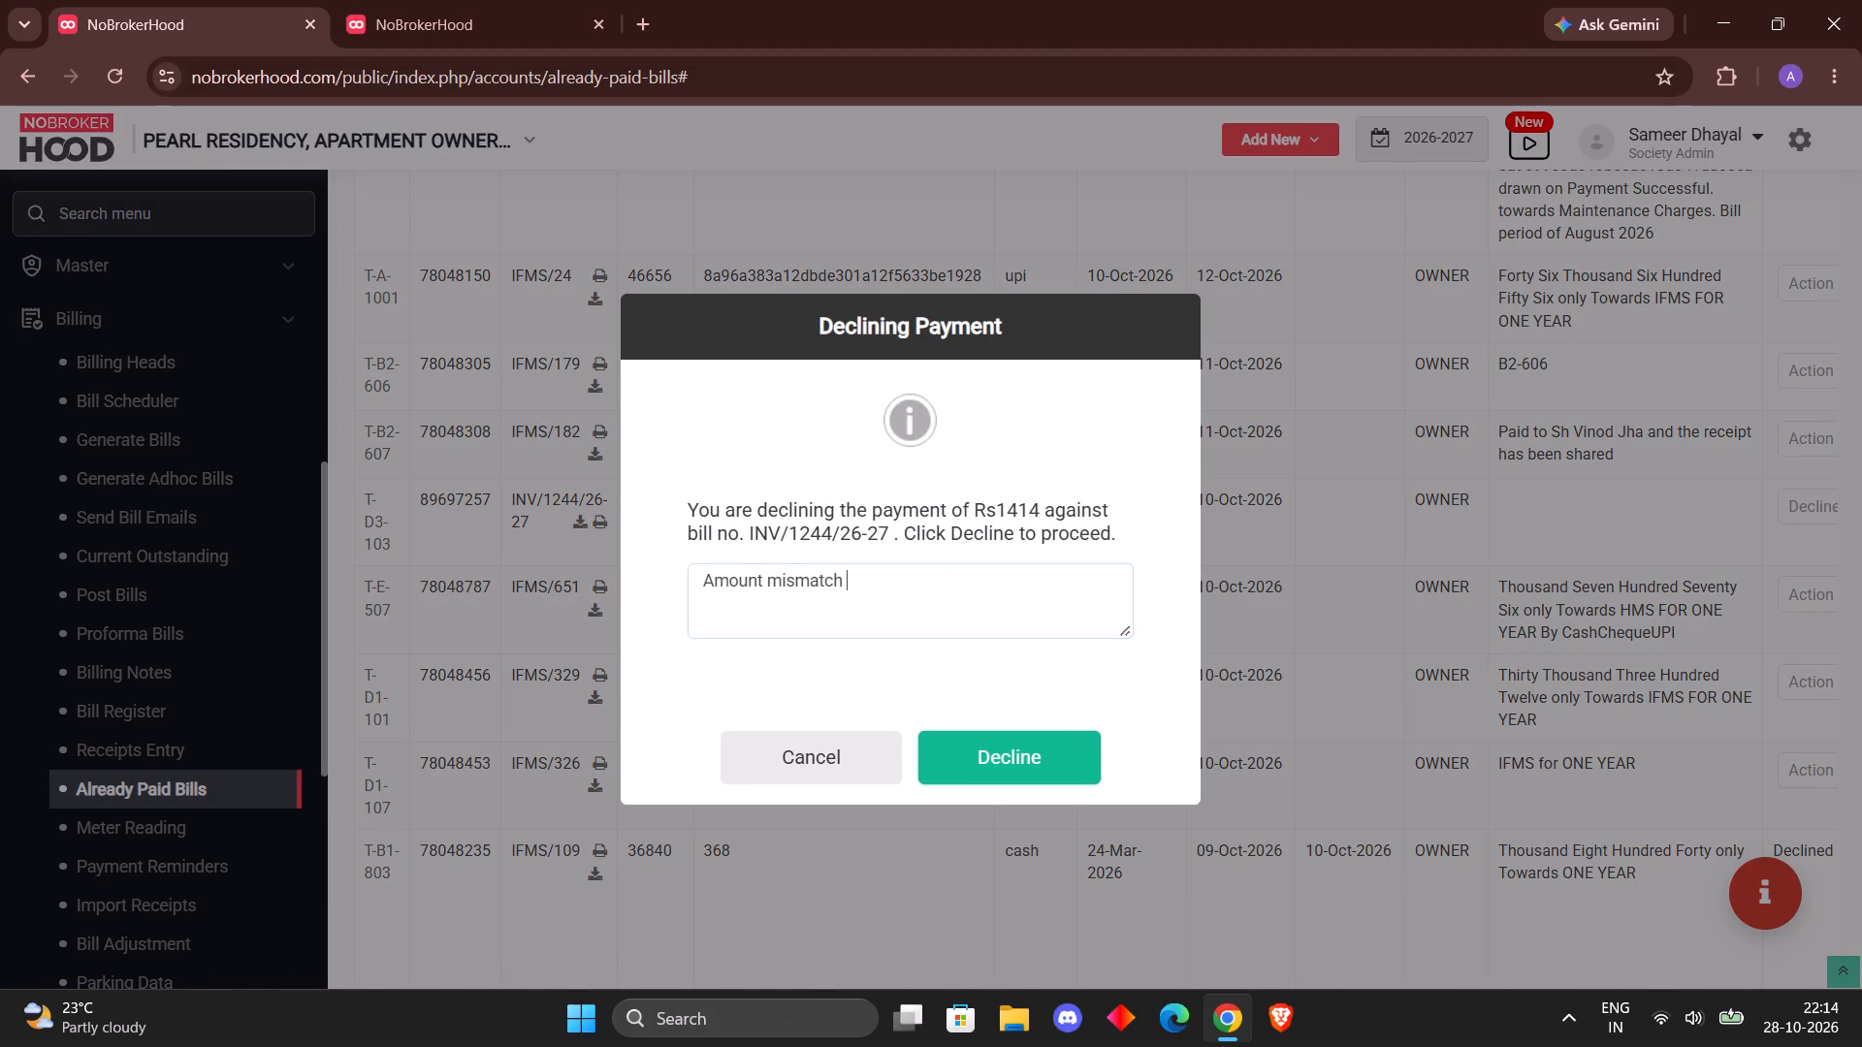
pyautogui.write('with receipt')
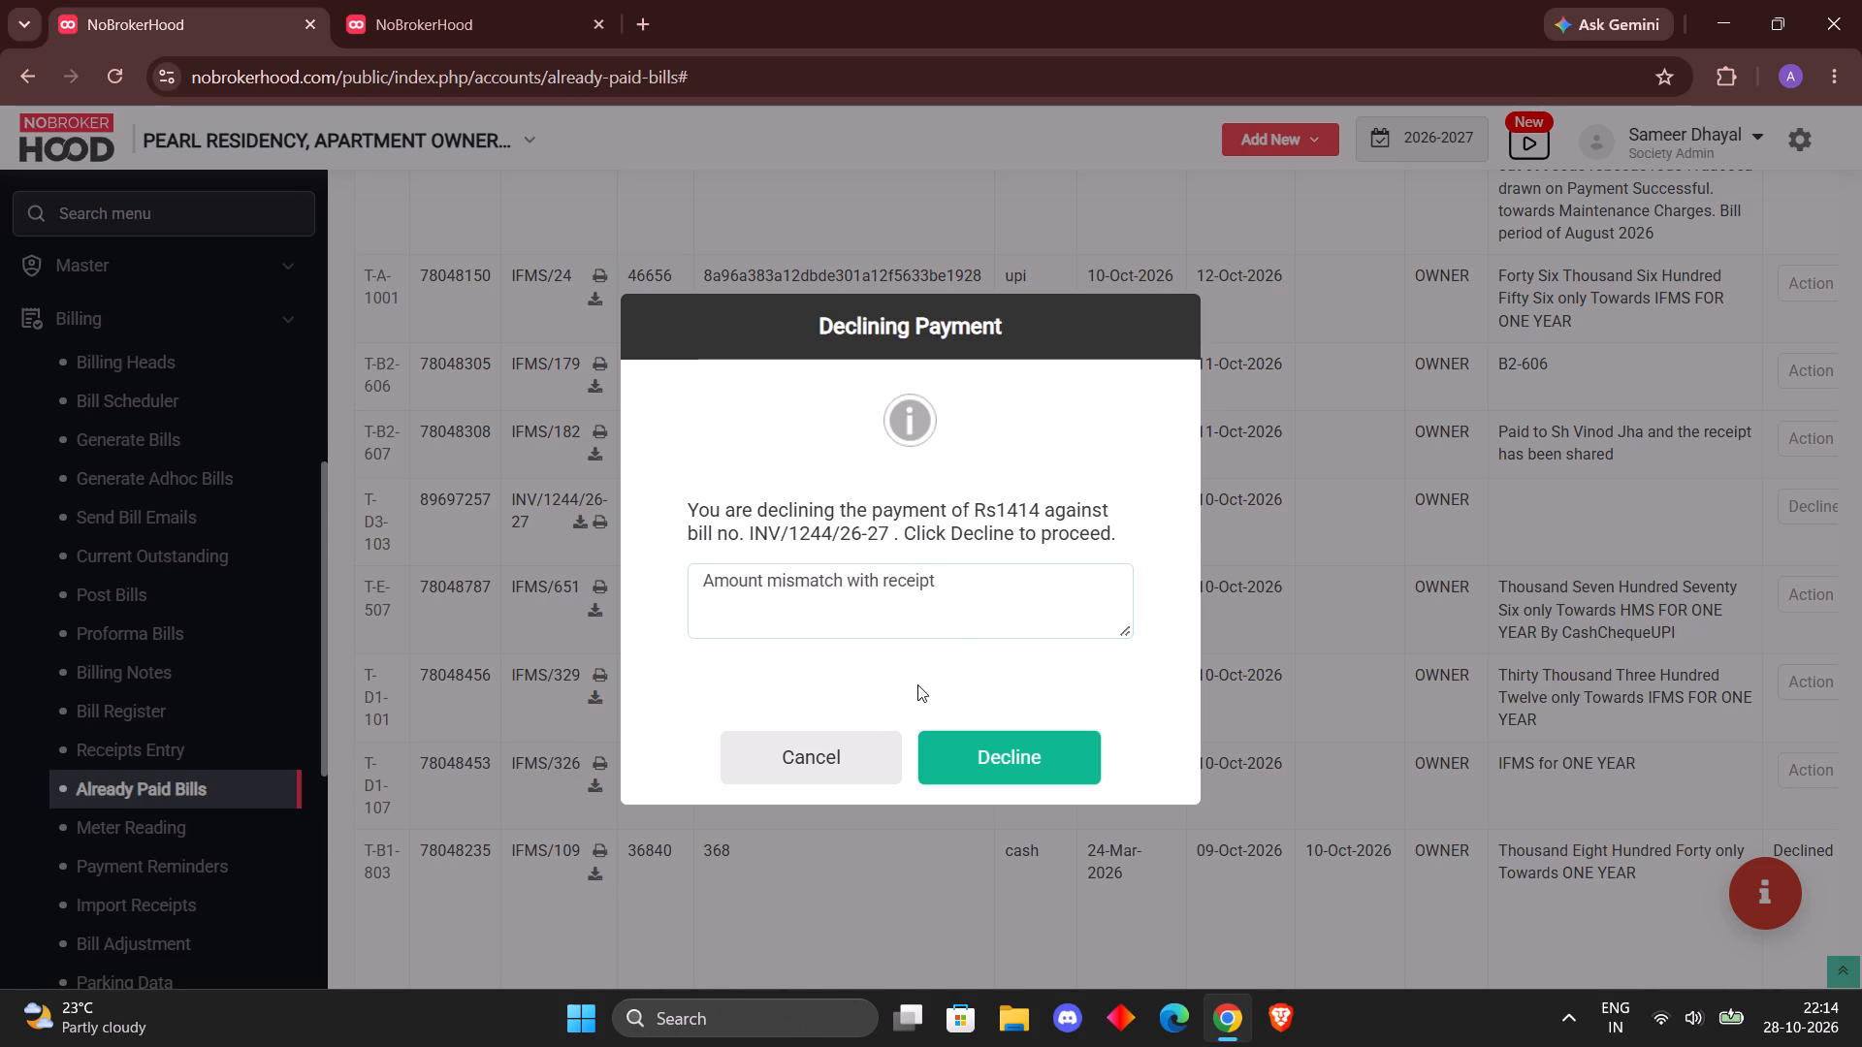
pyautogui.click(1008, 762)
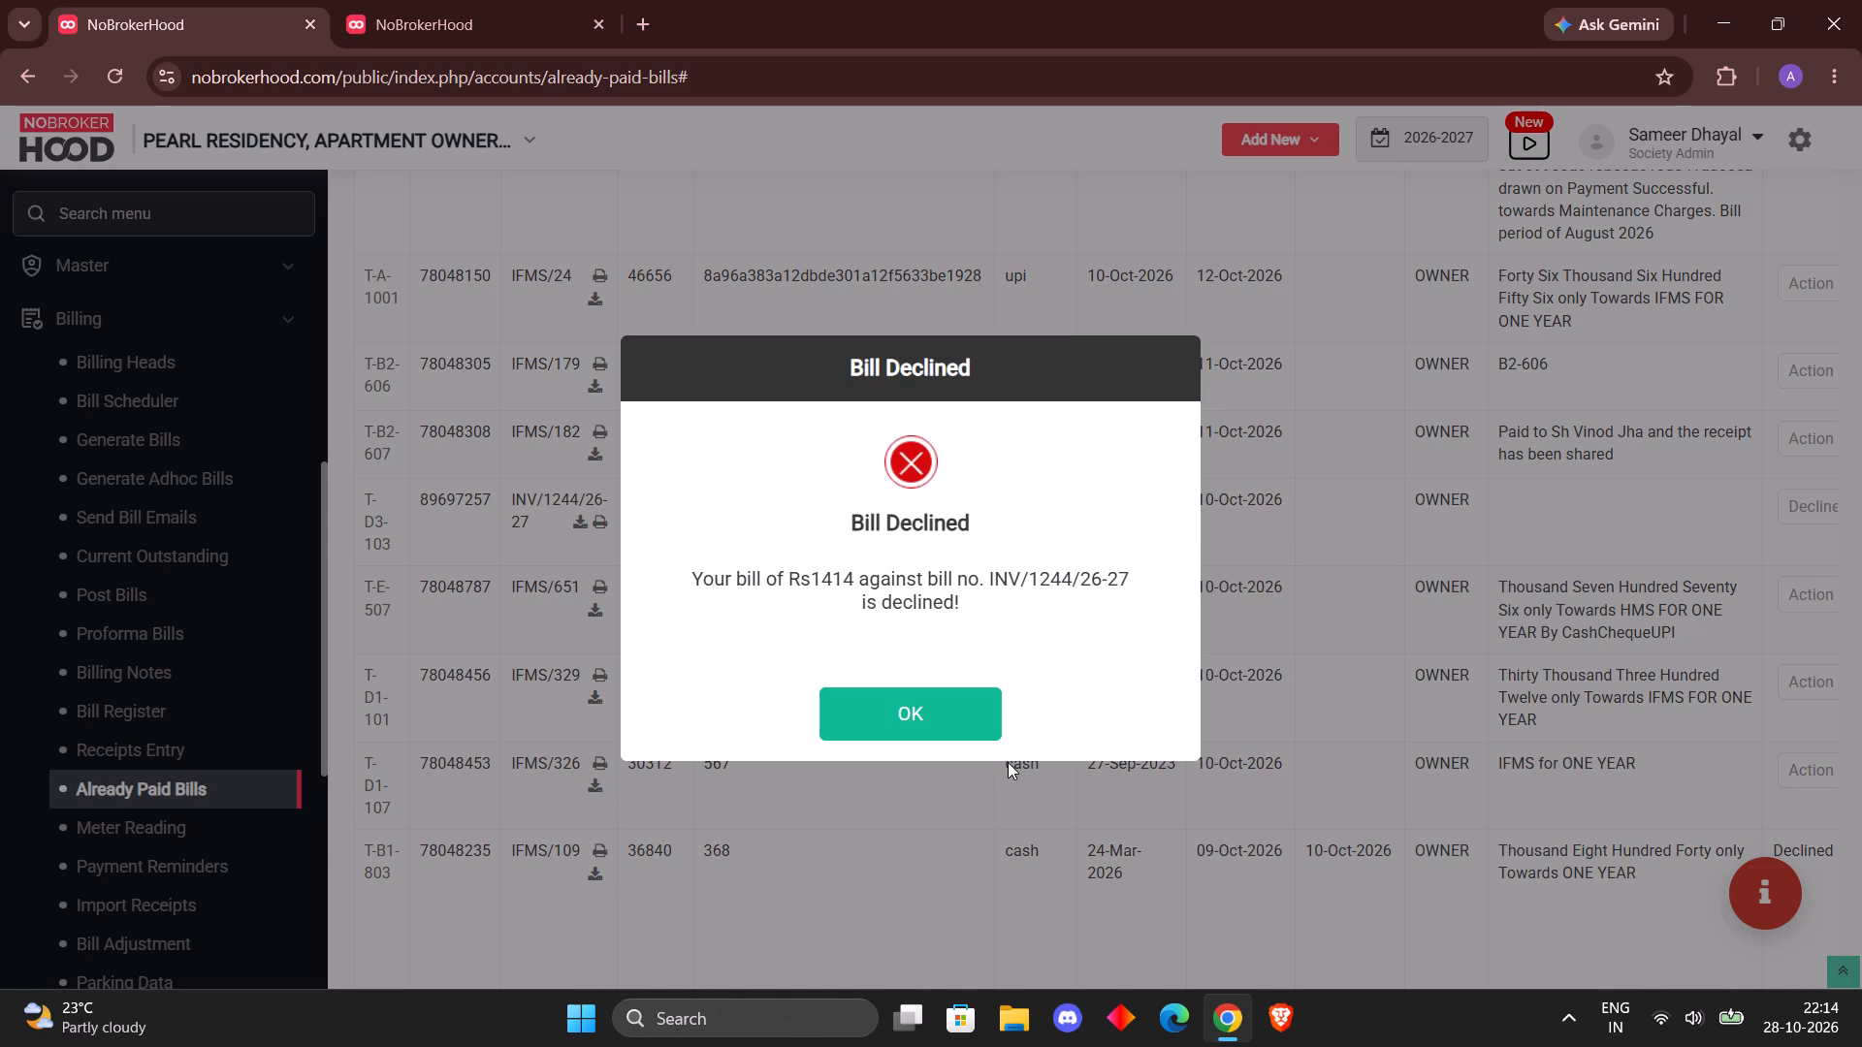
pyautogui.click(931, 725)
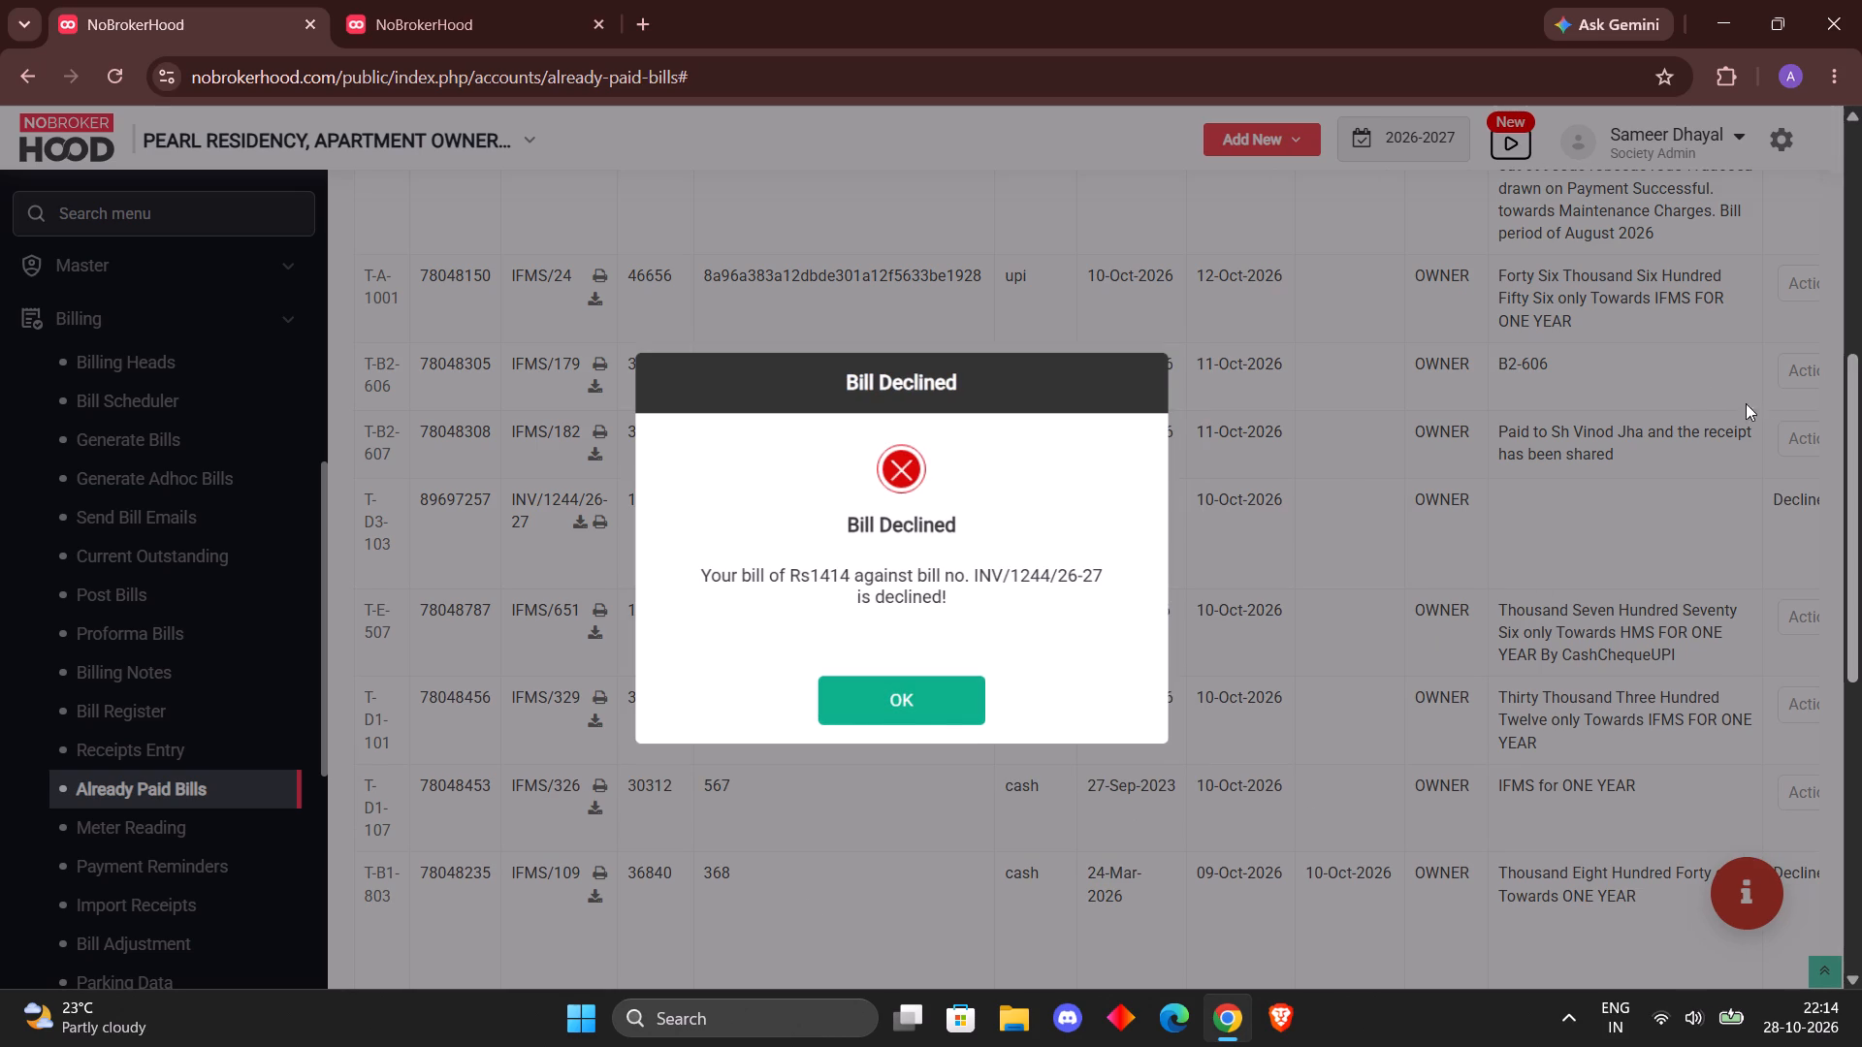
# Log out of the society admin account and close the browser, including the remaining ledger tab.
pyautogui.click(1741, 134)
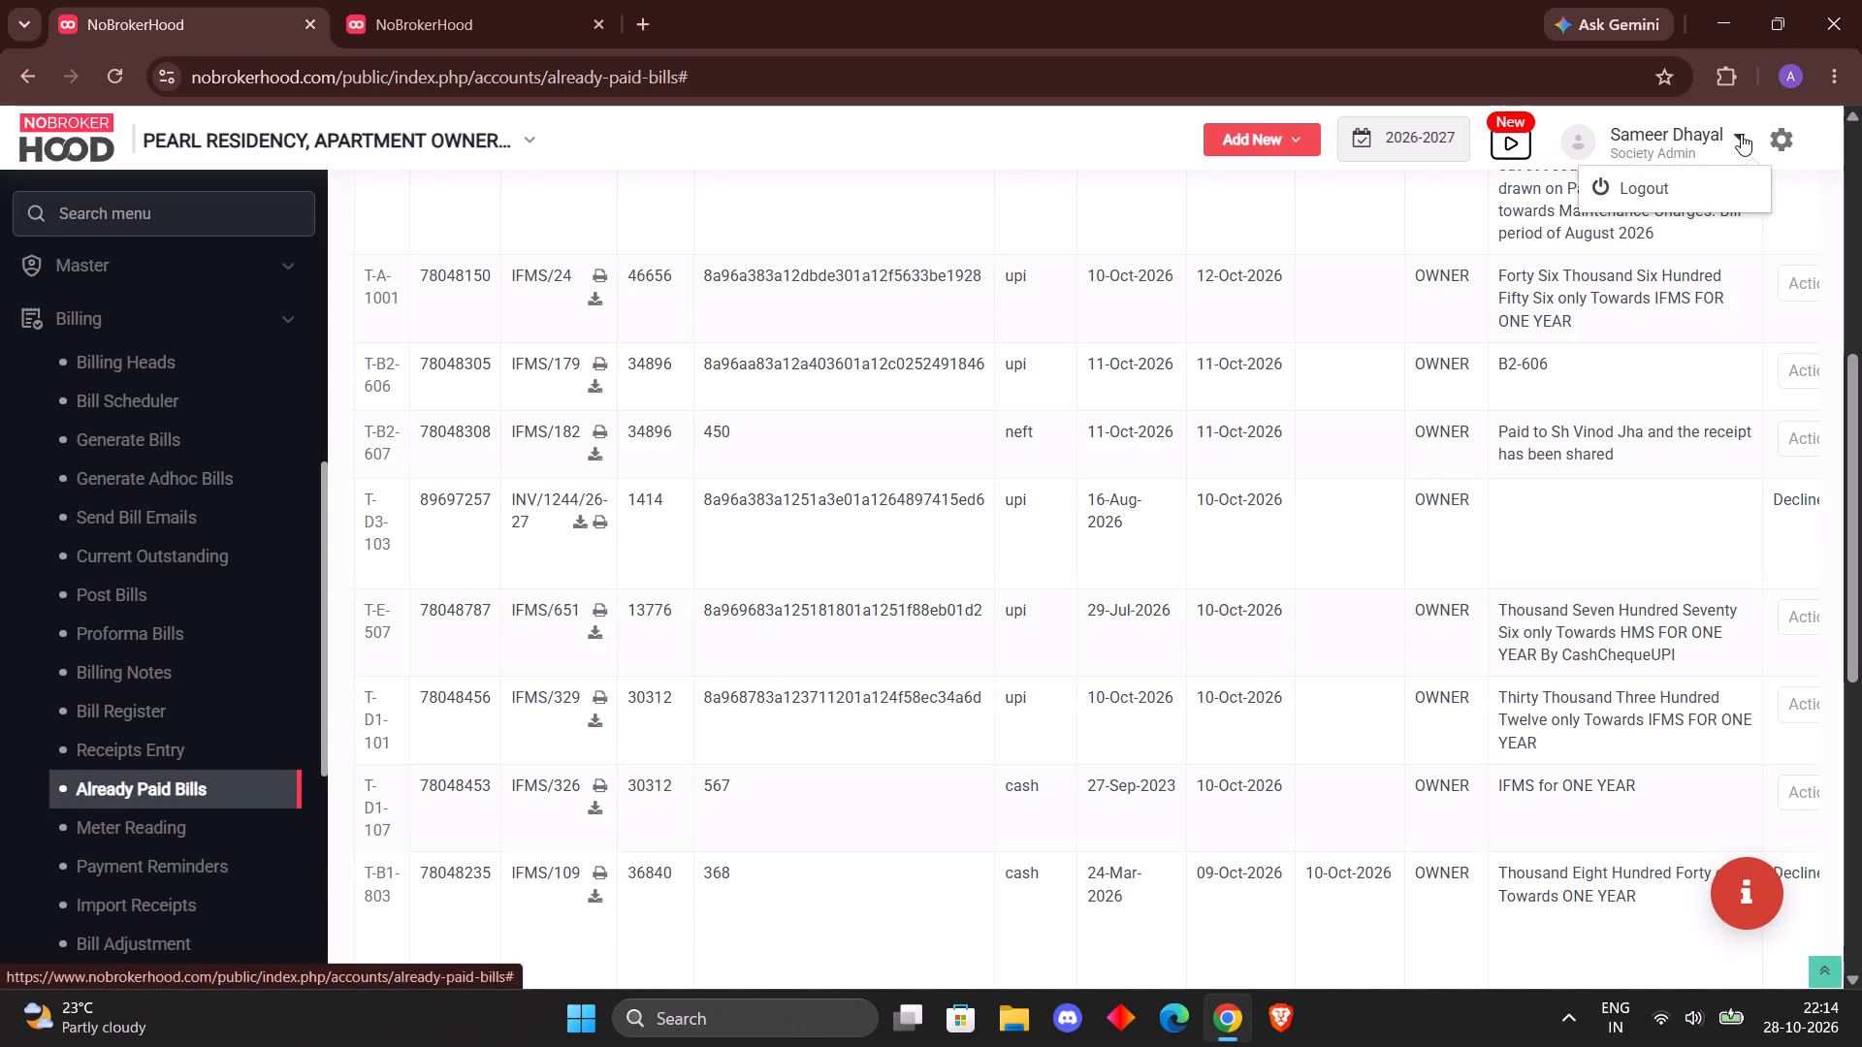
pyautogui.click(1713, 185)
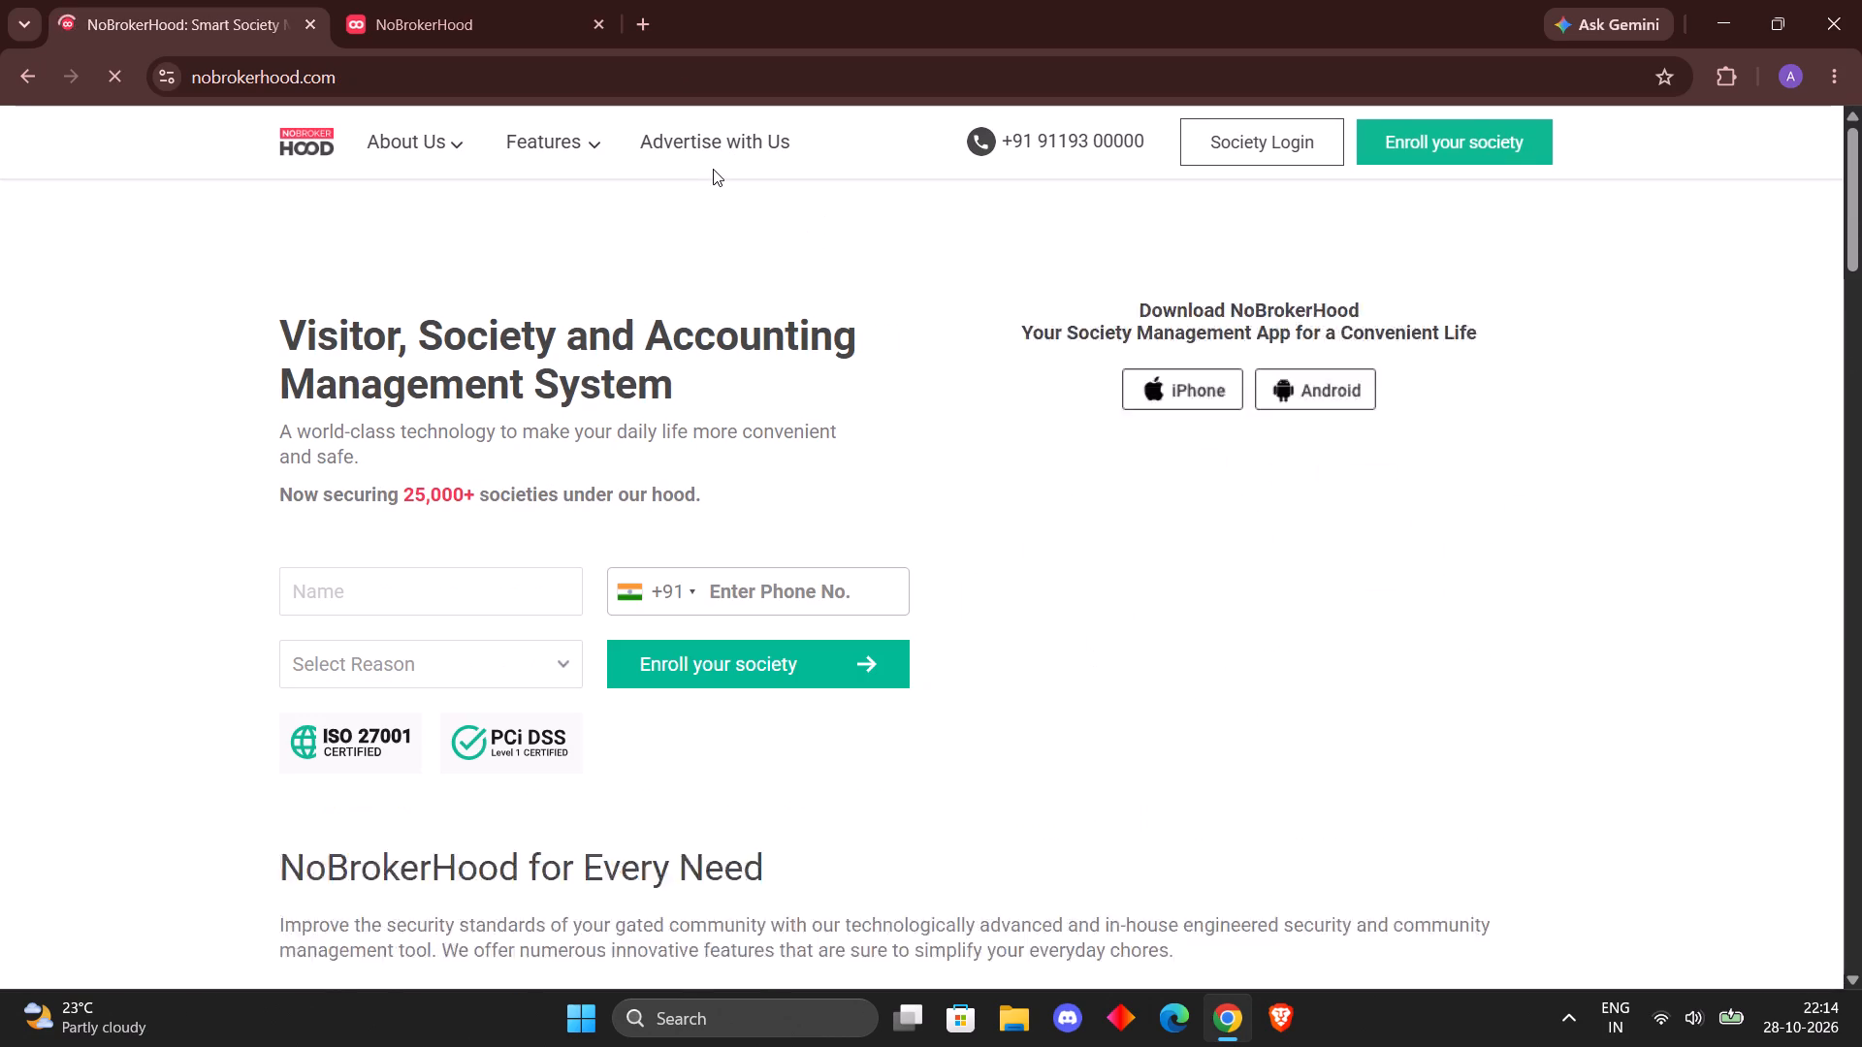
pyautogui.click(601, 26)
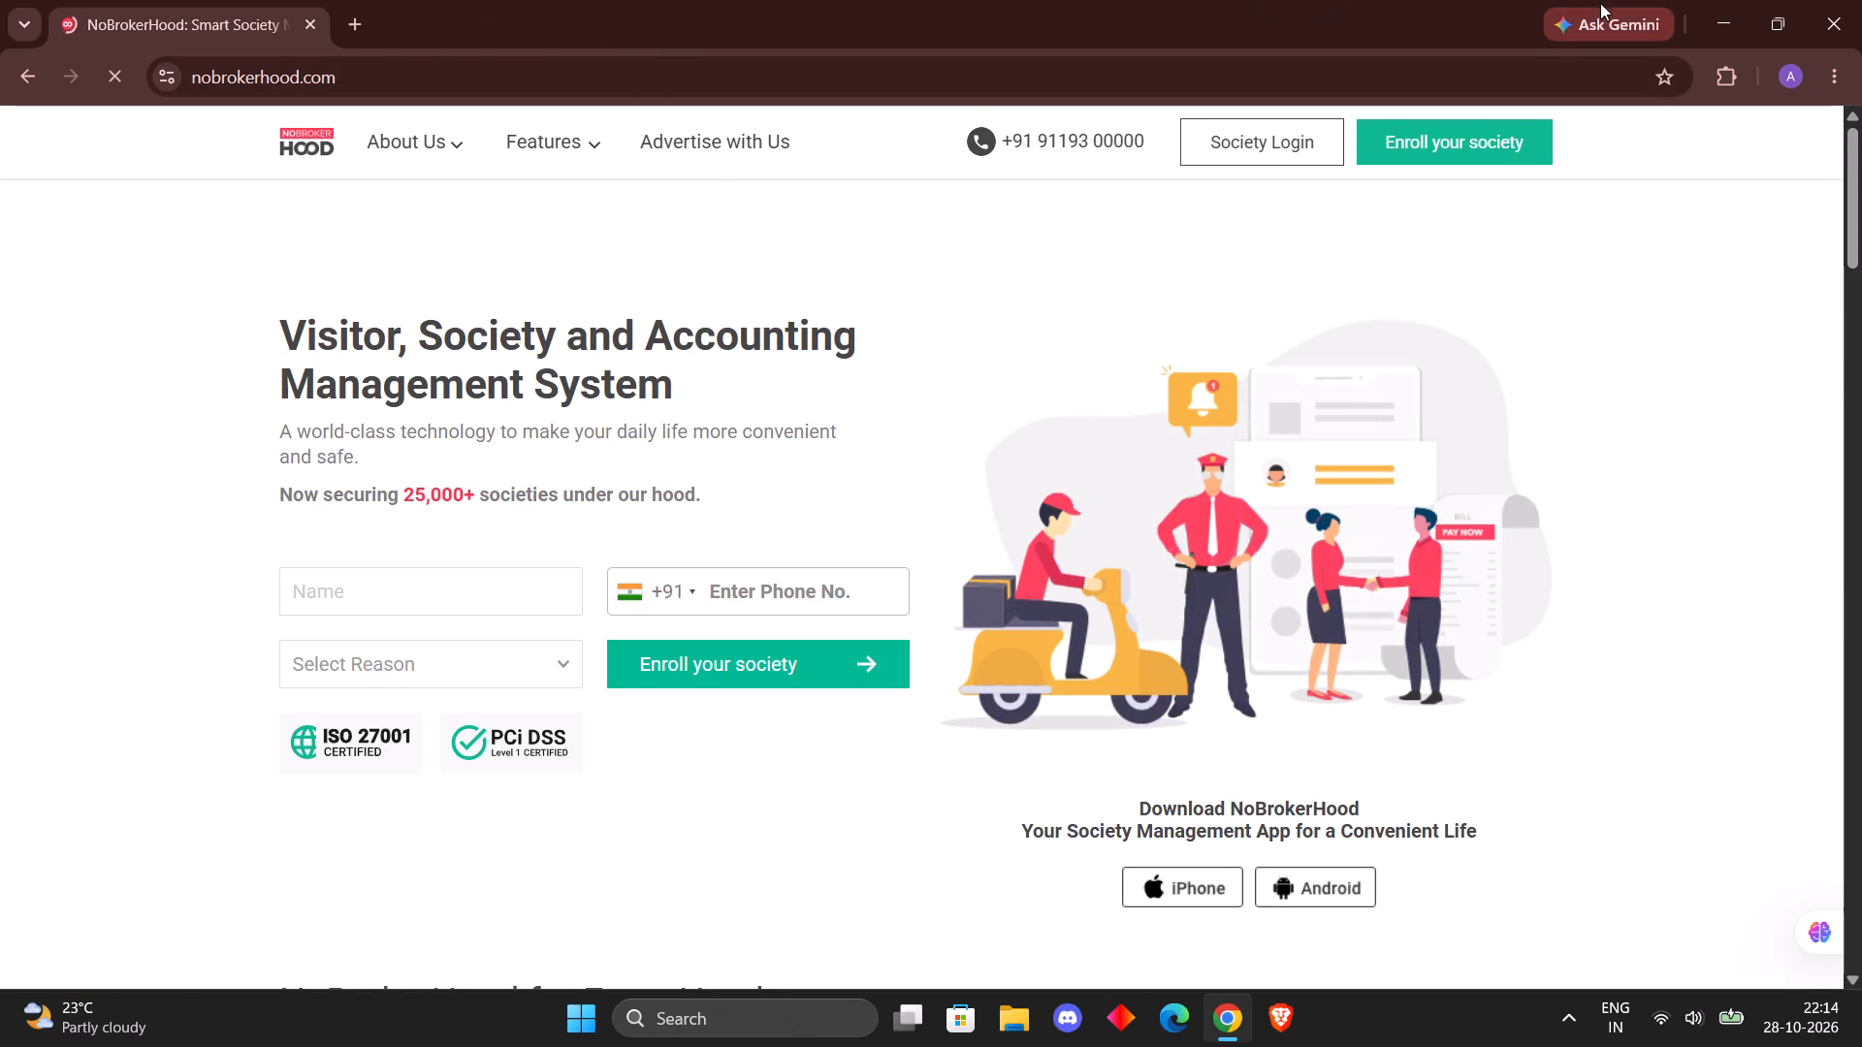
pyautogui.click(1835, 16)
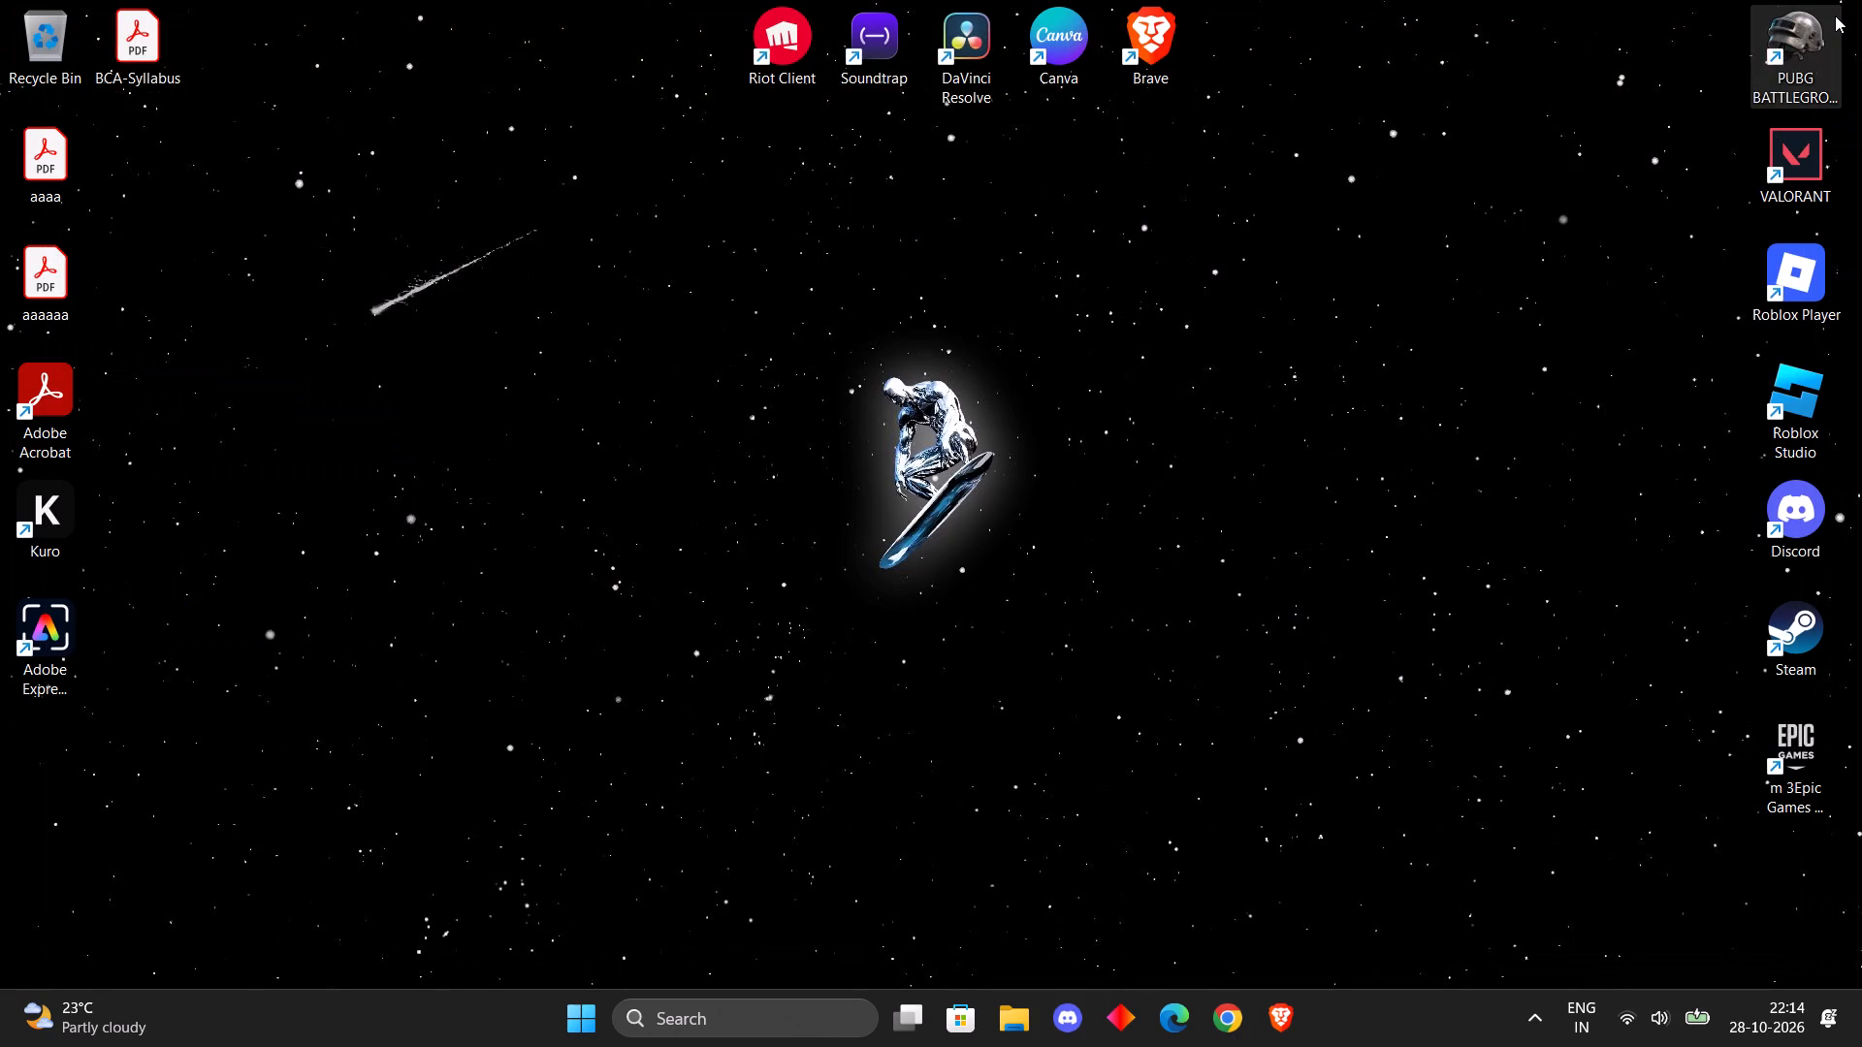